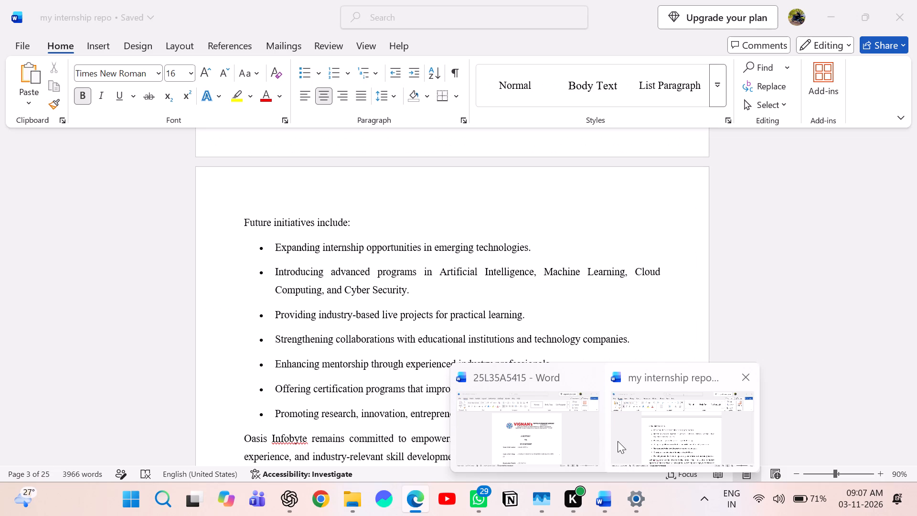
# Switch to the "my internship repo" document in Word.
pyautogui.click(651, 440)
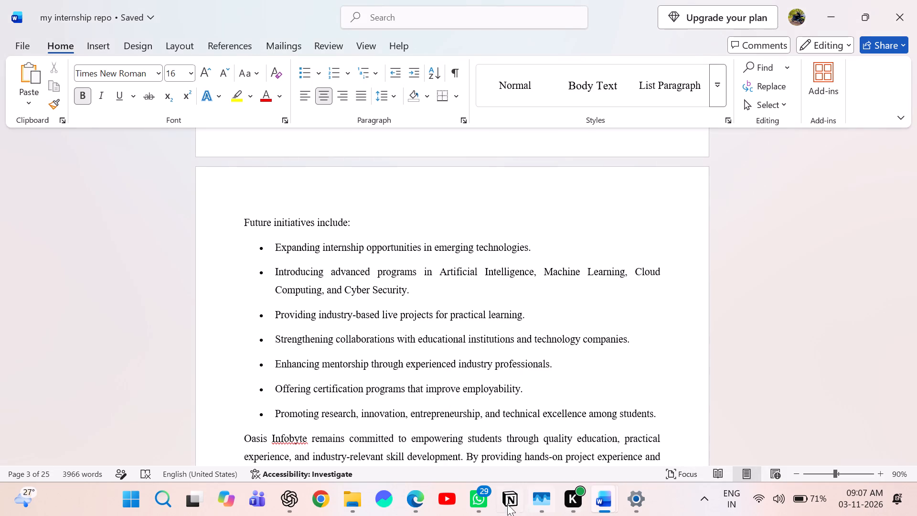
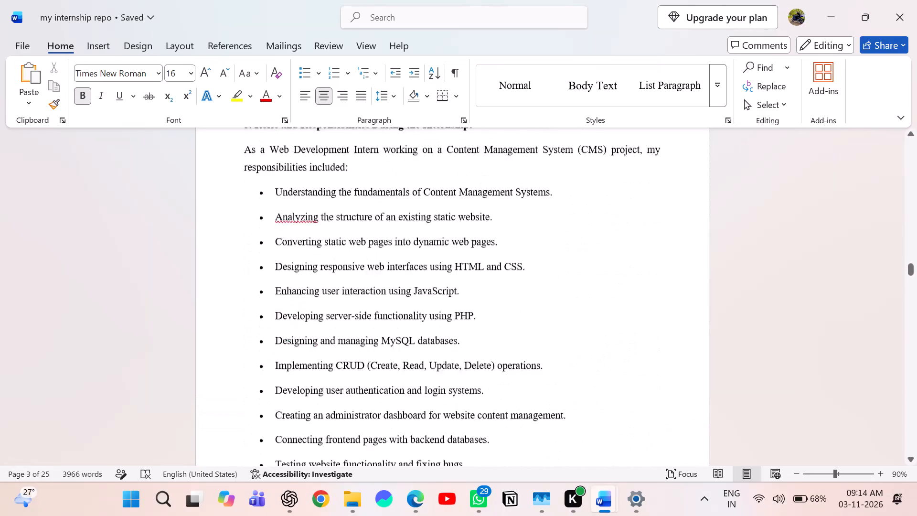
# Review the report from the roles and responsibilities section back to the contents table with chapter page numbers.
pyautogui.scroll(3, 503, 283)
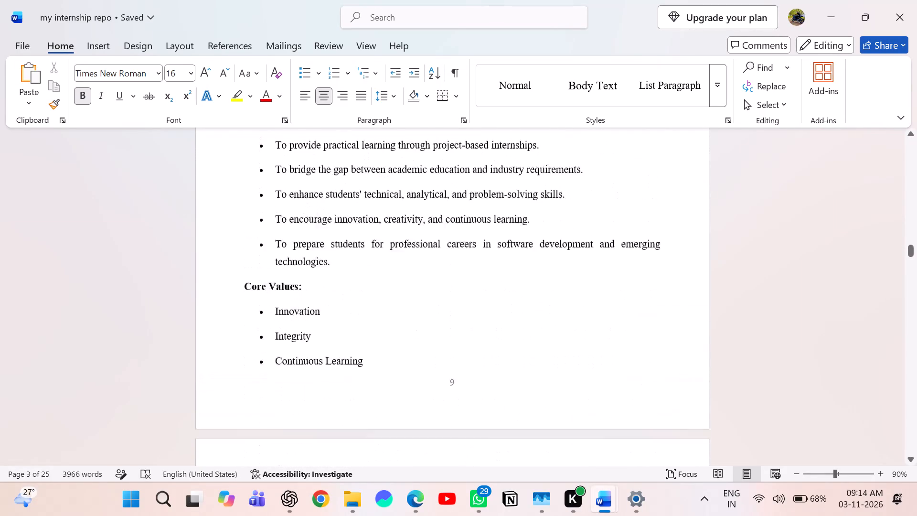
pyautogui.scroll(3, 503, 283)
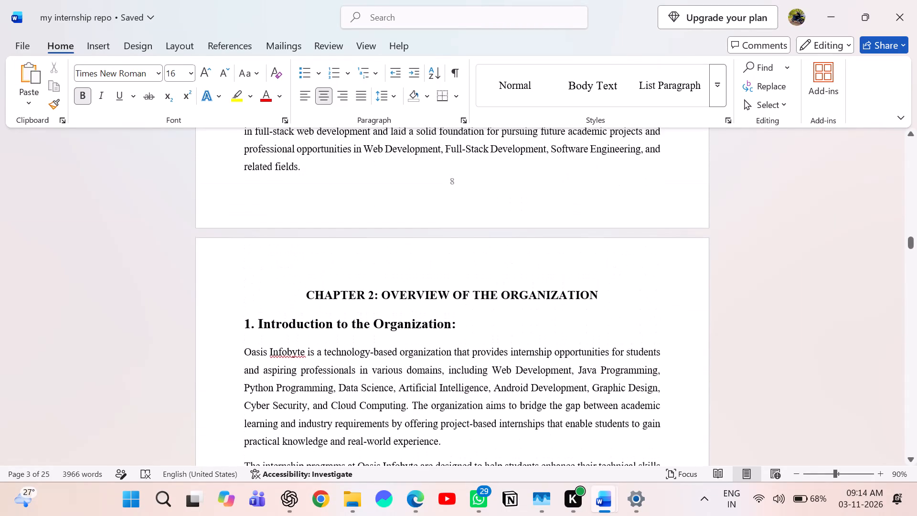
pyautogui.scroll(5, 503, 283)
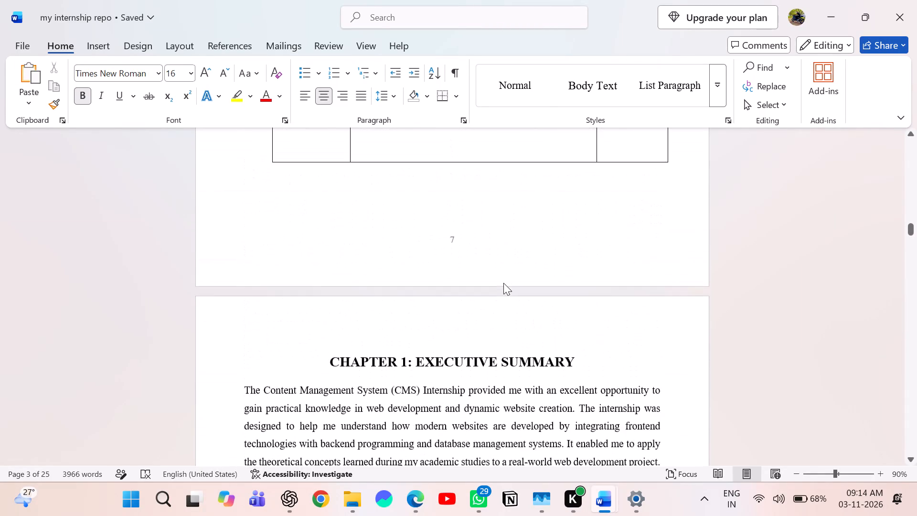
pyautogui.scroll(4, 503, 283)
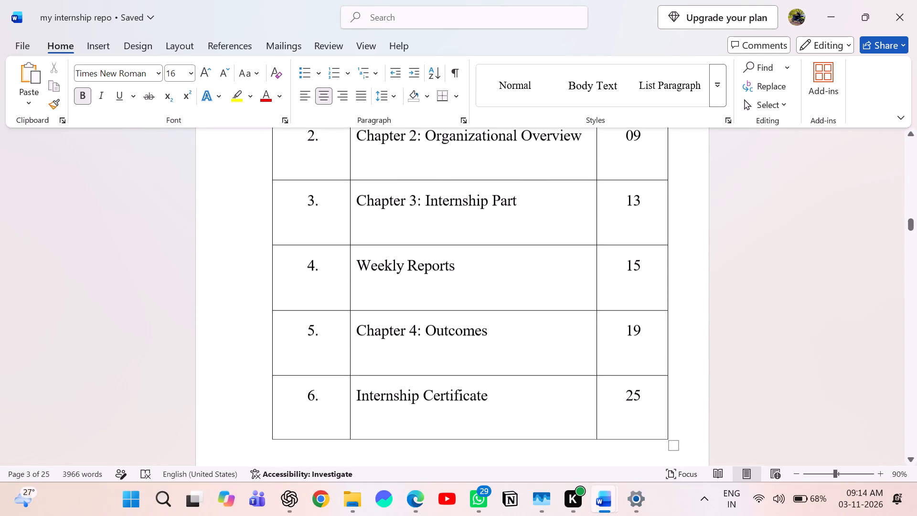
pyautogui.click(514, 278)
# Examine the report's chapters from the executive summary through to the Week 1 weekly report.
pyautogui.scroll(-7, 559, 314)
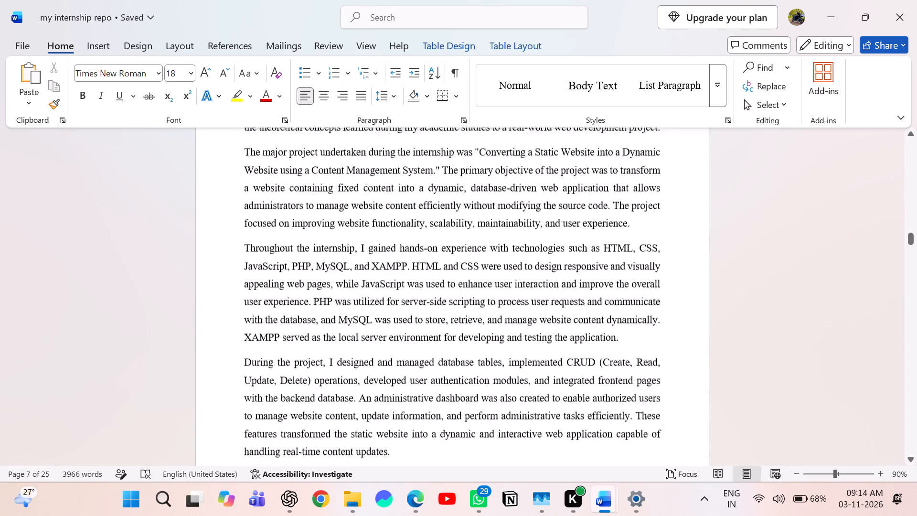
pyautogui.scroll(-8, 559, 314)
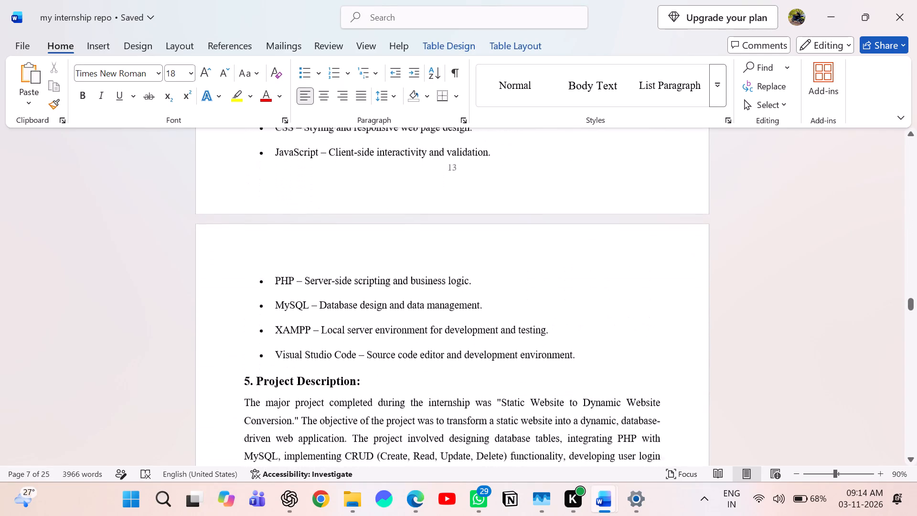
pyautogui.scroll(-3, 559, 314)
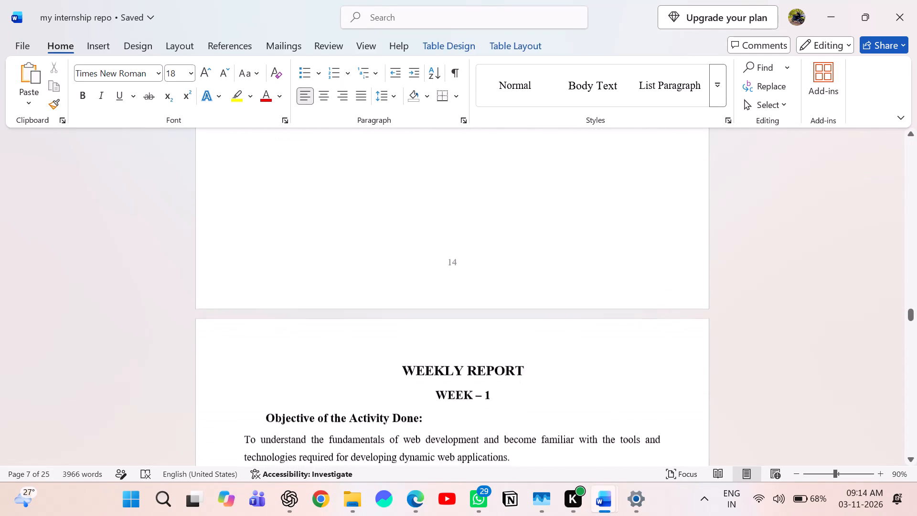
pyautogui.scroll(-2, 559, 314)
pyautogui.scroll(2, 559, 314)
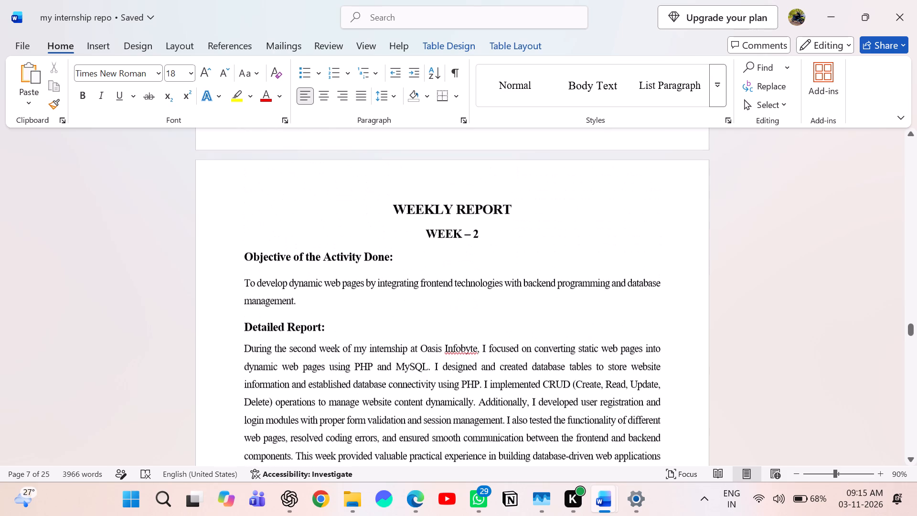
pyautogui.scroll(3, 559, 314)
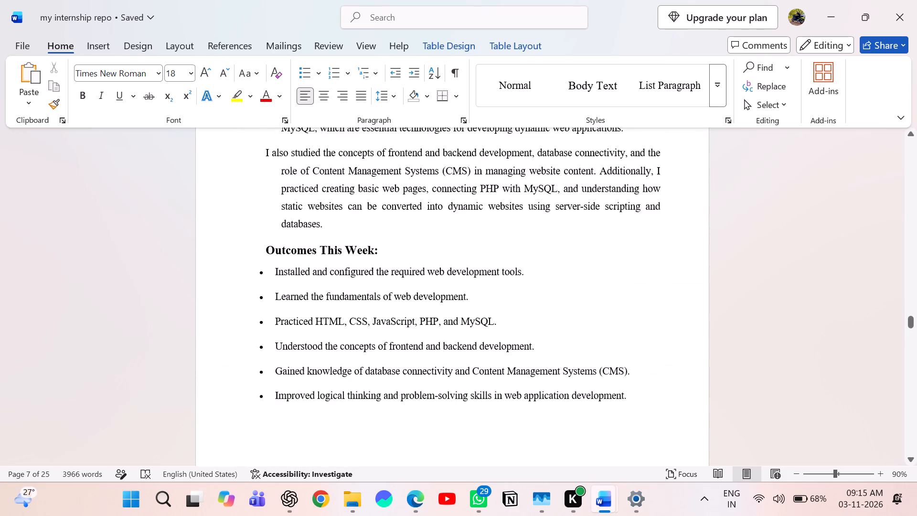
pyautogui.scroll(1, 559, 314)
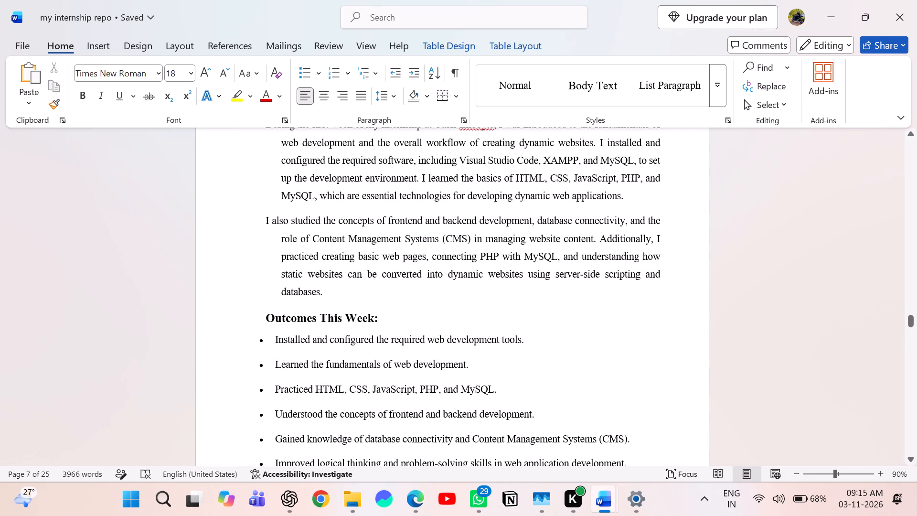
# Examine the formatting of the Week 1, Week 2 and Week 3 weekly reports.
pyautogui.scroll(-2, 559, 314)
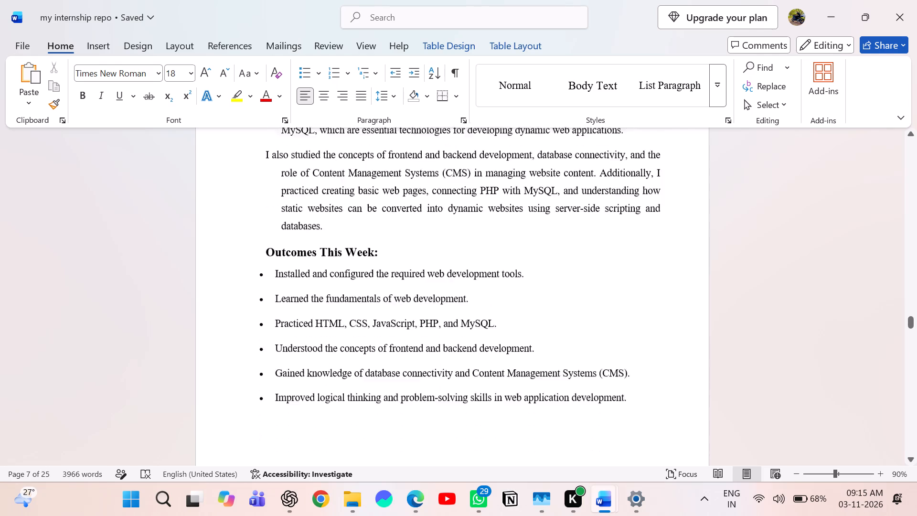
pyautogui.scroll(-4, 559, 314)
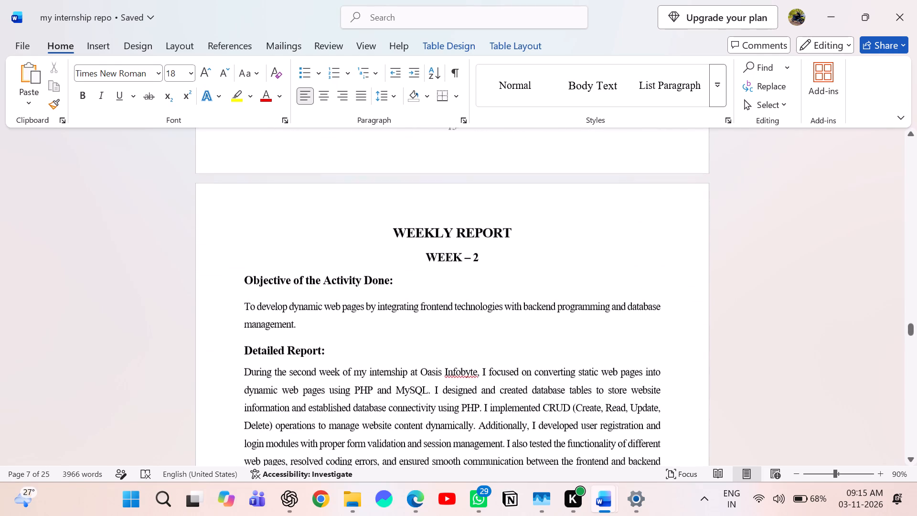
pyautogui.scroll(-4, 559, 314)
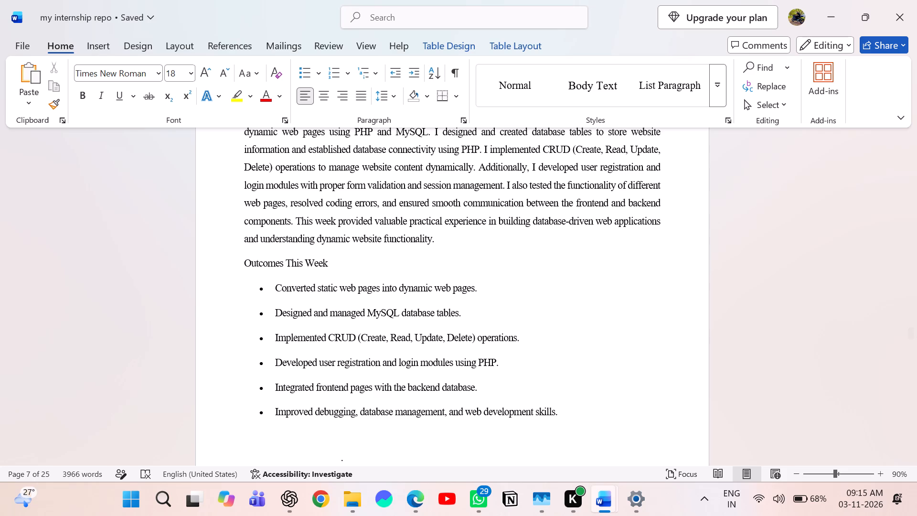
pyautogui.scroll(-5, 559, 314)
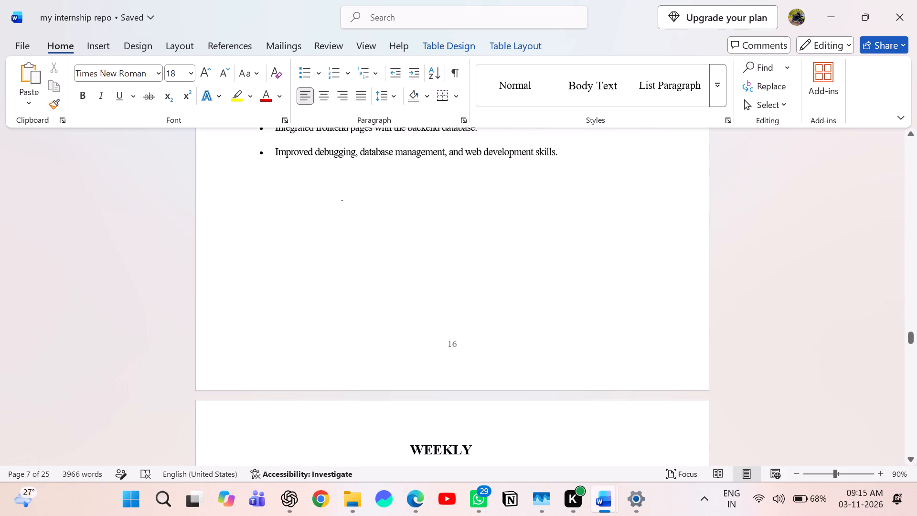
pyautogui.scroll(-2, 559, 314)
pyautogui.scroll(1, 559, 314)
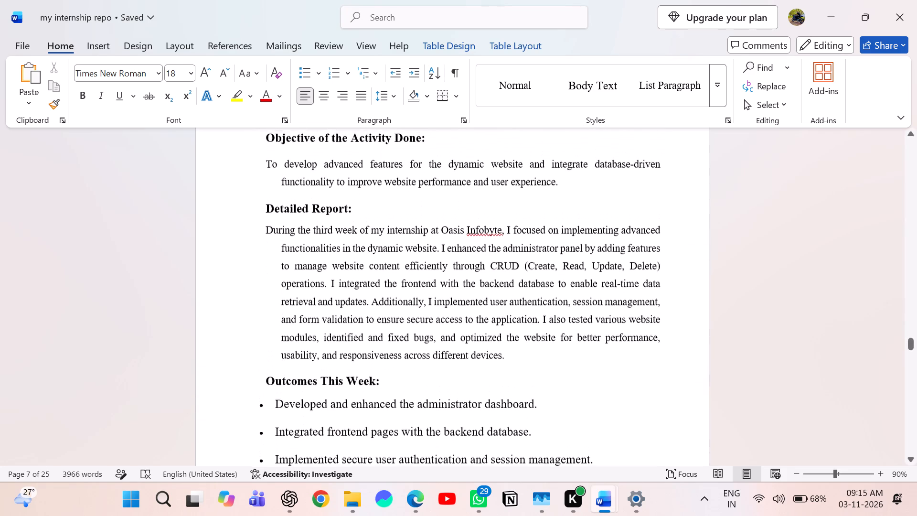
pyautogui.scroll(2, 559, 314)
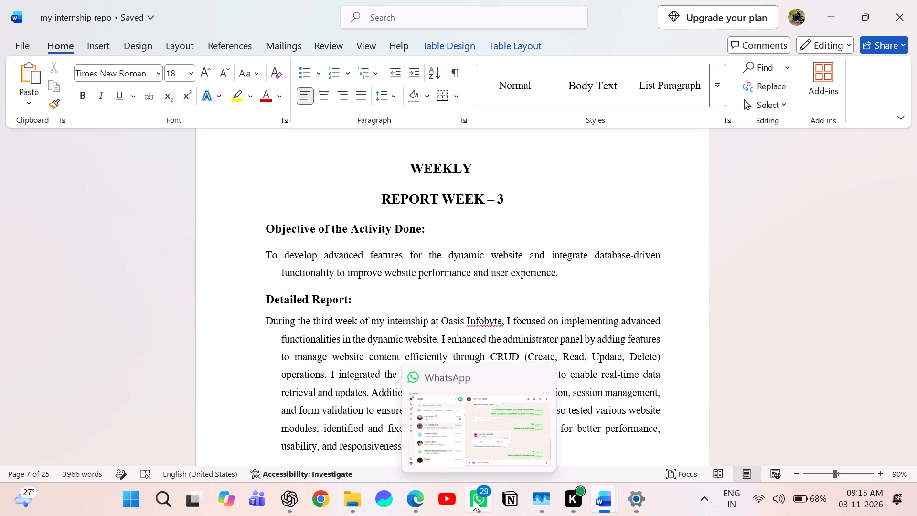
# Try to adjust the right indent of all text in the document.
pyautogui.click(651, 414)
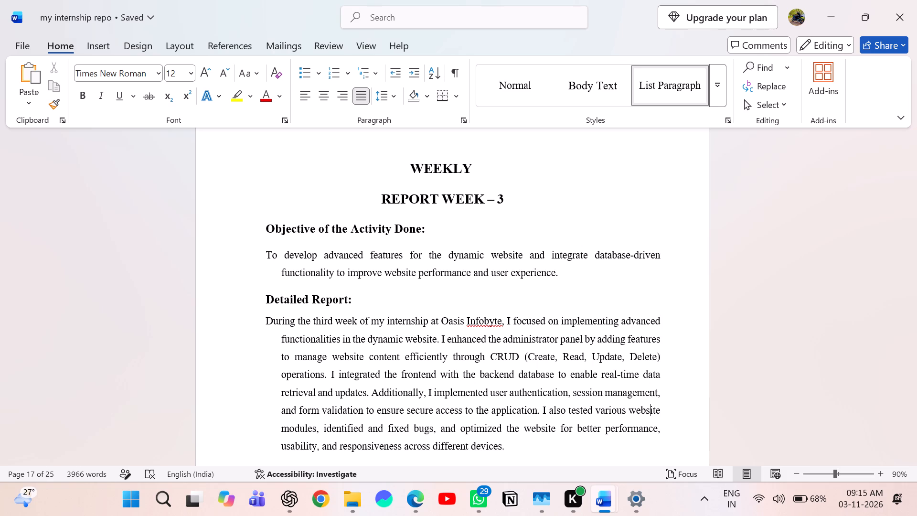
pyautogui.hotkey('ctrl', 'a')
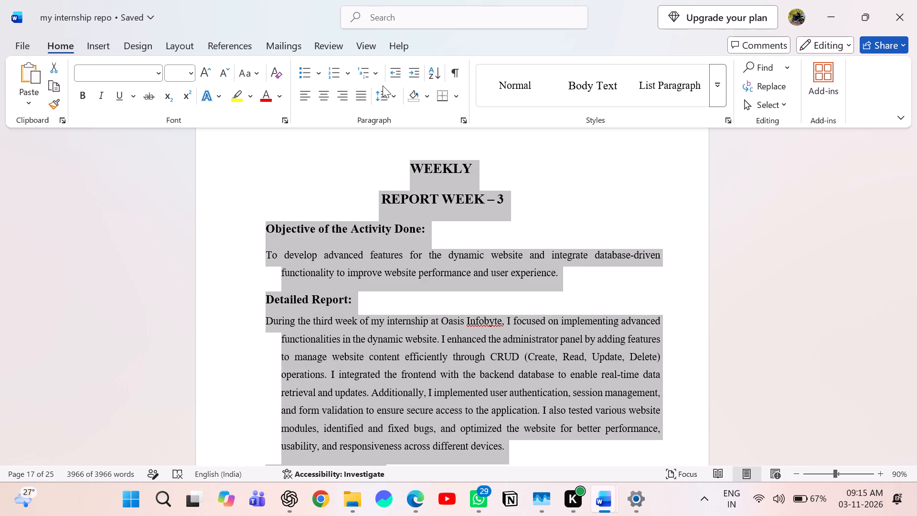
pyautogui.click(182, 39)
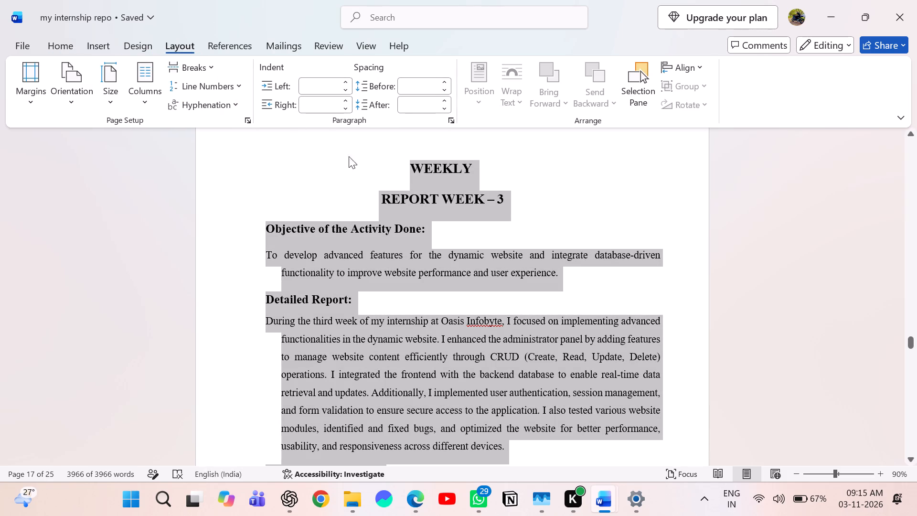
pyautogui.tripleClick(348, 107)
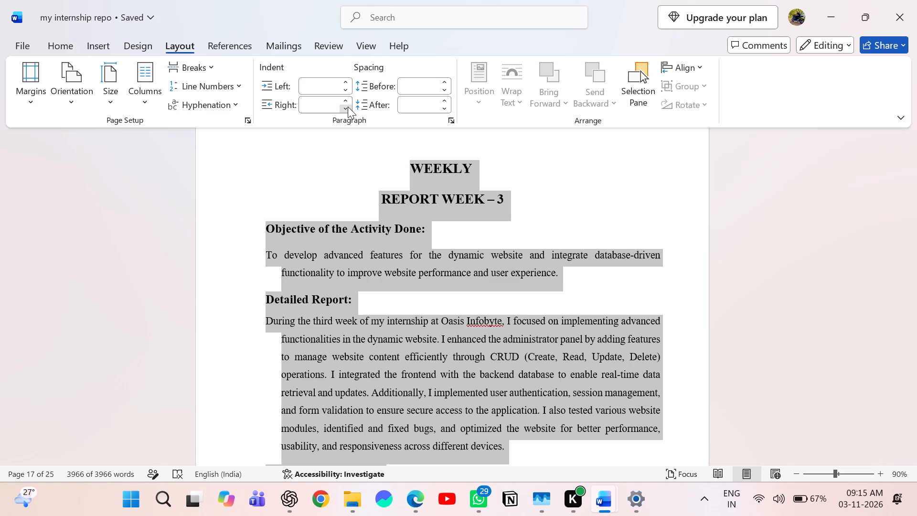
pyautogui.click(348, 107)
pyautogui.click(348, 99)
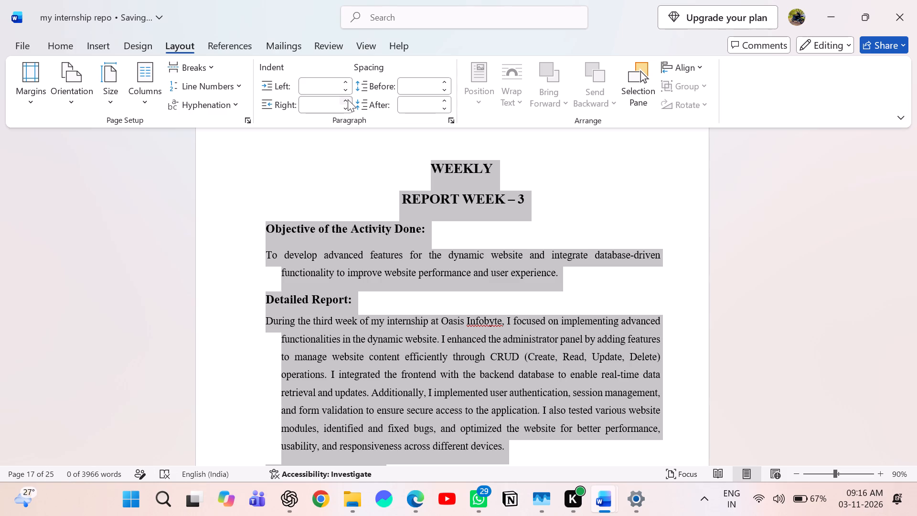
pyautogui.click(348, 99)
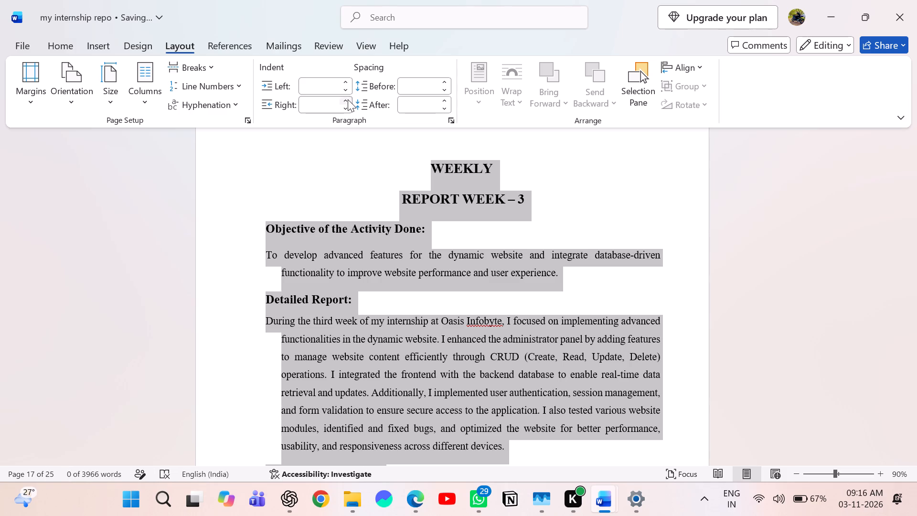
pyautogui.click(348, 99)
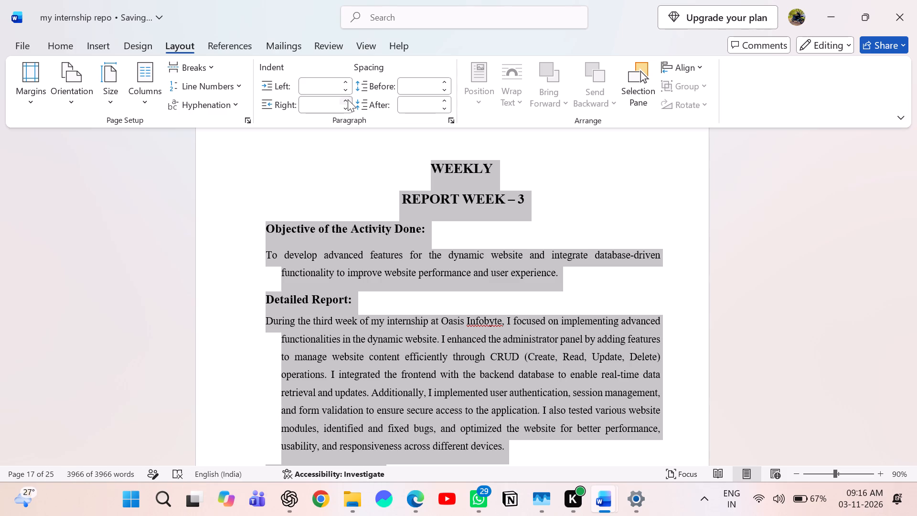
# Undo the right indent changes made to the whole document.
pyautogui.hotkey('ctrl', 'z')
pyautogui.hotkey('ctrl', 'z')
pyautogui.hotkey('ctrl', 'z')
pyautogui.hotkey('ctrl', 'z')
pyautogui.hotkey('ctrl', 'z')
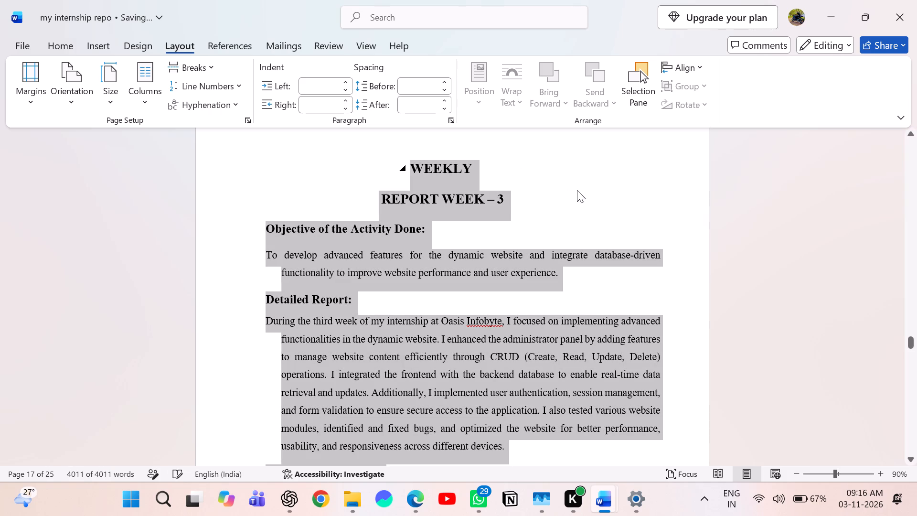
# Deselect the text and examine the Week 3 and Week 4 weekly reports side by side.
pyautogui.click(578, 190)
pyautogui.keyDown('ctrl'); pyautogui.scroll(-2, 578, 190); pyautogui.keyUp('ctrl')
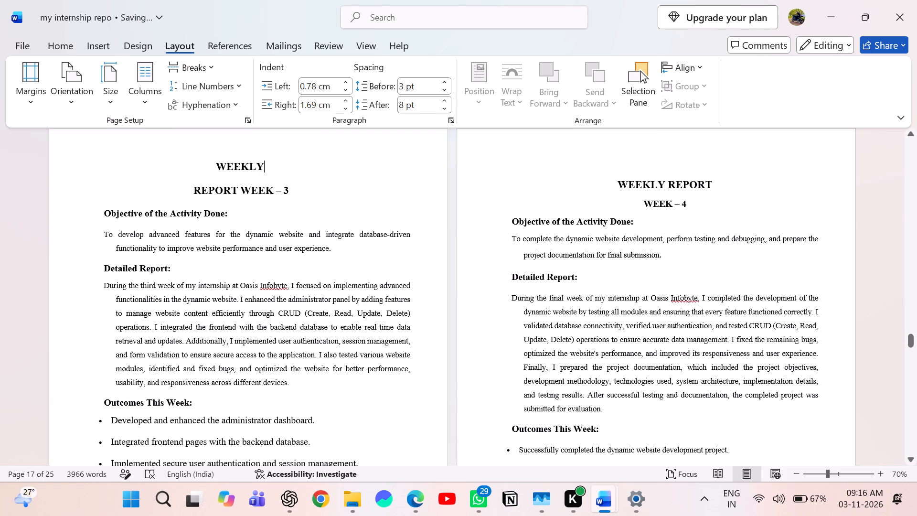
pyautogui.scroll(-2, 410, 229)
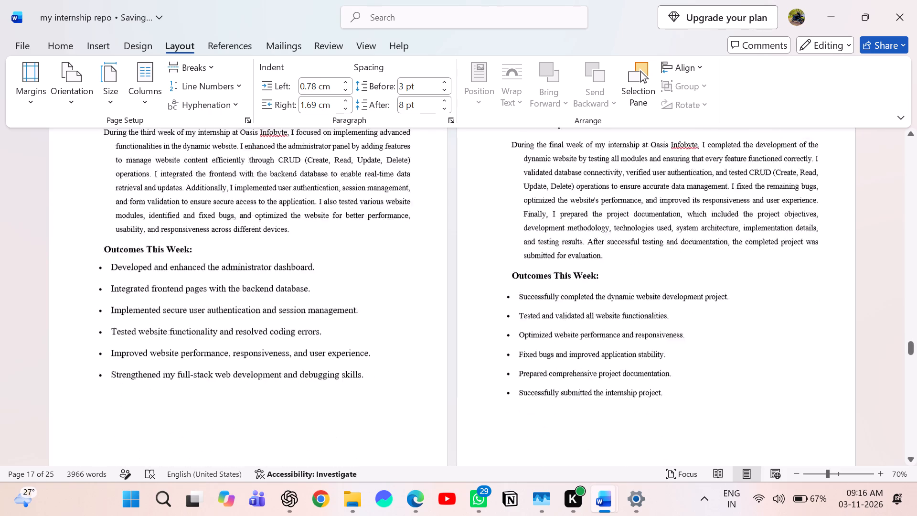
pyautogui.scroll(-1, 410, 229)
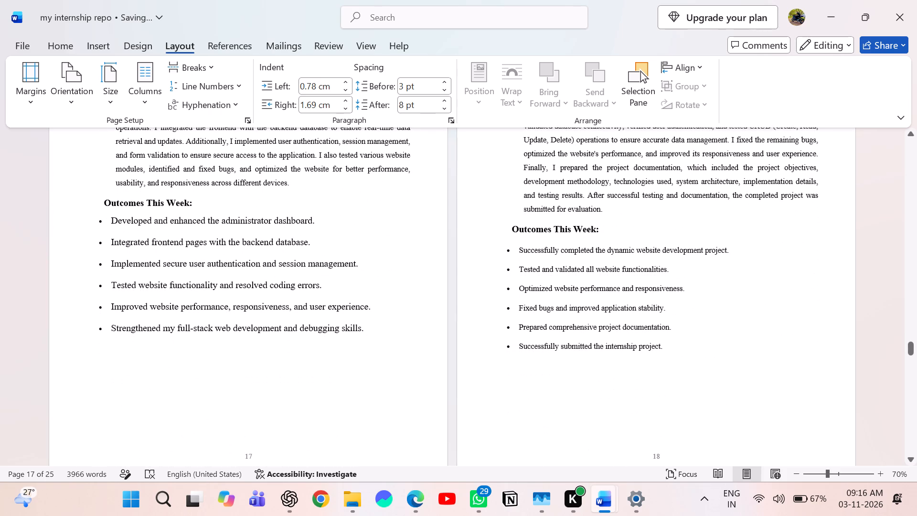
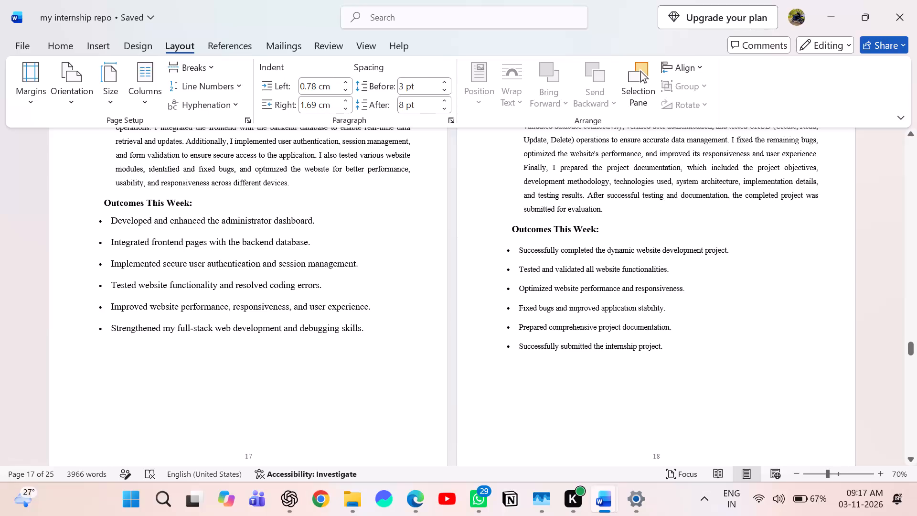
# Check the paragraph indents in the blank space ending the Week 1 and Week 2 reports, and look back to page 13.
pyautogui.scroll(5, 369, 227)
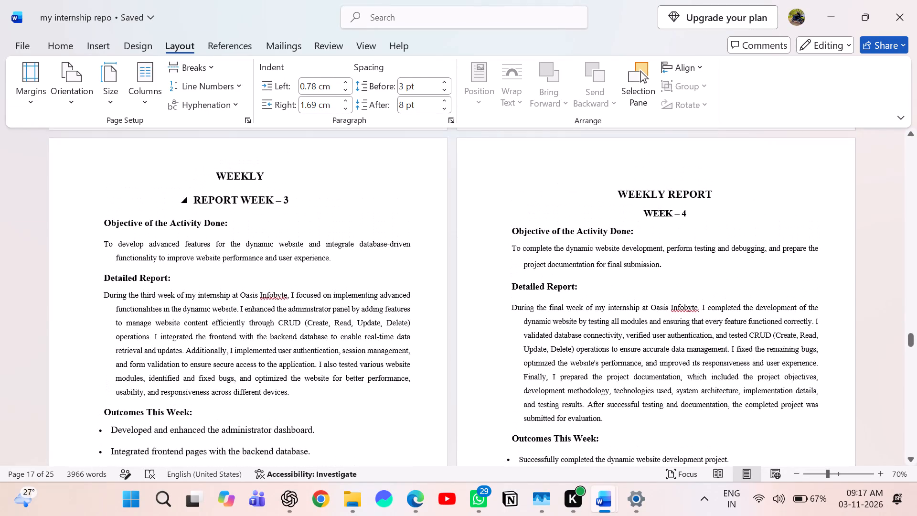
pyautogui.scroll(1, 369, 227)
pyautogui.click(385, 240)
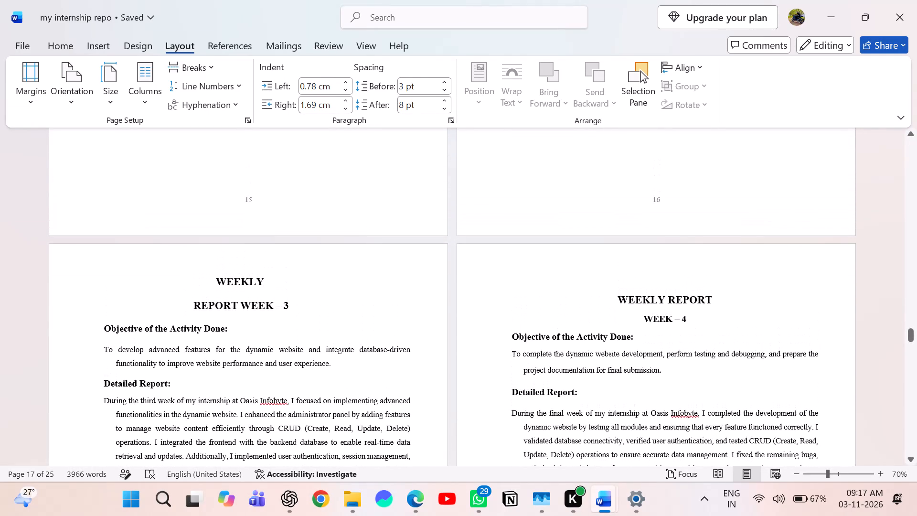
pyautogui.click(360, 226)
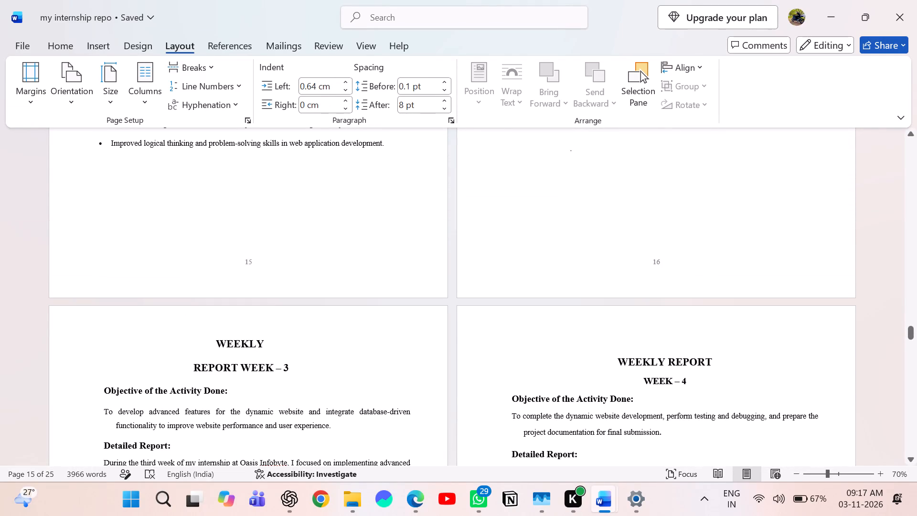
pyautogui.click(395, 153)
pyautogui.click(534, 170)
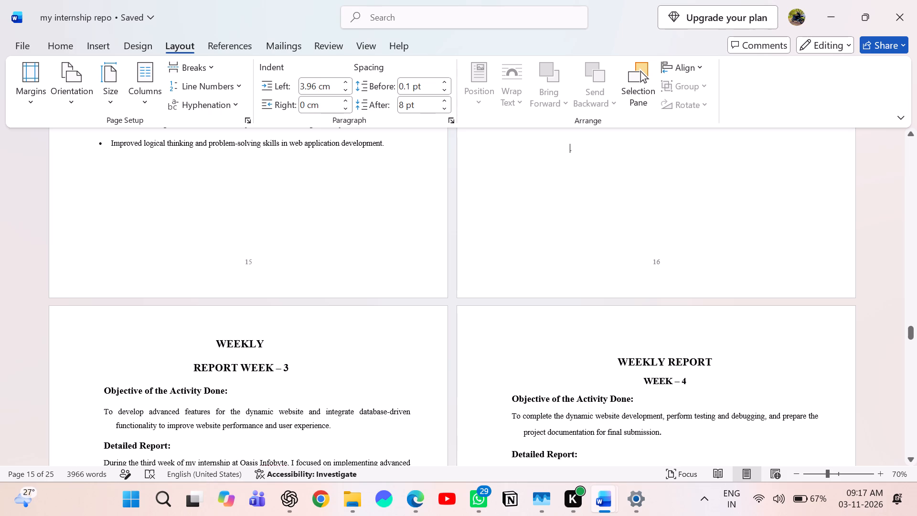
pyautogui.scroll(4, 534, 170)
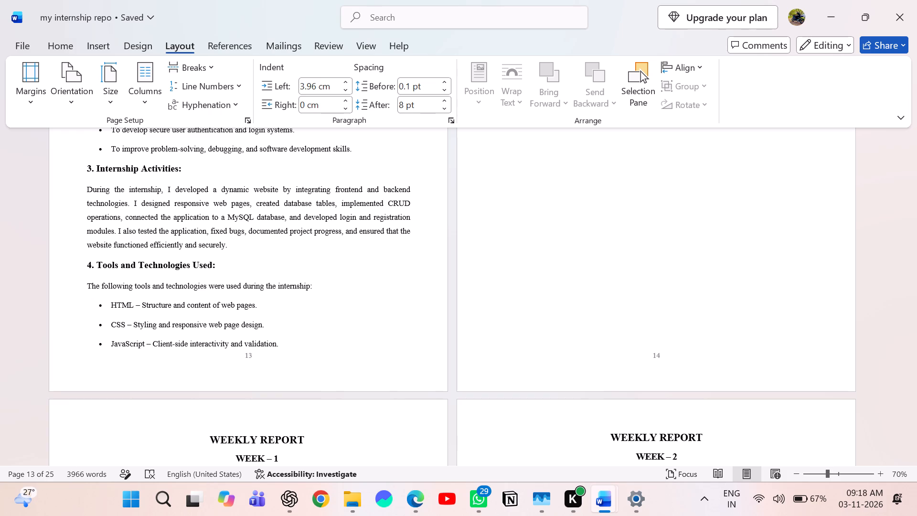
# Examine the headings, paragraph indents and bullet lists of the Week 1 and Week 2 reports against those of Weeks 3 and 4.
pyautogui.scroll(-1, 510, 195)
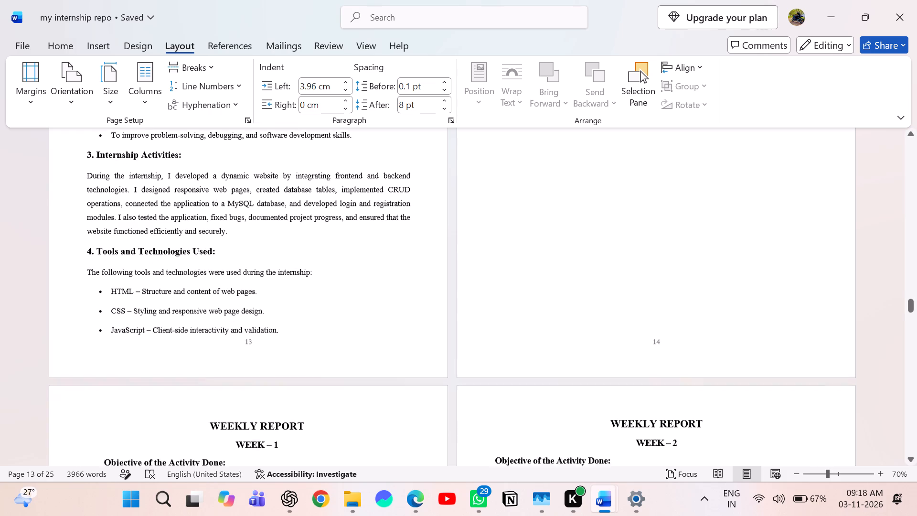
pyautogui.scroll(-3, 510, 195)
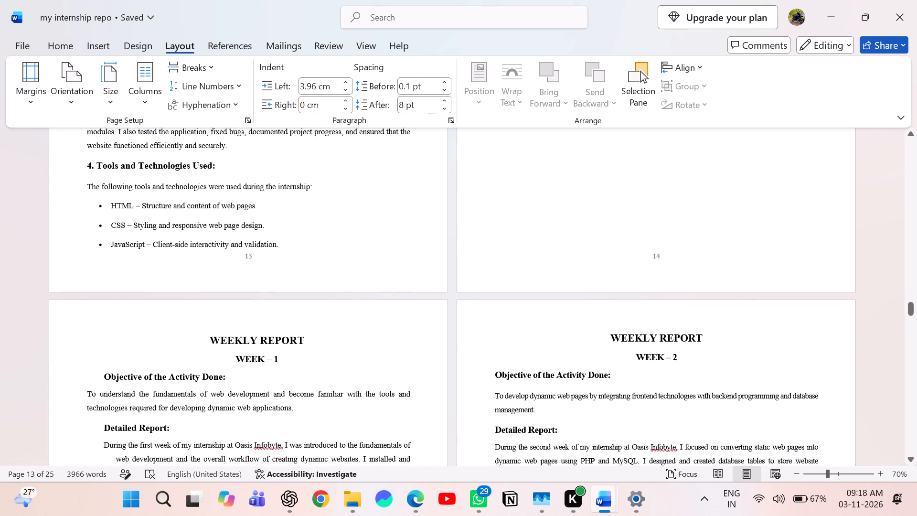
pyautogui.scroll(-1, 510, 195)
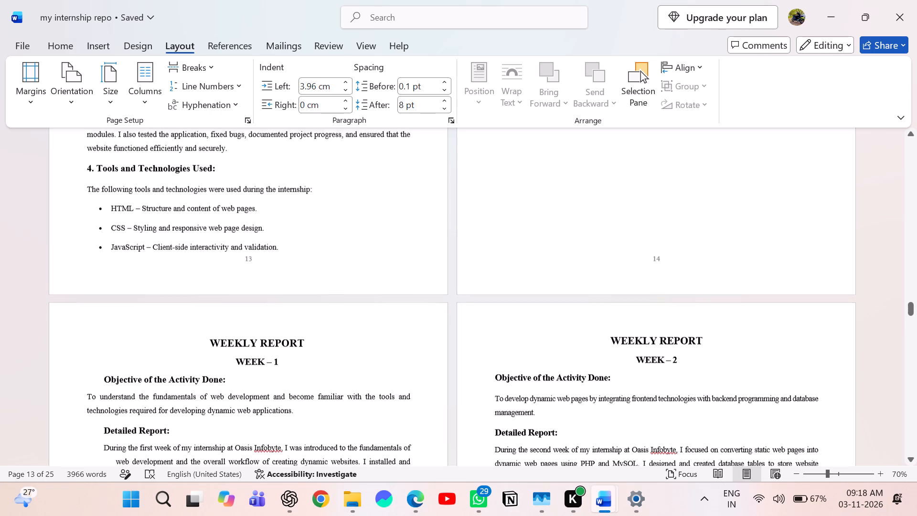
pyautogui.scroll(-1, 510, 195)
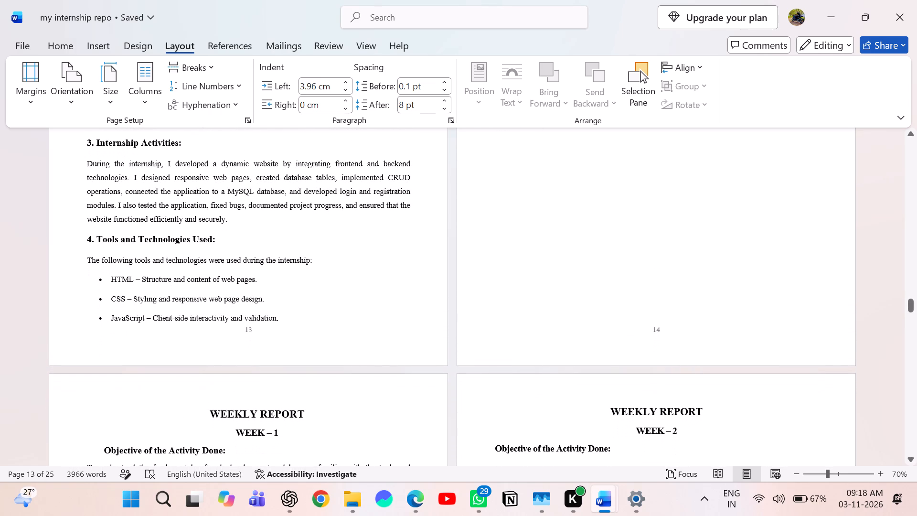
pyautogui.scroll(-2, 510, 195)
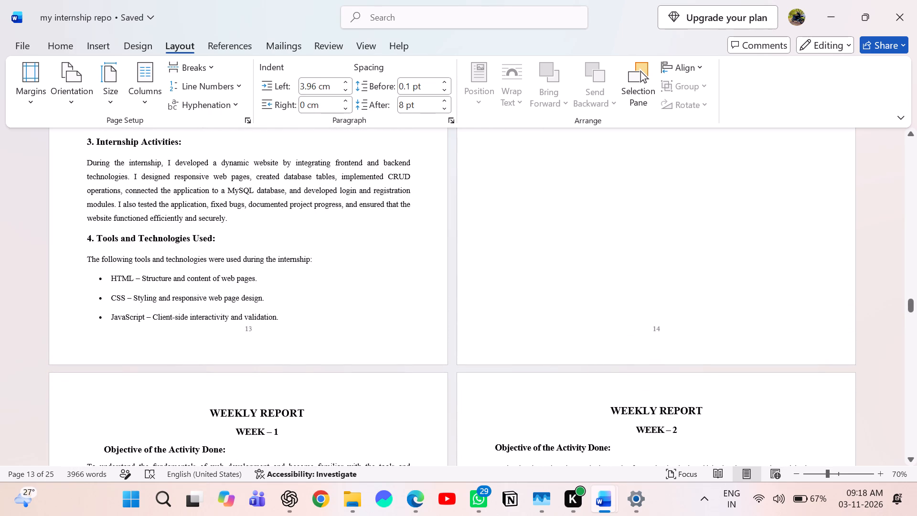
pyautogui.scroll(-1, 510, 195)
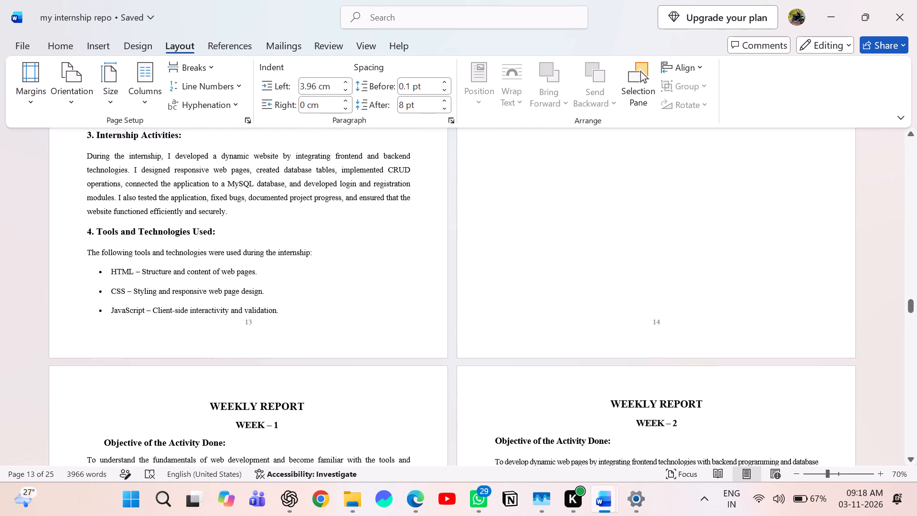
pyautogui.scroll(-1, 510, 195)
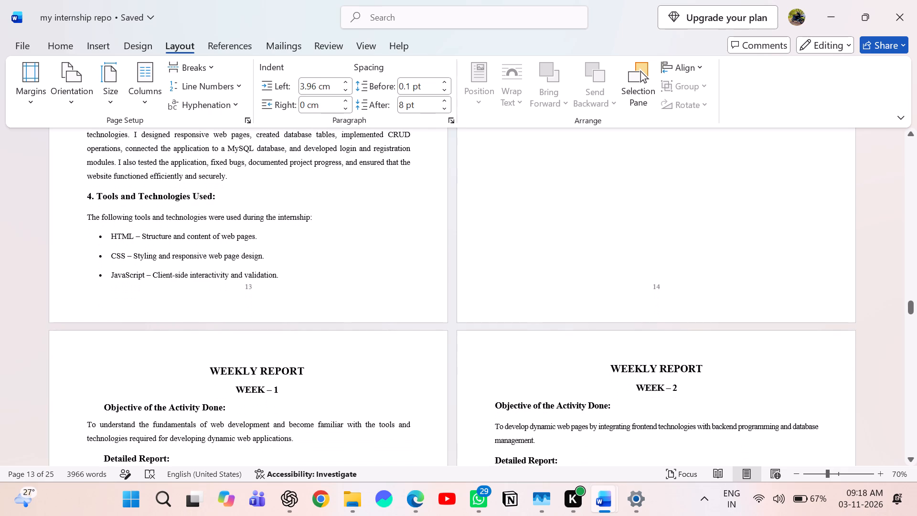
pyautogui.scroll(-3, 510, 195)
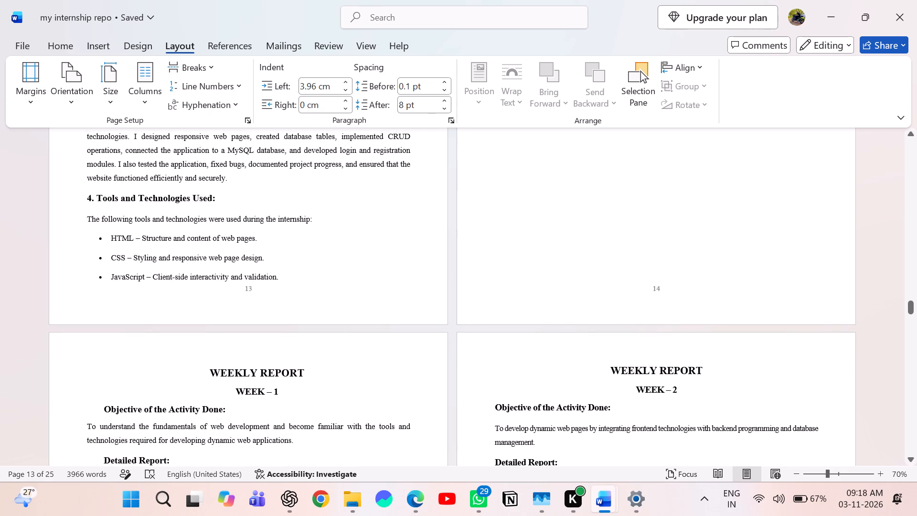
pyautogui.scroll(-2, 510, 195)
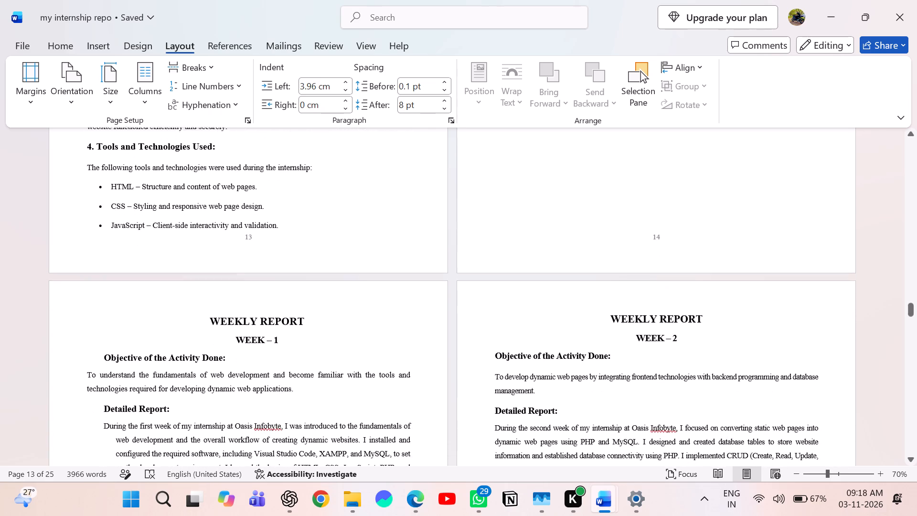
pyautogui.scroll(-2, 510, 195)
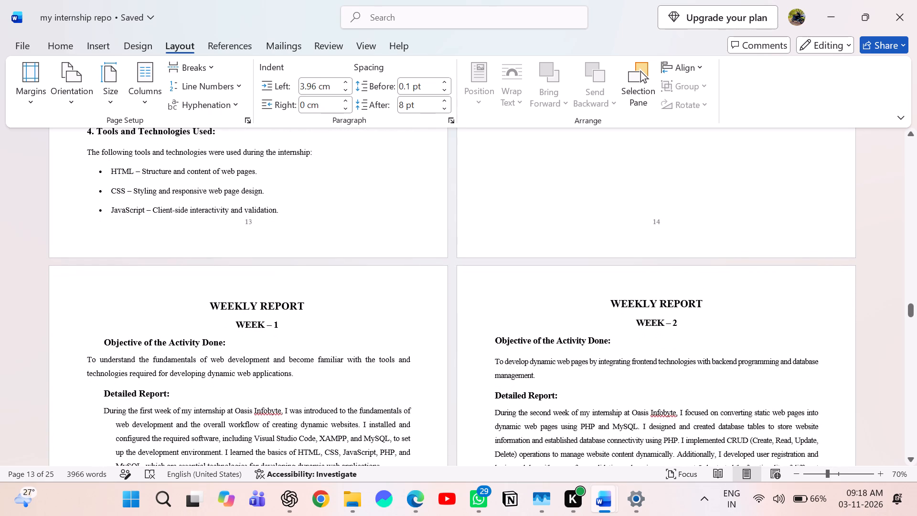
pyautogui.scroll(-1, 510, 195)
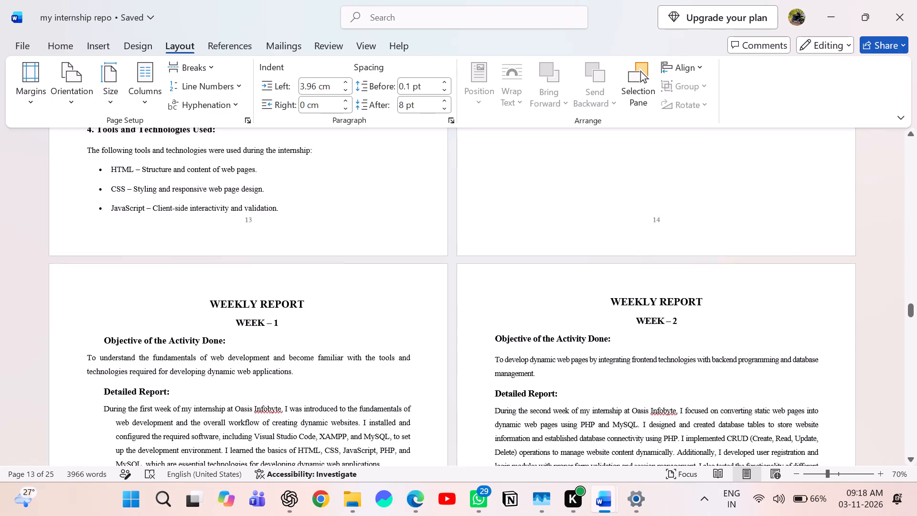
pyautogui.scroll(-1, 510, 195)
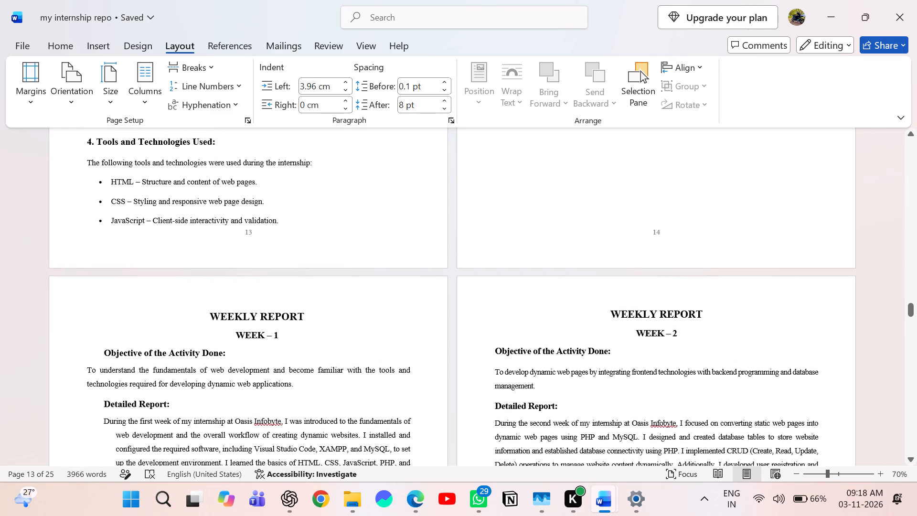
pyautogui.scroll(-1, 510, 195)
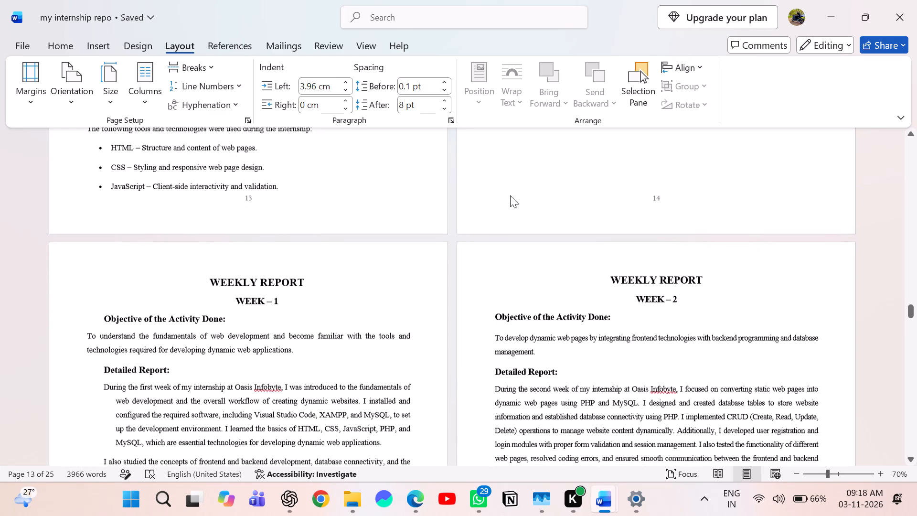
pyautogui.scroll(-2, 510, 195)
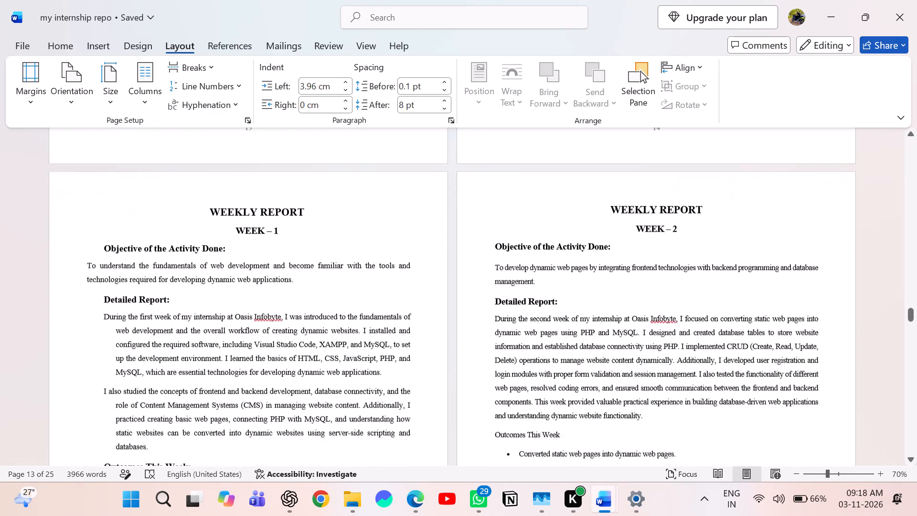
pyautogui.scroll(-2, 510, 195)
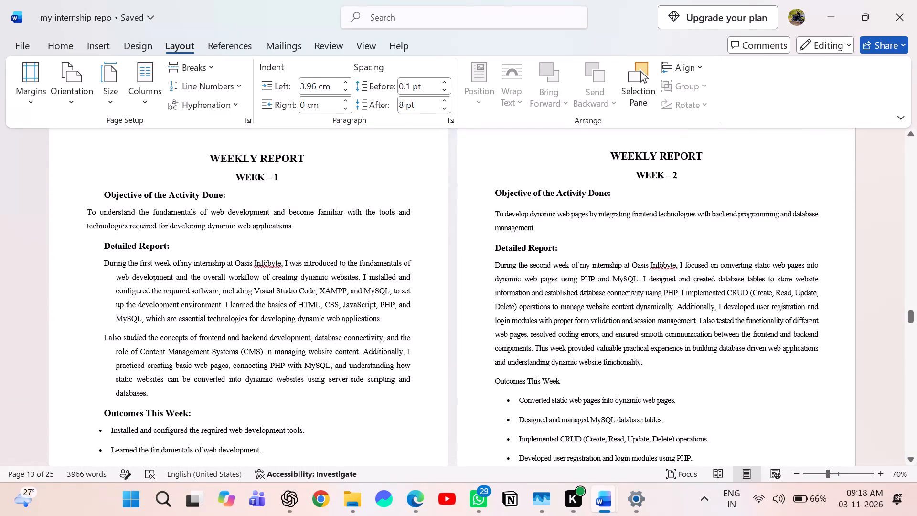
pyautogui.scroll(-3, 510, 195)
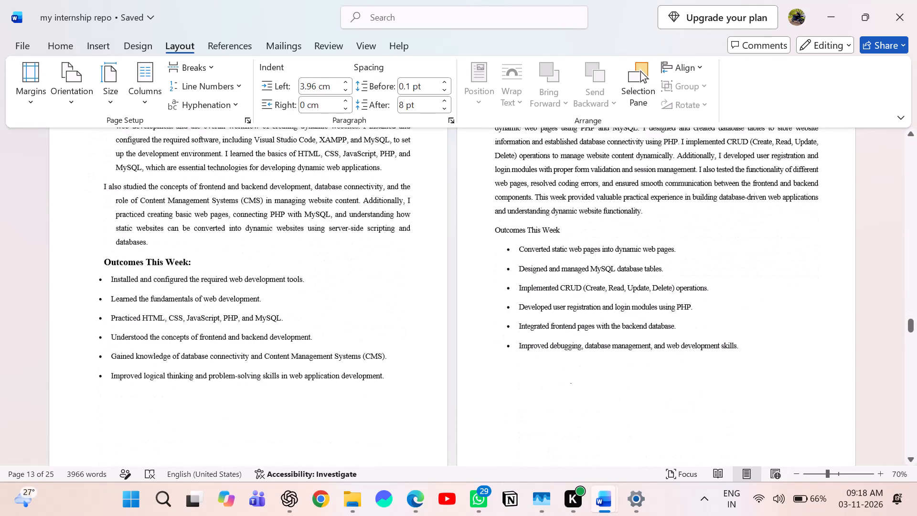
pyautogui.scroll(-3, 510, 195)
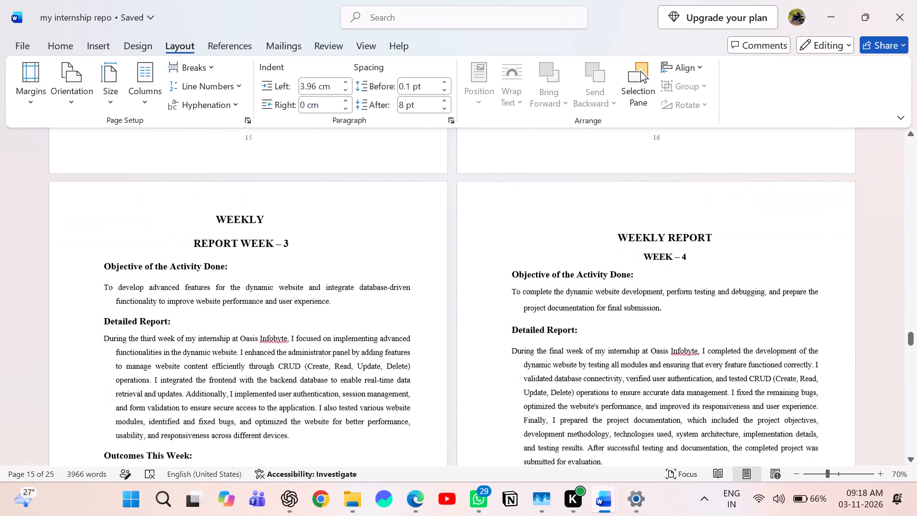
# Examine the paragraph and heading alignment on the opening pages of Chapter 4: Outcomes Description.
pyautogui.scroll(-2, 510, 195)
pyautogui.click(510, 195)
pyautogui.scroll(-3, 510, 195)
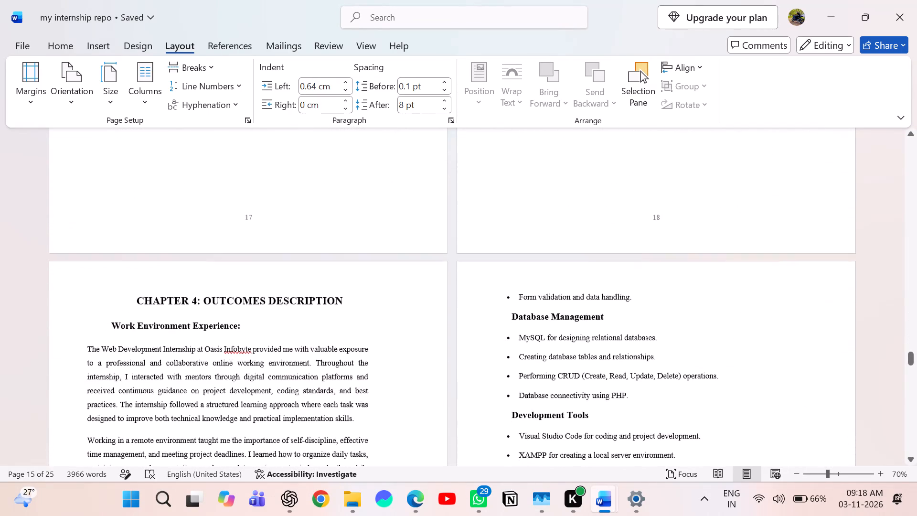
pyautogui.scroll(-2, 510, 195)
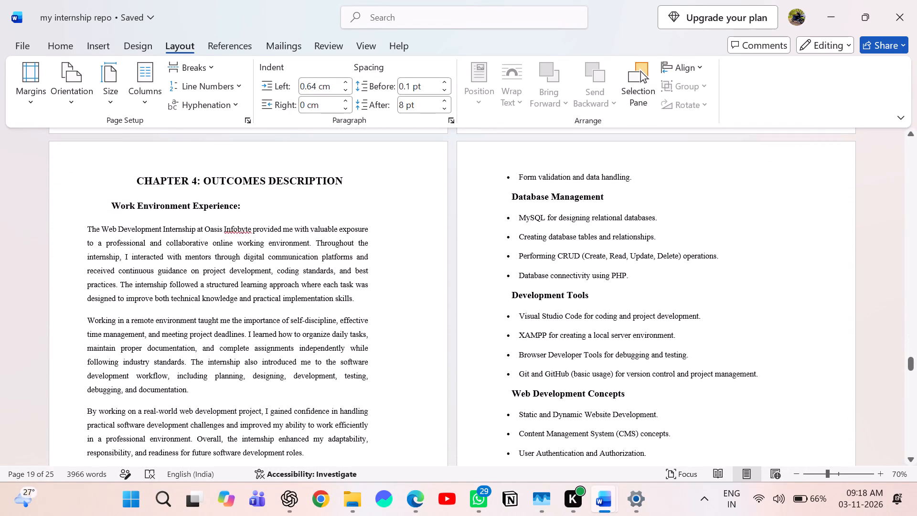
pyautogui.scroll(-2, 510, 195)
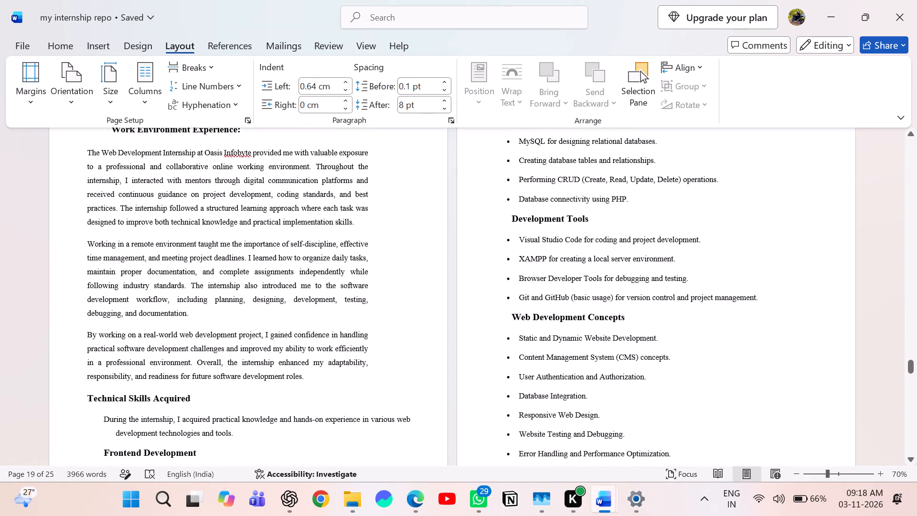
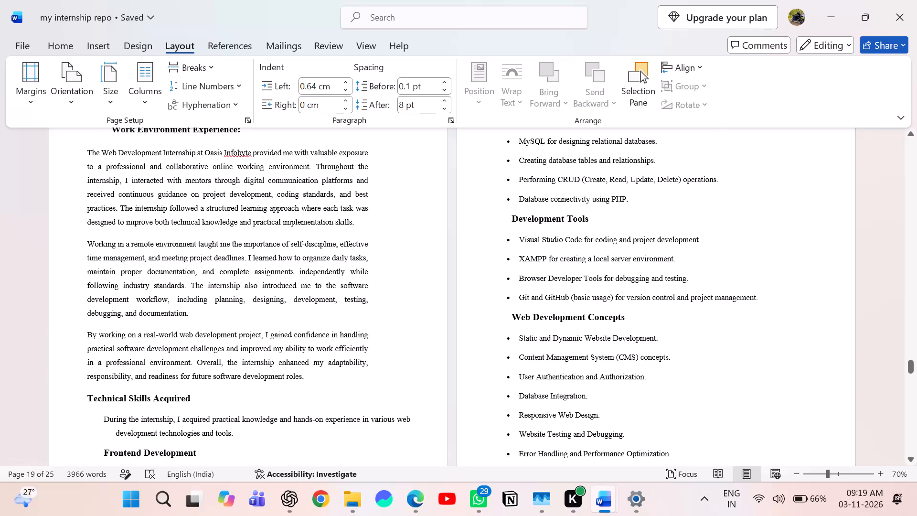
# Set the left indent to 0 cm for the Work Environment Experience heading and its three paragraphs in Chapter 4.
pyautogui.scroll(1, 405, 242)
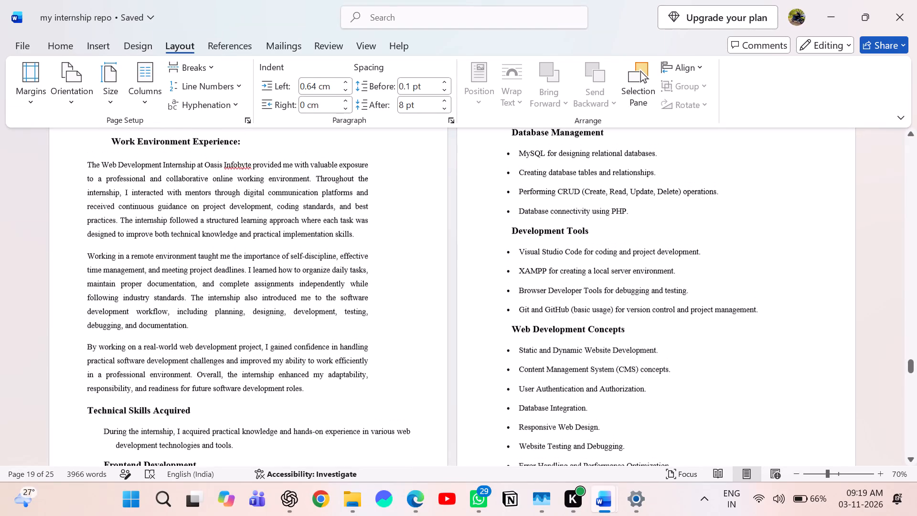
pyautogui.click(401, 250)
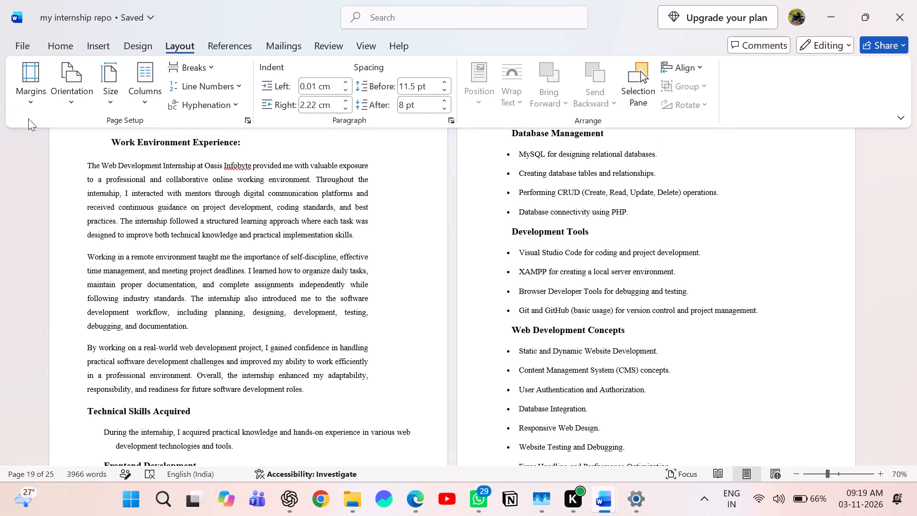
pyautogui.moveTo(86, 158); pyautogui.dragTo(240, 416)
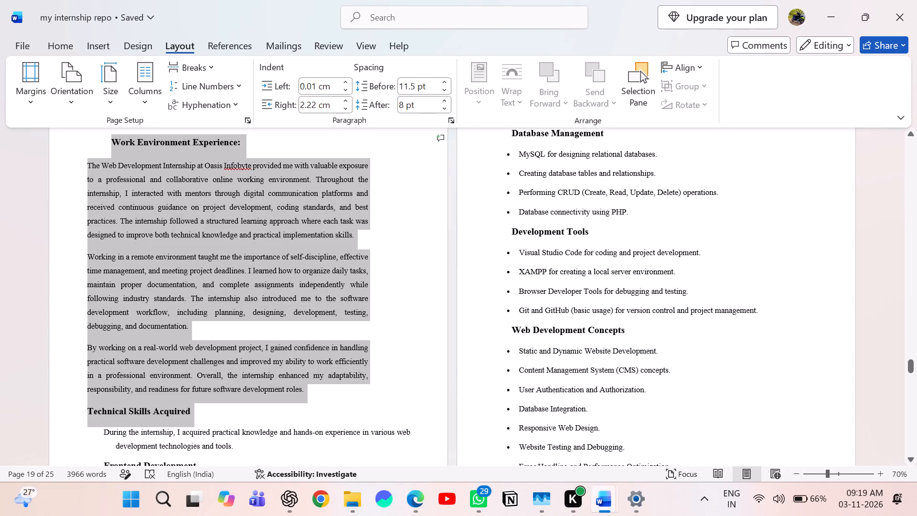
pyautogui.moveTo(240, 416); pyautogui.dragTo(320, 389)
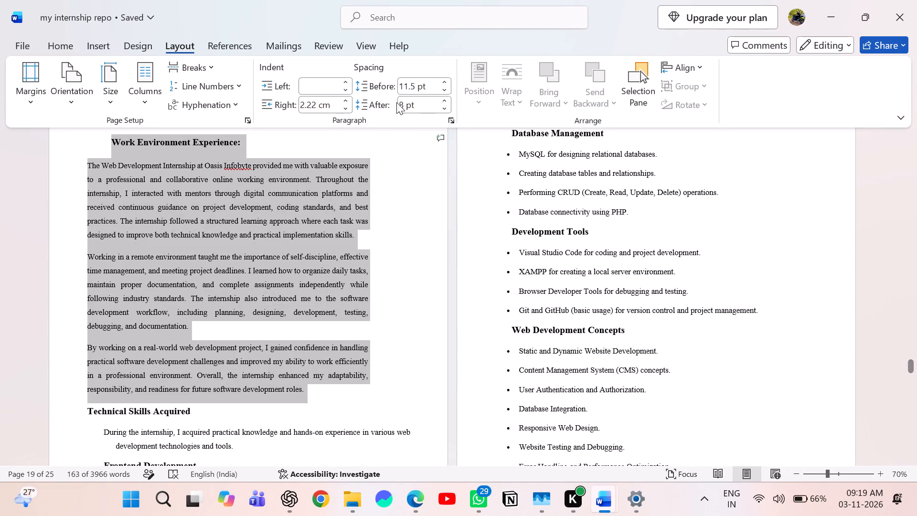
pyautogui.click(348, 99)
pyautogui.click(344, 109)
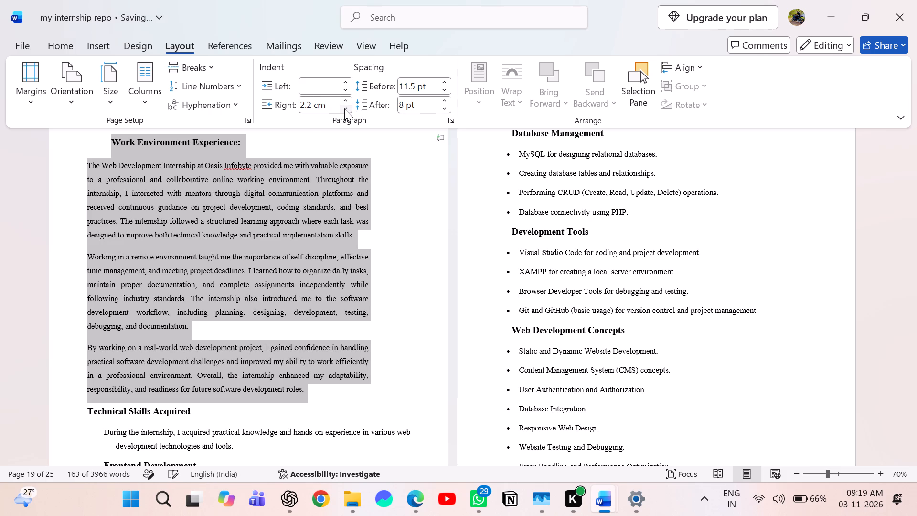
pyautogui.click(351, 84)
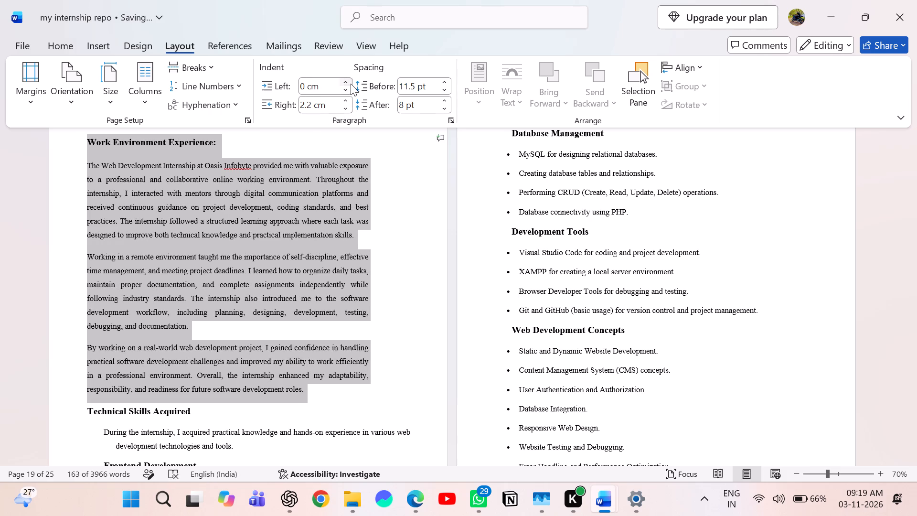
pyautogui.click(351, 84)
pyautogui.tripleClick(351, 84)
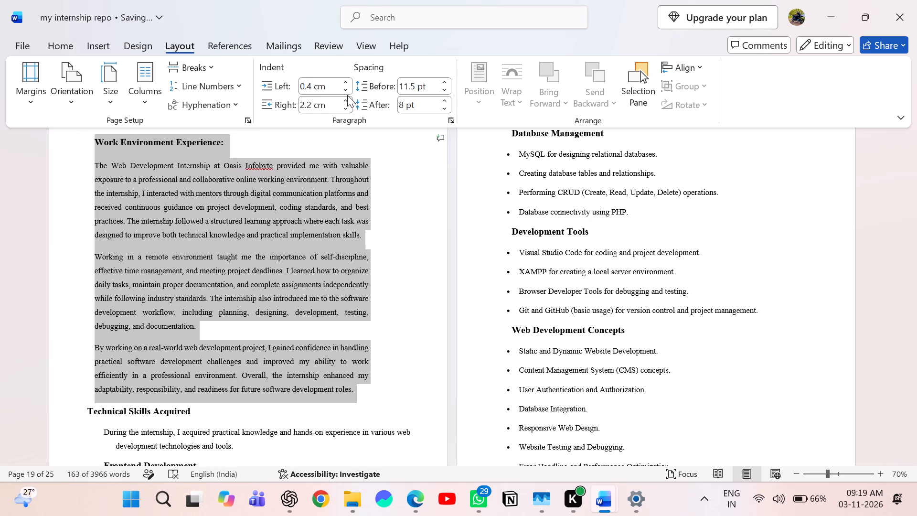
pyautogui.tripleClick(345, 90)
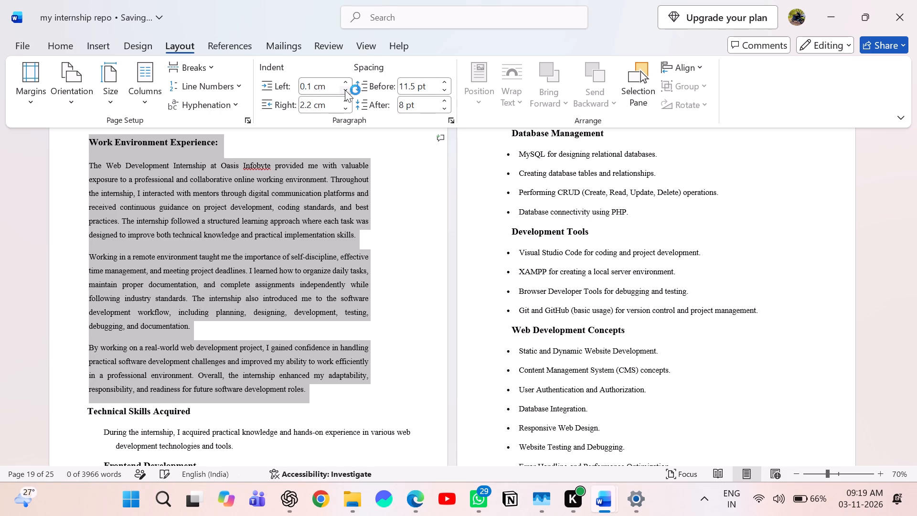
pyautogui.click(345, 90)
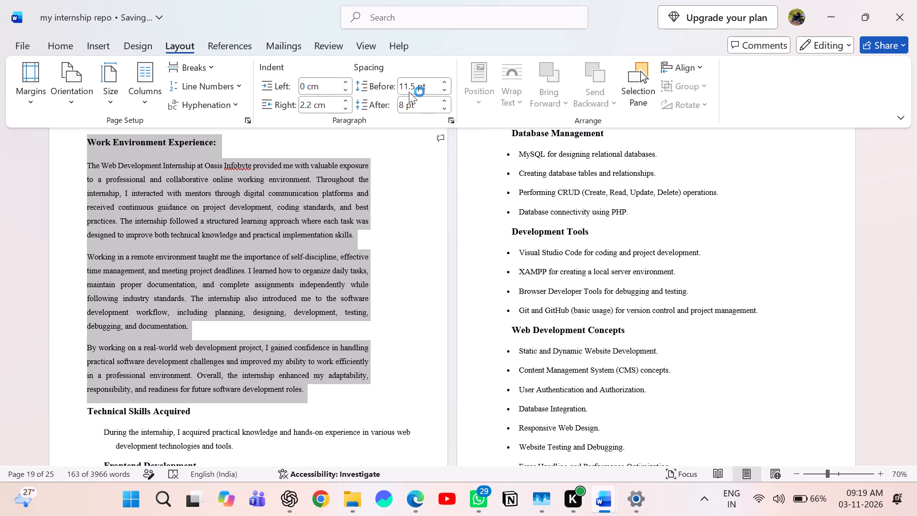
# Set the right indent of the Work Environment Experience heading and its three paragraphs to 0 cm.
pyautogui.tripleClick(349, 100)
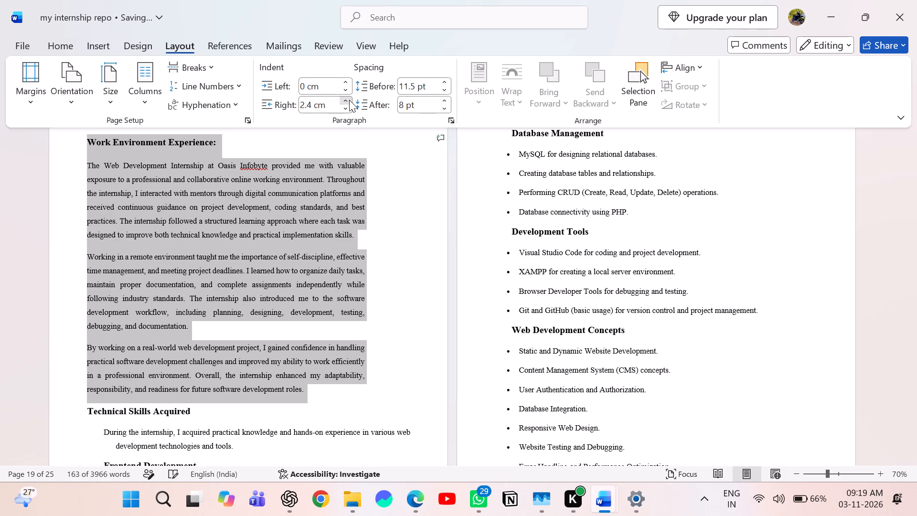
pyautogui.tripleClick(349, 100)
pyautogui.tripleClick(347, 109)
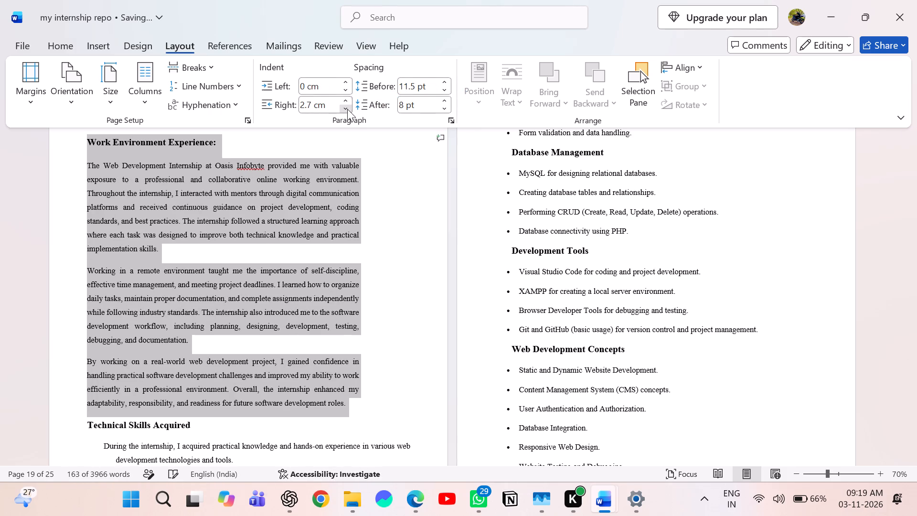
pyautogui.tripleClick(347, 109)
pyautogui.tripleClick(347, 109)
pyautogui.tripleClick(347, 109)
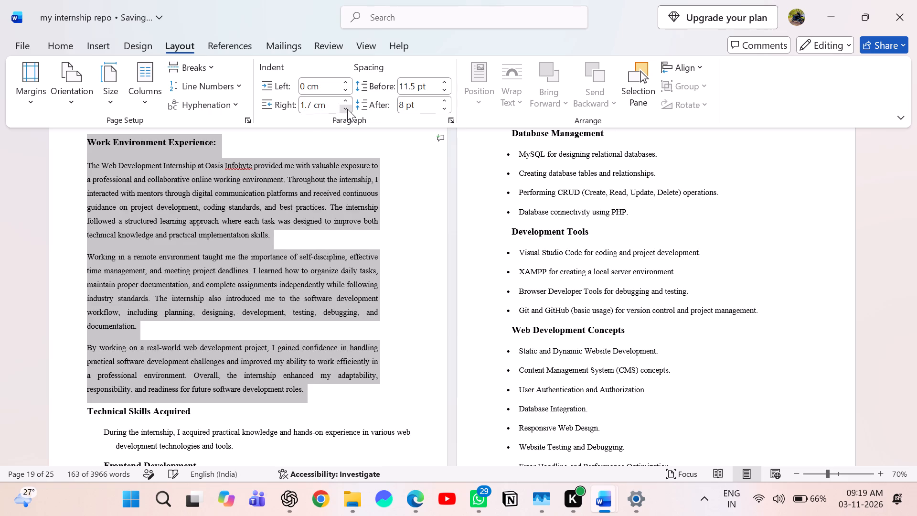
pyautogui.tripleClick(347, 109)
pyautogui.tripleClick(347, 109)
pyautogui.tripleClick(347, 109)
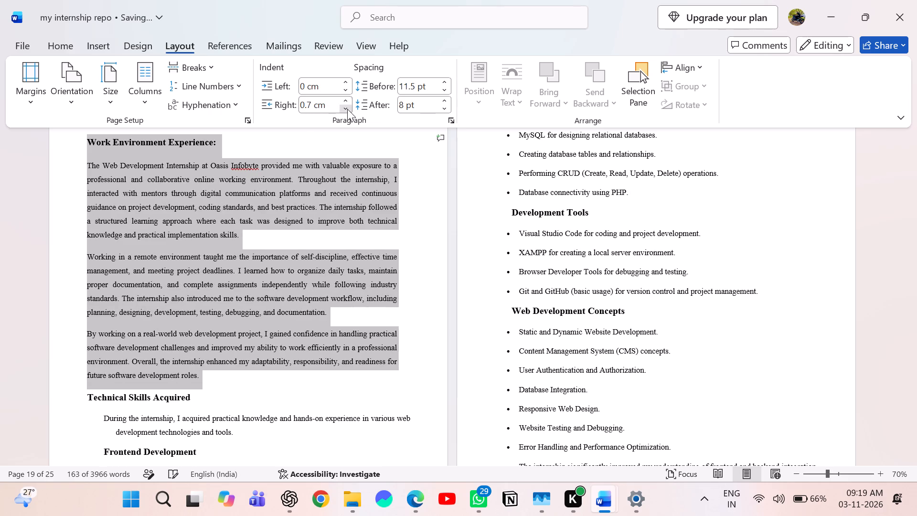
pyautogui.doubleClick(347, 109)
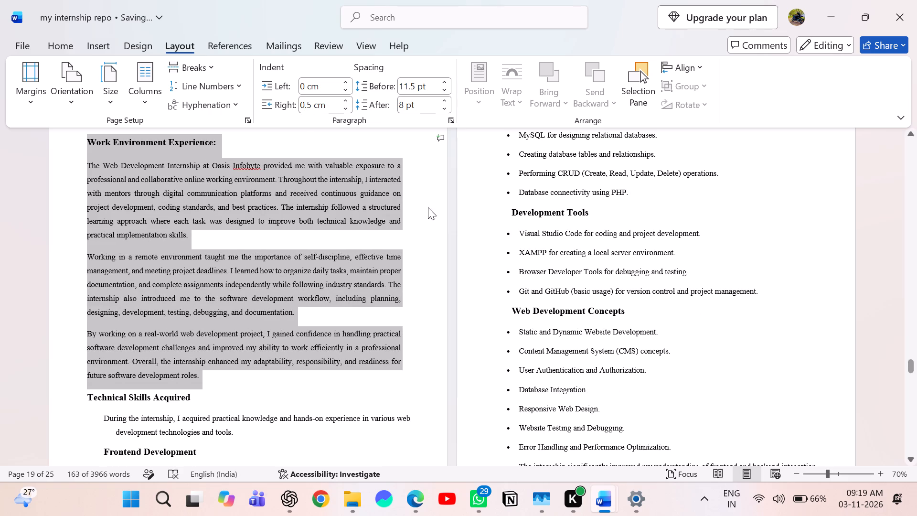
pyautogui.click(344, 110)
pyautogui.click(344, 110)
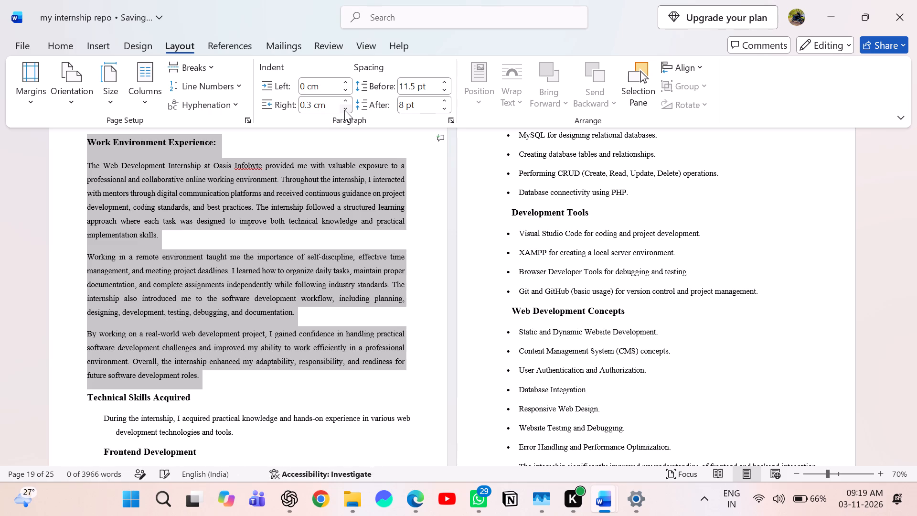
pyautogui.doubleClick(344, 110)
pyautogui.click(344, 110)
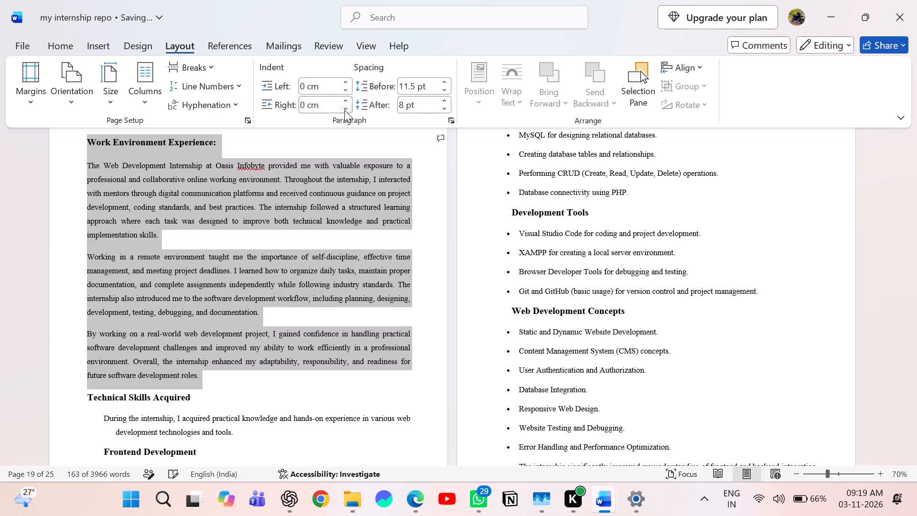
pyautogui.click(517, 243)
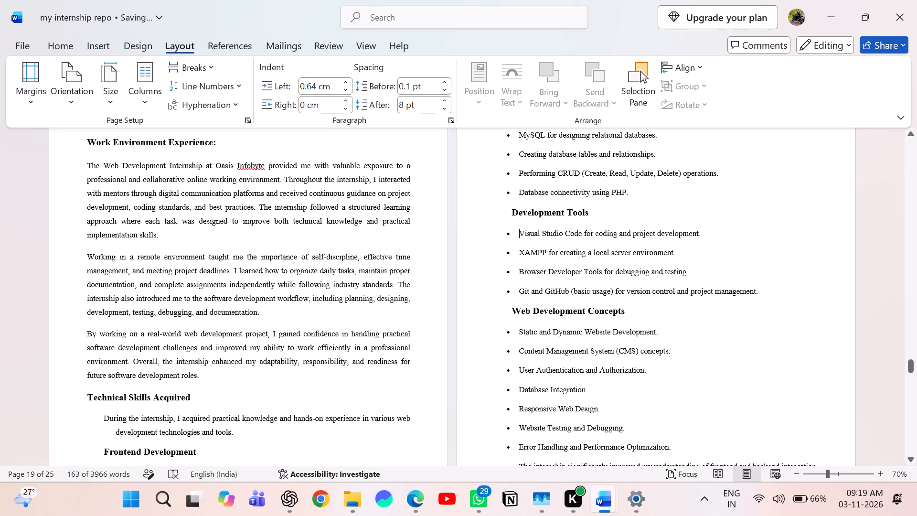
# Check the paragraph indents of the Week 3 report from the objective heading through the Outcomes This Week heading.
pyautogui.scroll(6, 390, 218)
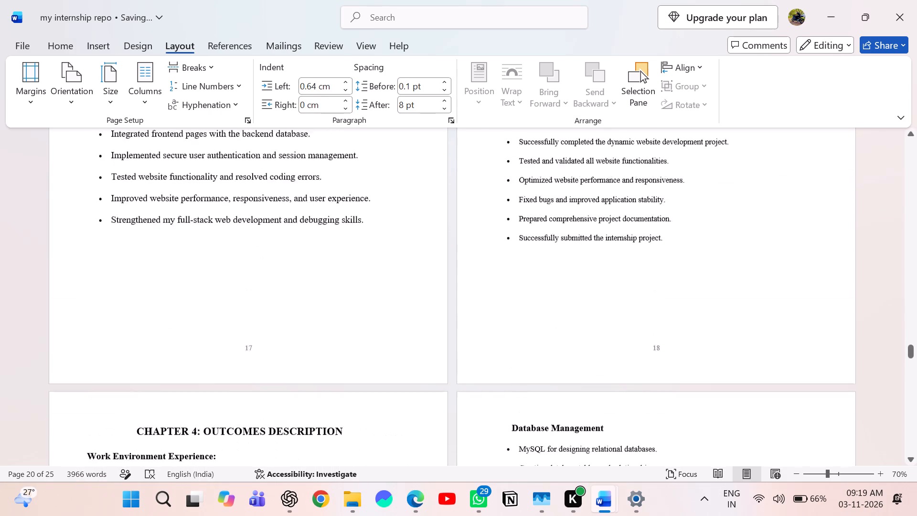
pyautogui.scroll(1, 390, 218)
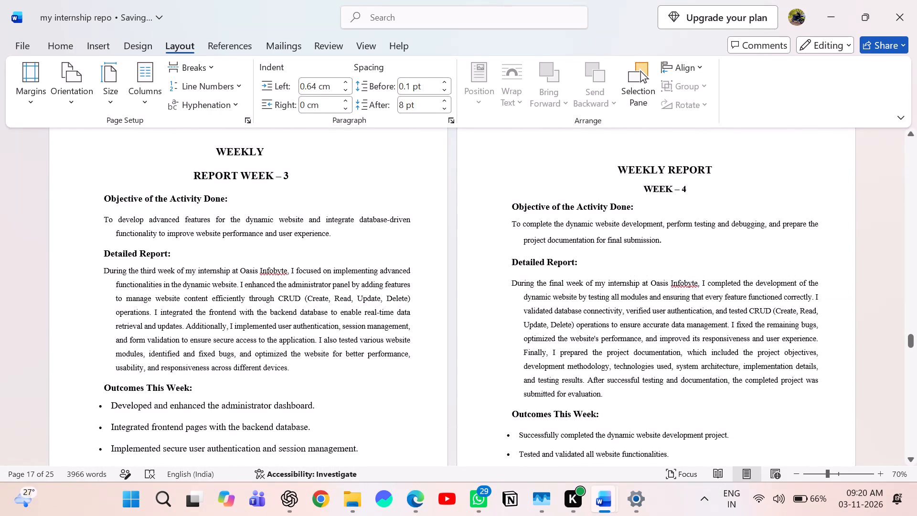
pyautogui.moveTo(97, 213); pyautogui.dragTo(266, 400)
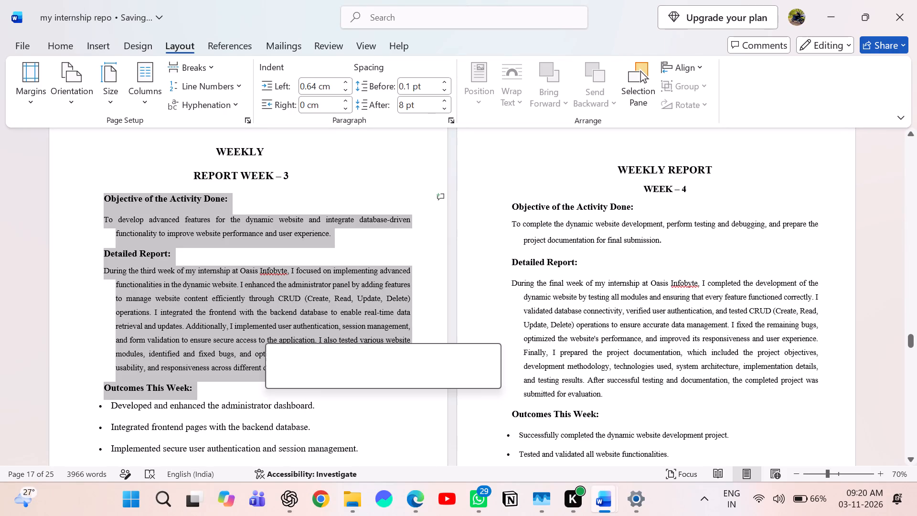
pyautogui.click(343, 107)
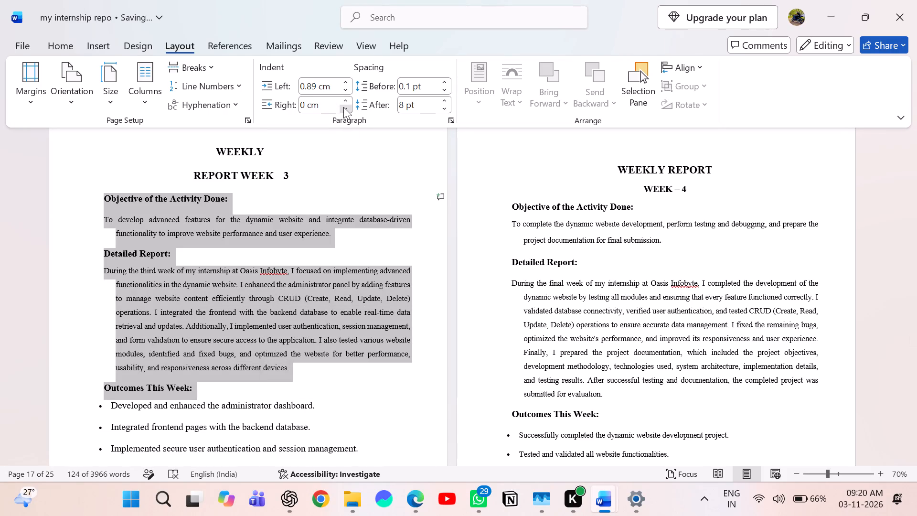
pyautogui.click(343, 104)
pyautogui.click(504, 248)
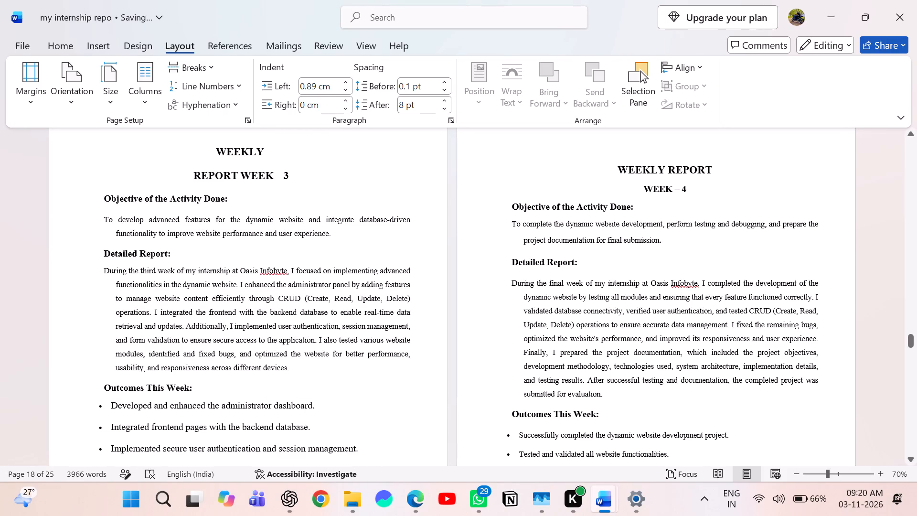
# Examine the paragraph alignment and layout of the remaining Chapter 4 pages, the Conclusion and the internship offer letter.
pyautogui.scroll(-8, 507, 232)
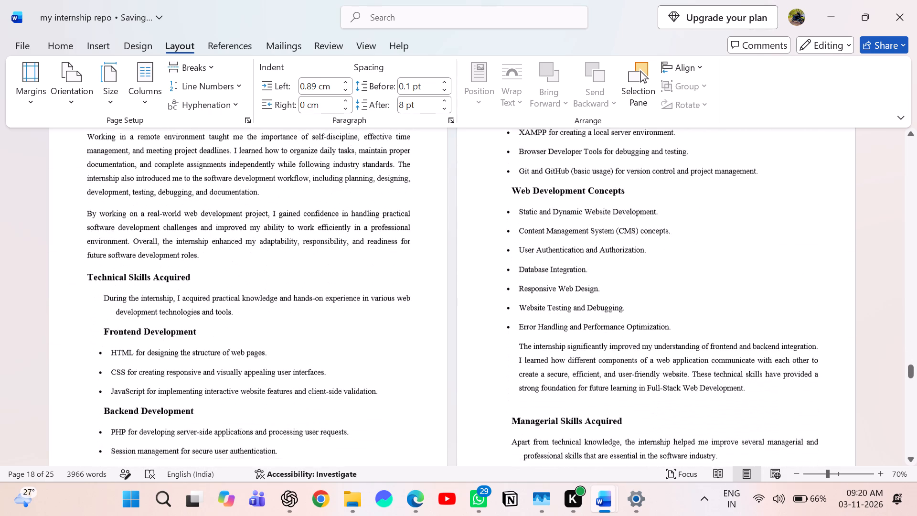
pyautogui.scroll(-3, 507, 232)
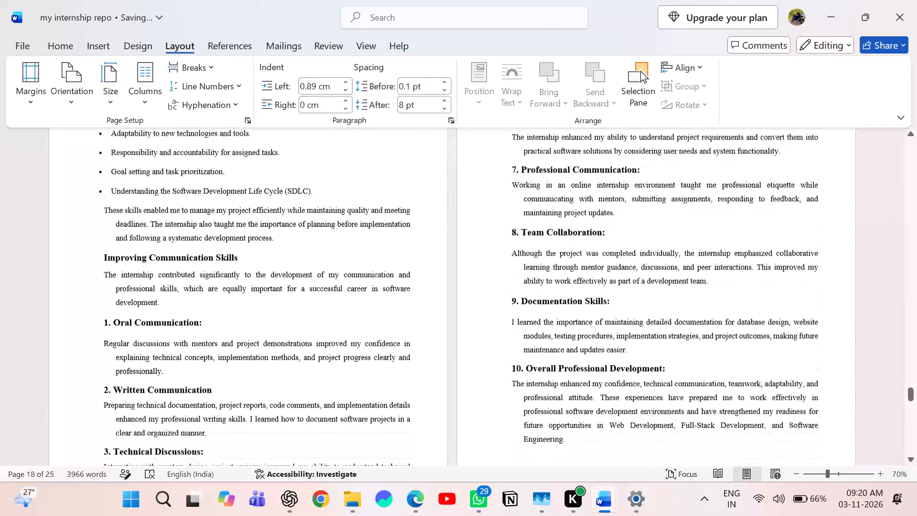
pyautogui.scroll(-4, 507, 232)
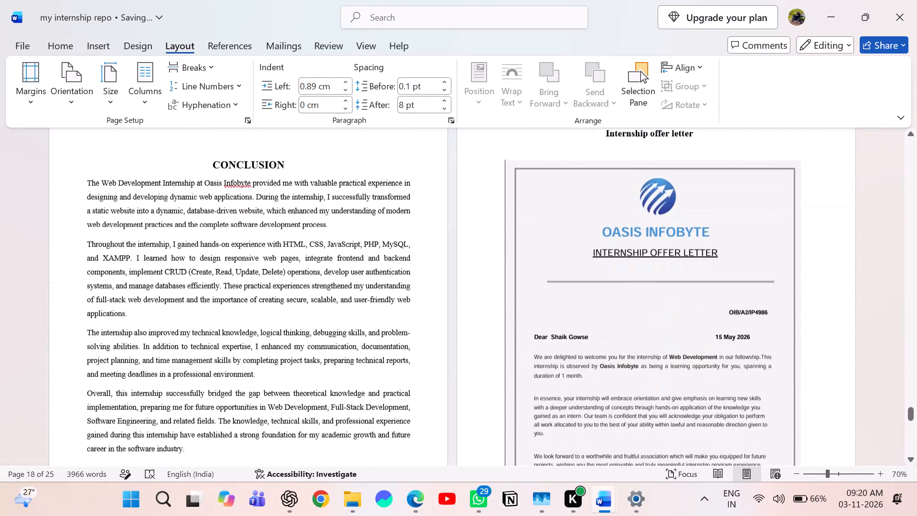
pyautogui.scroll(-1, 507, 232)
pyautogui.scroll(1, 507, 232)
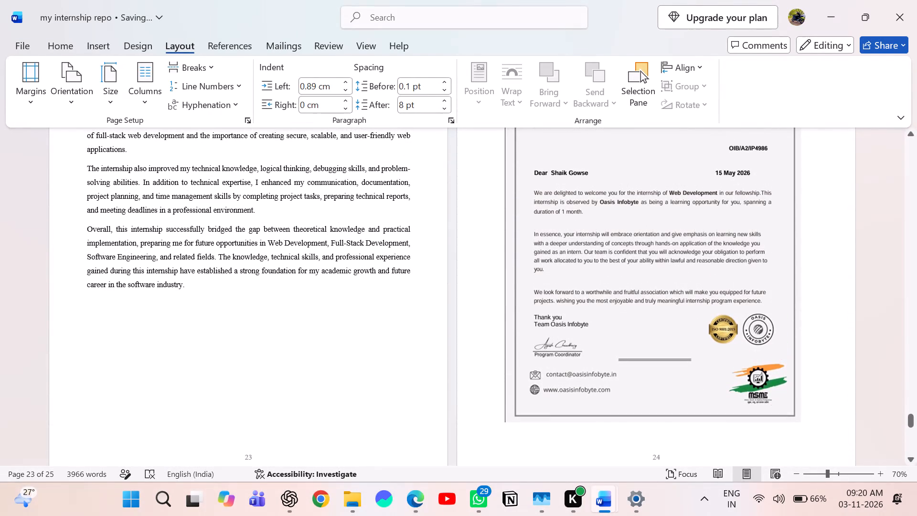
# Check the indents and spacing of all the Conclusion paragraphs.
pyautogui.click(213, 267)
pyautogui.moveTo(202, 282); pyautogui.dragTo(124, 167)
pyautogui.scroll(3, 124, 167)
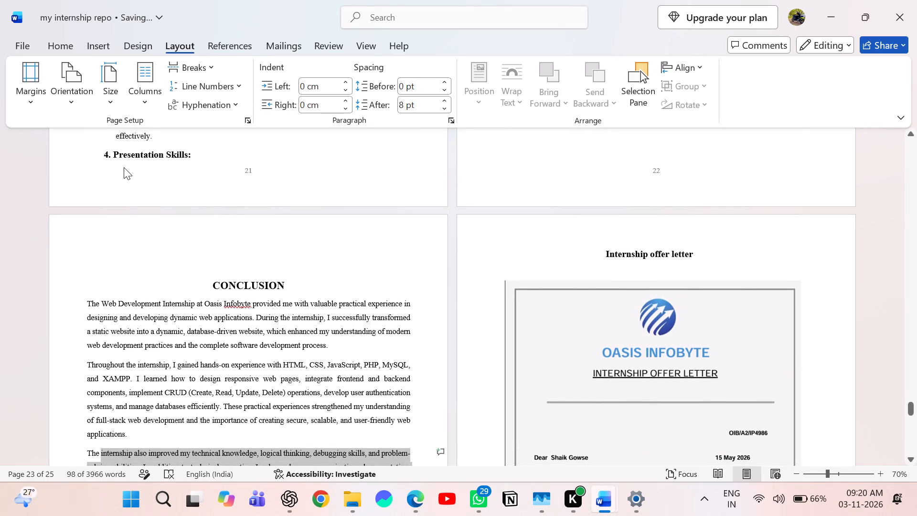
pyautogui.keyDown('shift'); pyautogui.click(83, 301); pyautogui.keyUp('shift')
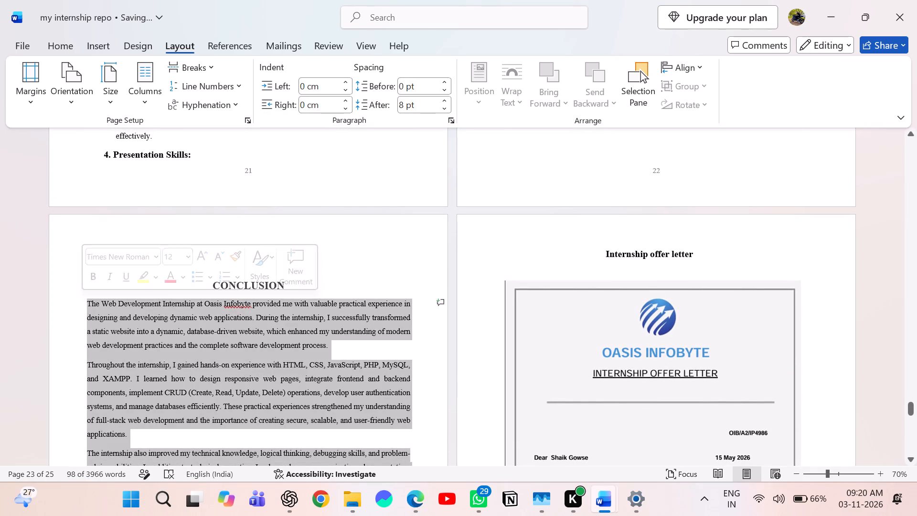
pyautogui.click(382, 257)
# Examine the layout of the front pages, from the cover and title page through the Declaration, Certificate, Abstract and Acknowledgements.
pyautogui.scroll(13, 382, 257)
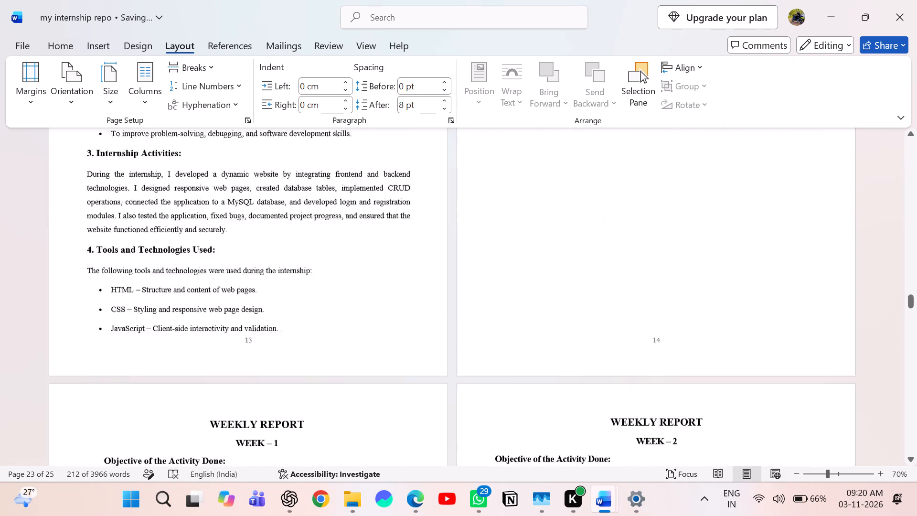
pyautogui.scroll(7, 382, 257)
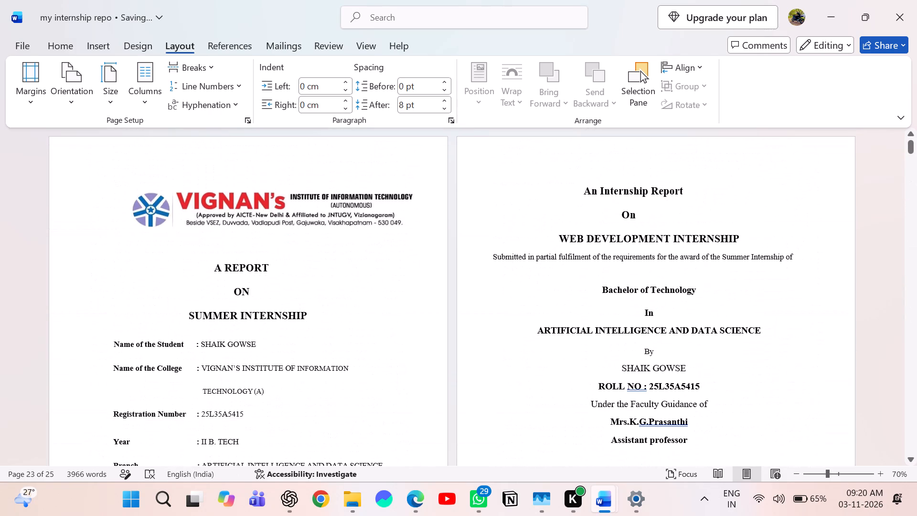
pyautogui.scroll(-5, 421, 239)
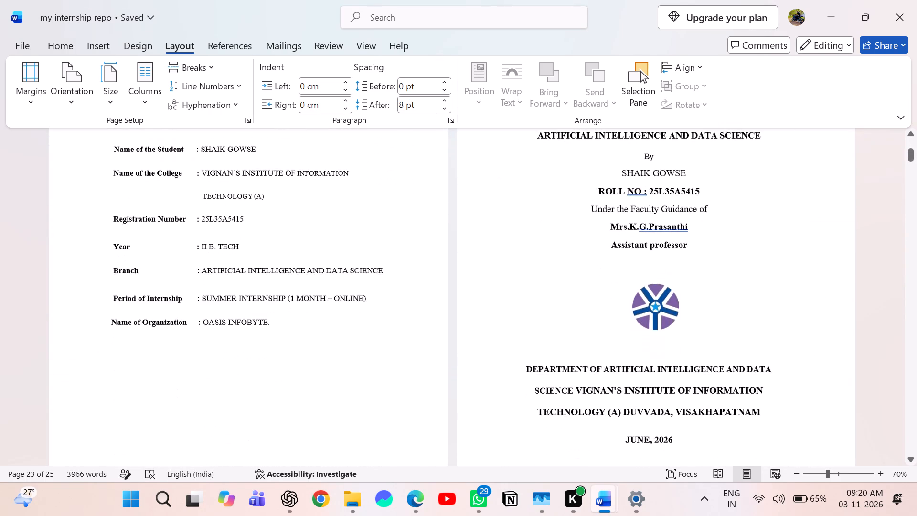
pyautogui.scroll(-5, 421, 239)
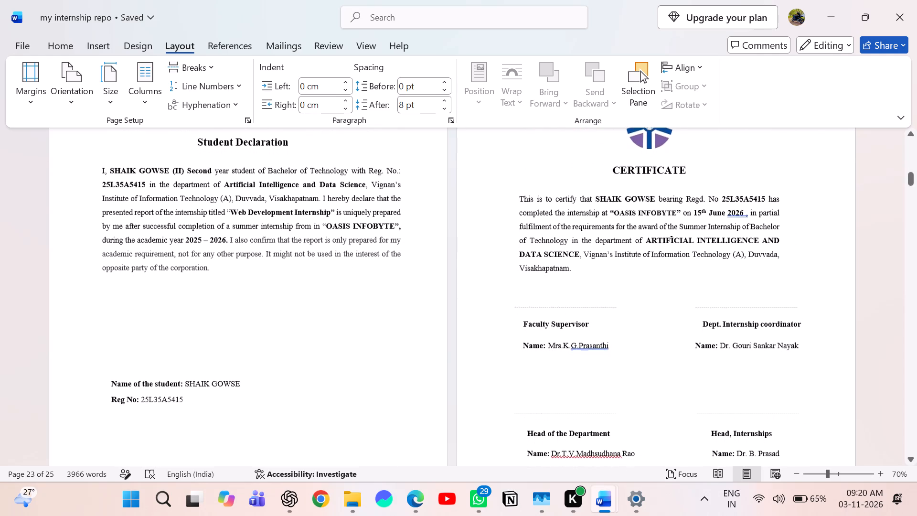
pyautogui.scroll(-1, 421, 239)
pyautogui.hscroll(1, 421, 239)
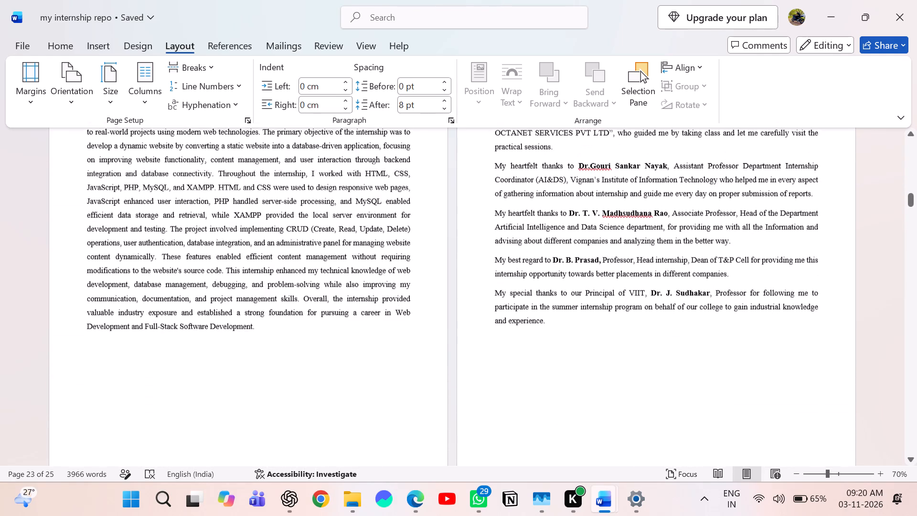
pyautogui.hscroll(1, 421, 239)
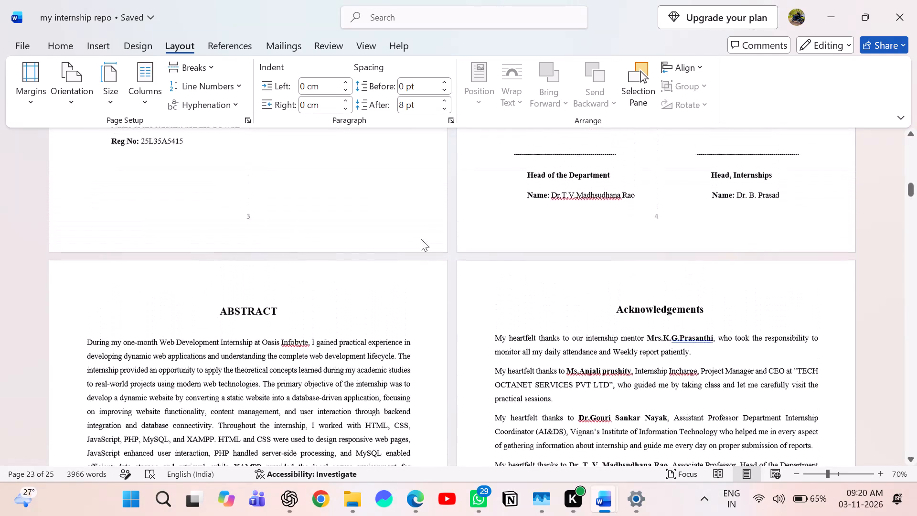
pyautogui.hscroll(1, 421, 239)
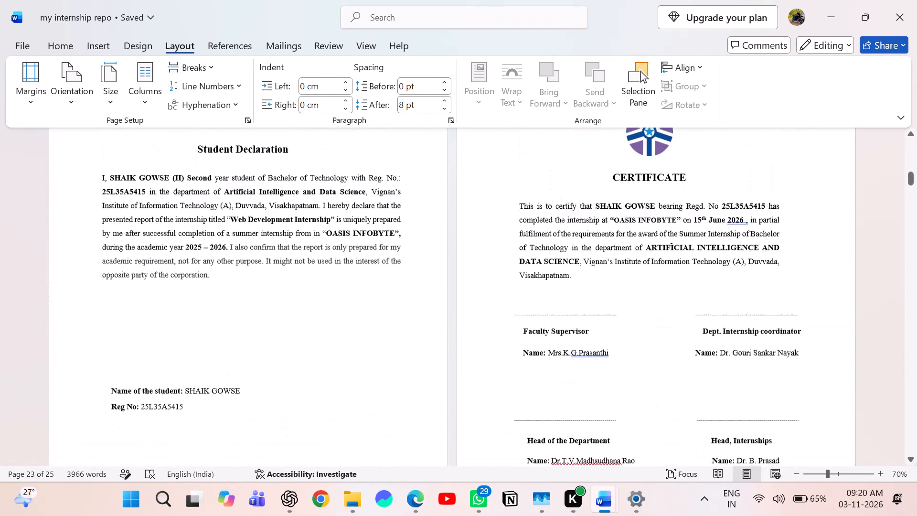
pyautogui.hscroll(1, 421, 239)
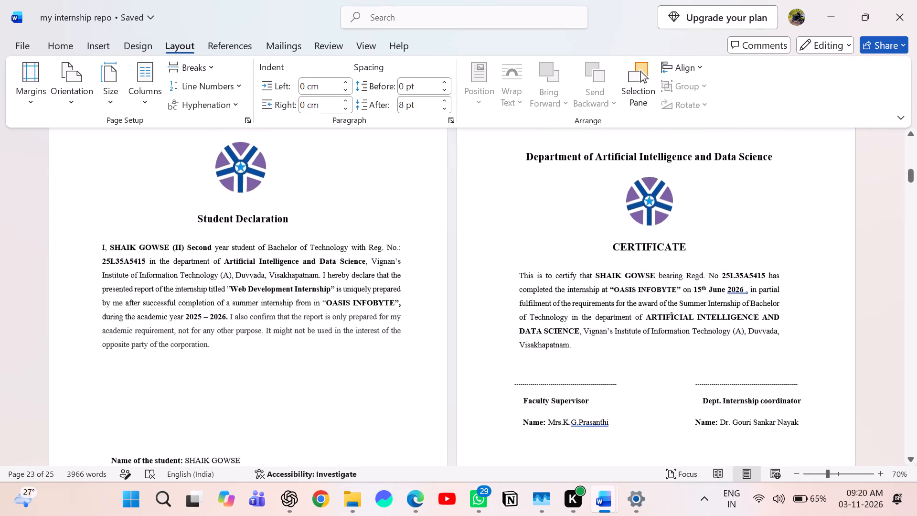
pyautogui.hscroll(1, 421, 239)
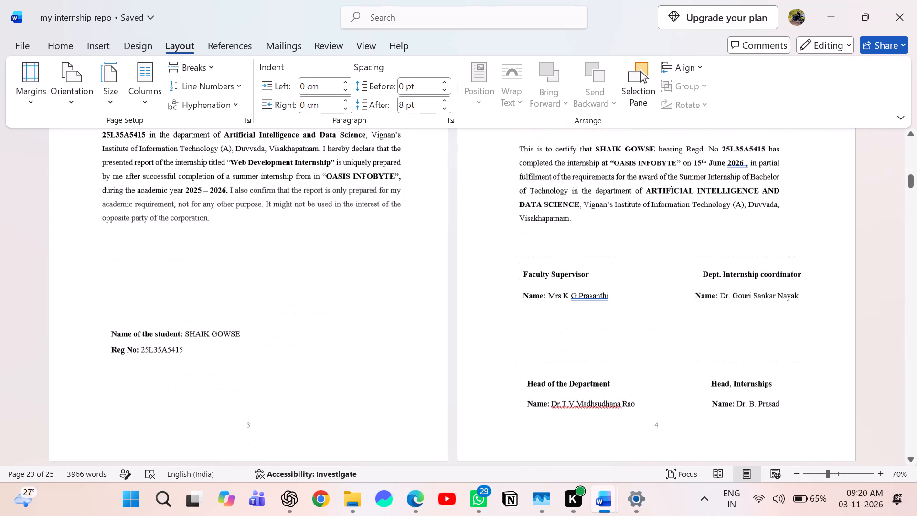
pyautogui.hscroll(1, 421, 239)
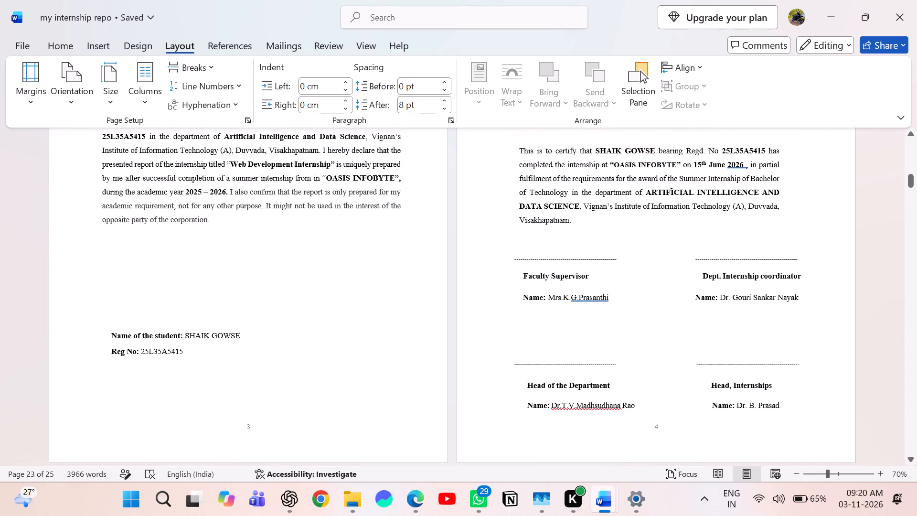
# Ignore all spelling flags on the Head of the Department's name on the Certificate page.
pyautogui.click(626, 333)
pyautogui.doubleClick(579, 404)
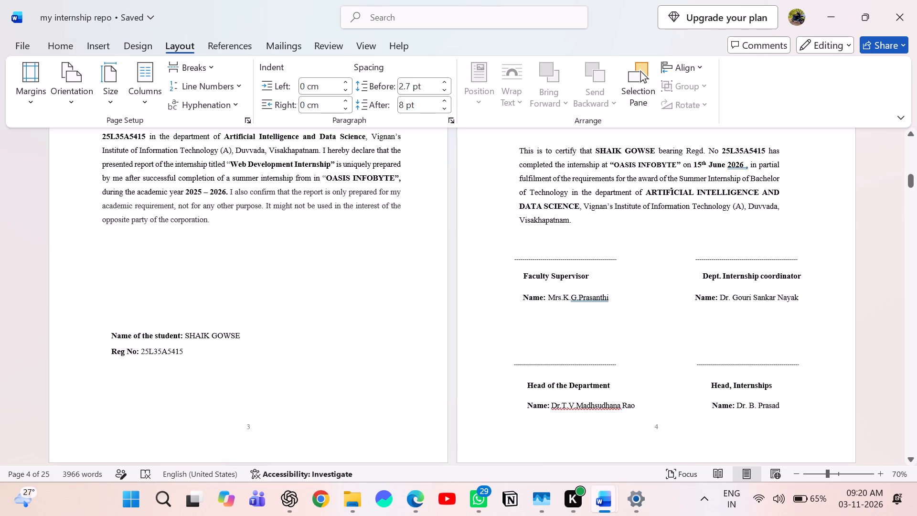
pyautogui.rightClick(579, 404)
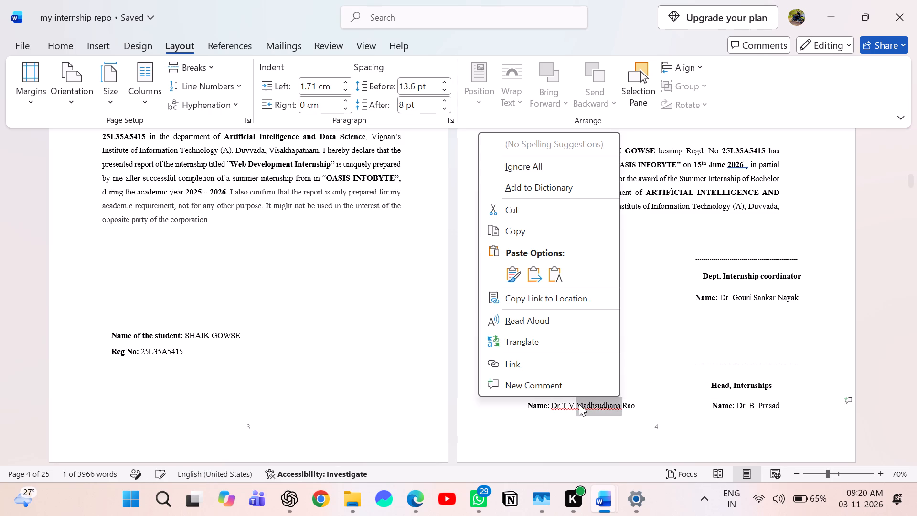
pyautogui.click(655, 271)
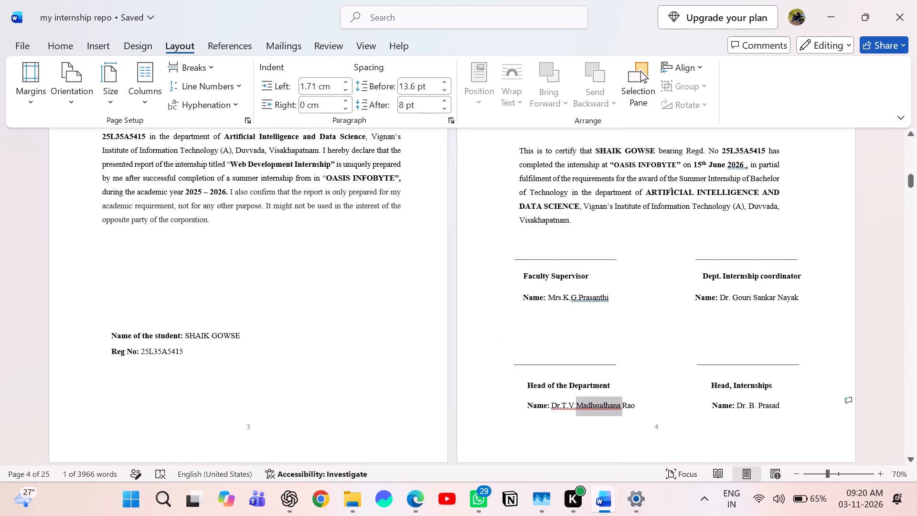
pyautogui.click(567, 404)
pyautogui.rightClick(567, 404)
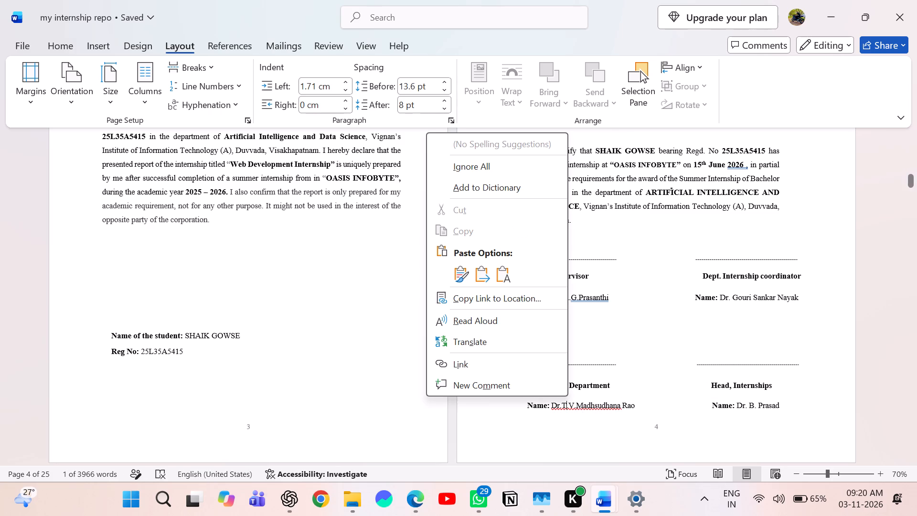
pyautogui.click(511, 169)
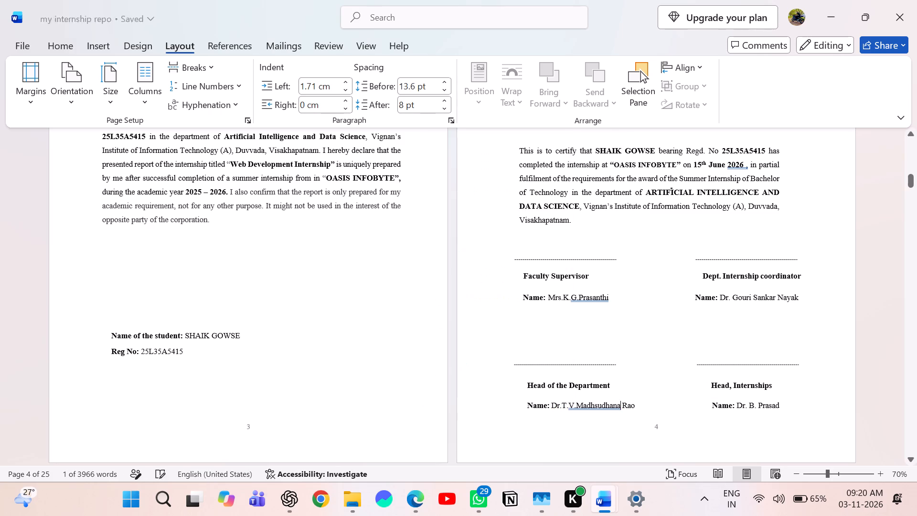
pyautogui.click(652, 289)
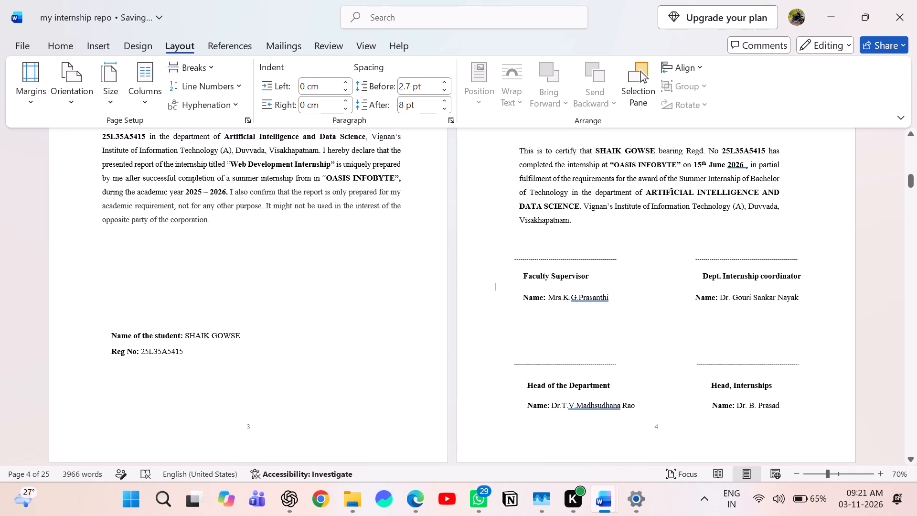
# Examine the front pages again from the cover through the Abstract, Acknowledgements, Index and start of Chapter 1.
pyautogui.scroll(2, 448, 355)
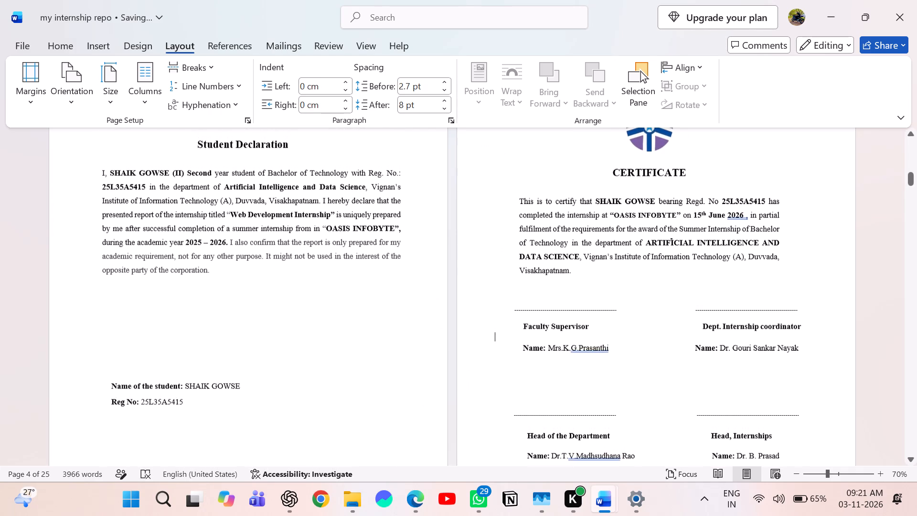
pyautogui.scroll(7, 448, 355)
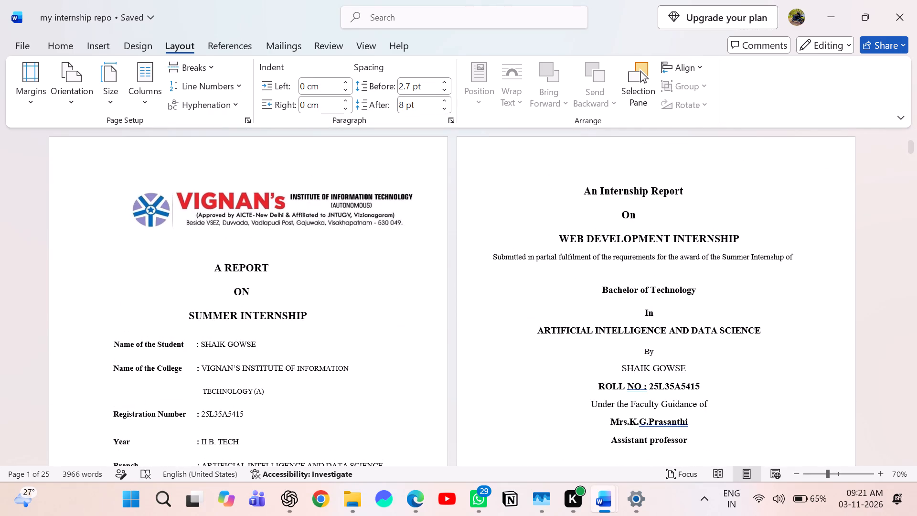
pyautogui.scroll(-9, 448, 355)
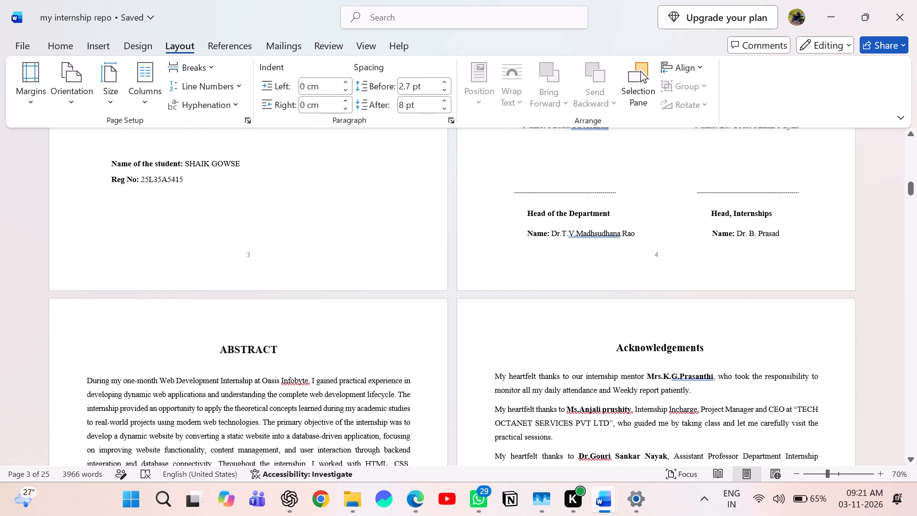
pyautogui.scroll(-4, 448, 355)
pyautogui.scroll(1, 448, 355)
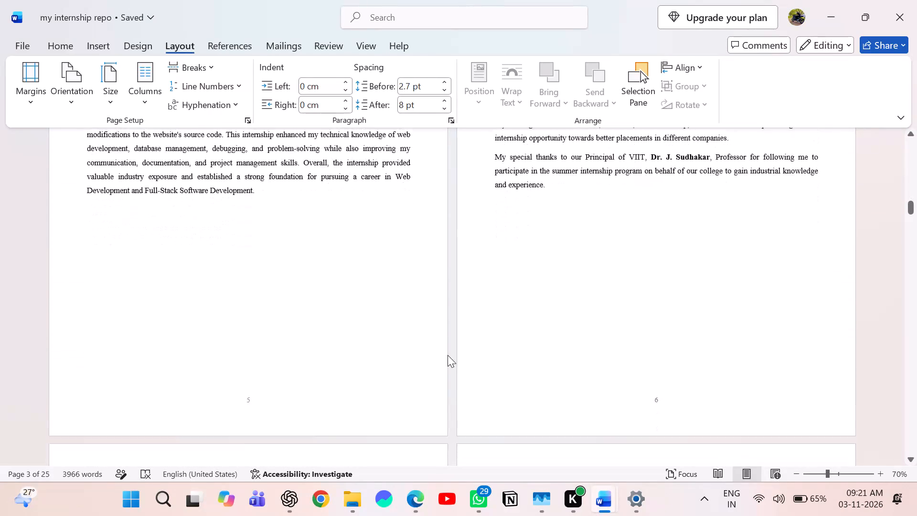
pyautogui.scroll(1, 448, 355)
pyautogui.scroll(-1, 448, 355)
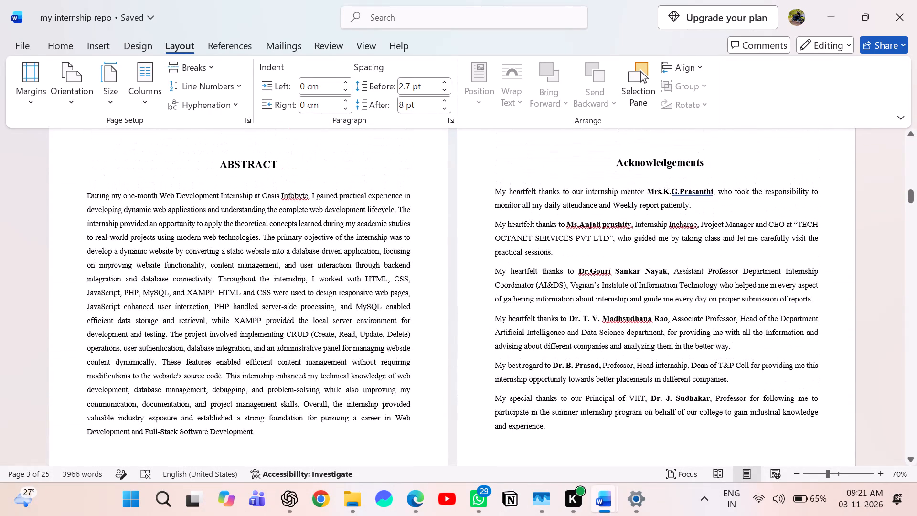
pyautogui.scroll(-9, 448, 355)
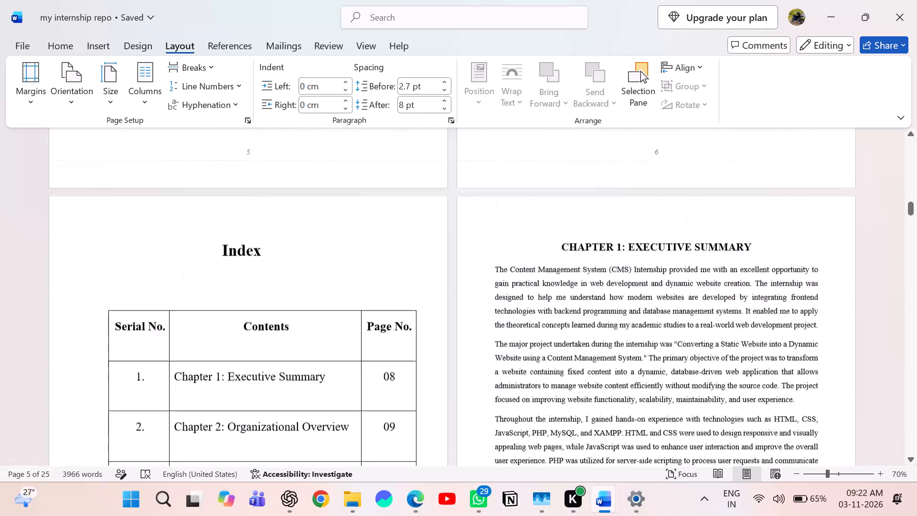
# Compare the front pages side by side in a three-page overview at 40% zoom.
pyautogui.keyDown('ctrl'); pyautogui.scroll(-3, 431, 424); pyautogui.keyUp('ctrl')
pyautogui.scroll(4, 508, 352)
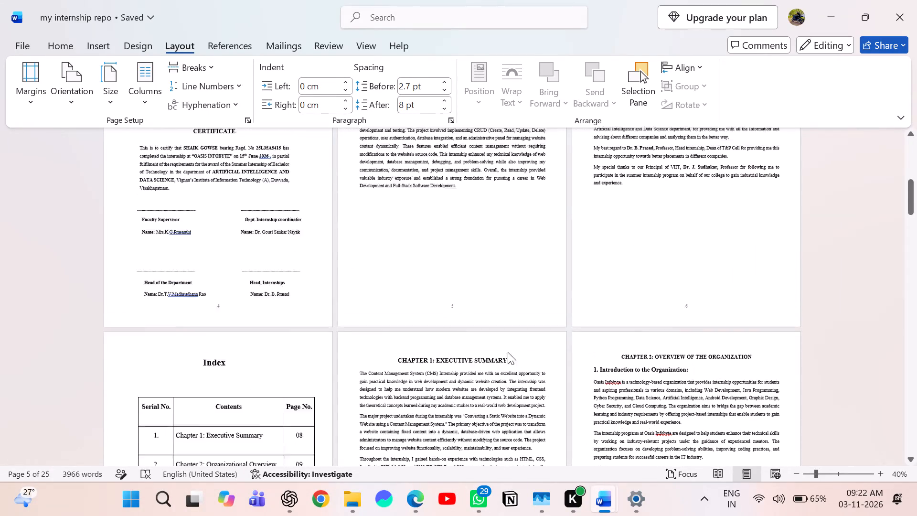
pyautogui.scroll(16, 508, 352)
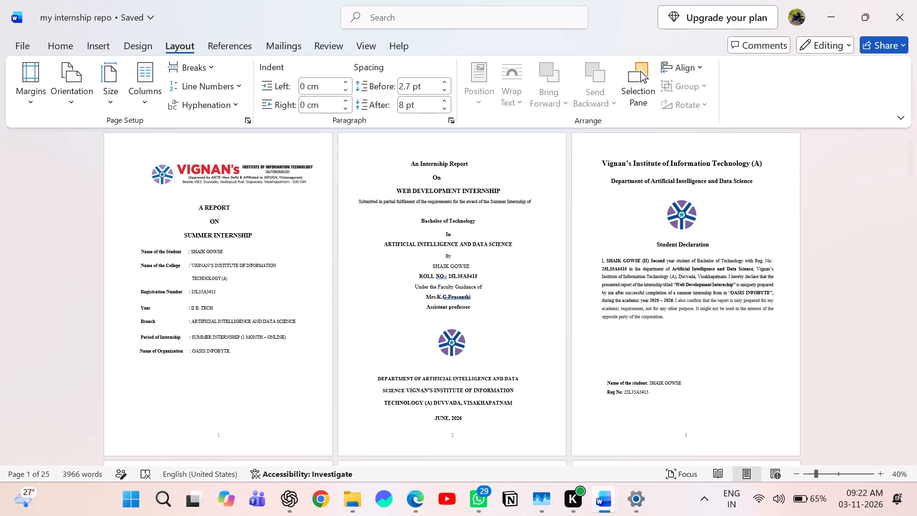
pyautogui.scroll(-3, 508, 352)
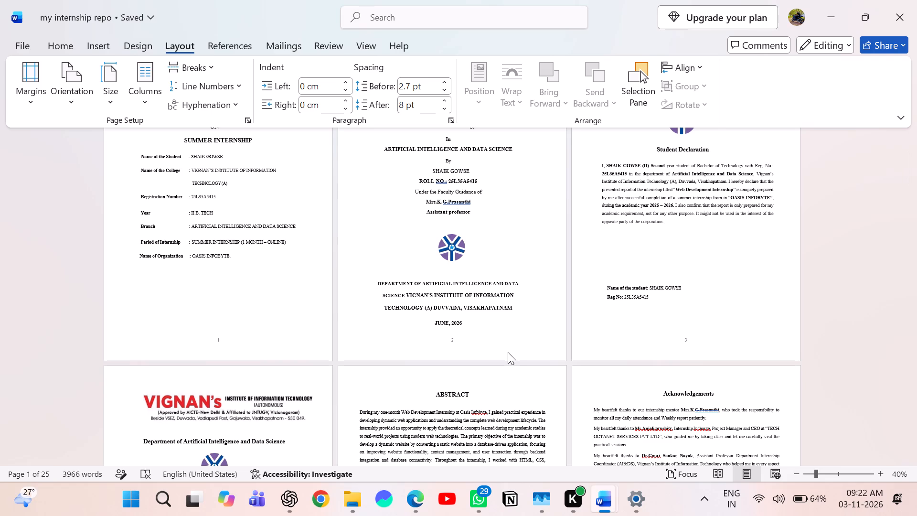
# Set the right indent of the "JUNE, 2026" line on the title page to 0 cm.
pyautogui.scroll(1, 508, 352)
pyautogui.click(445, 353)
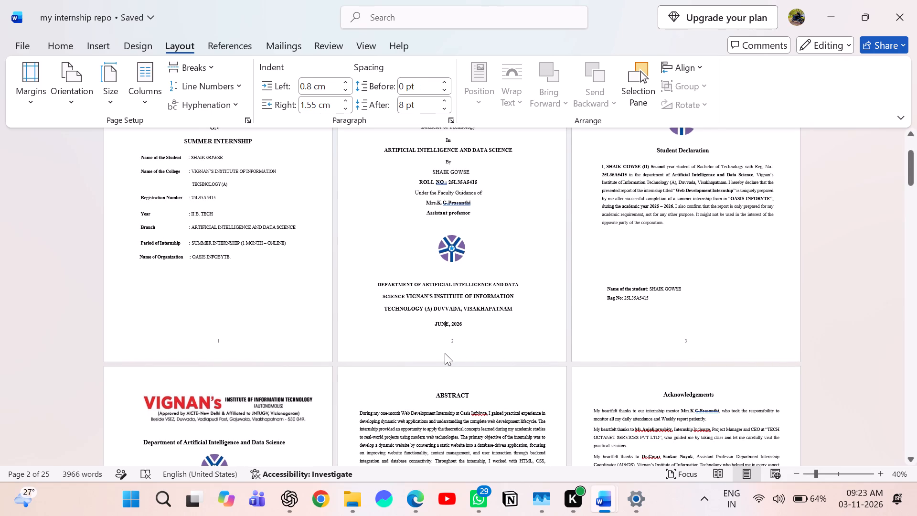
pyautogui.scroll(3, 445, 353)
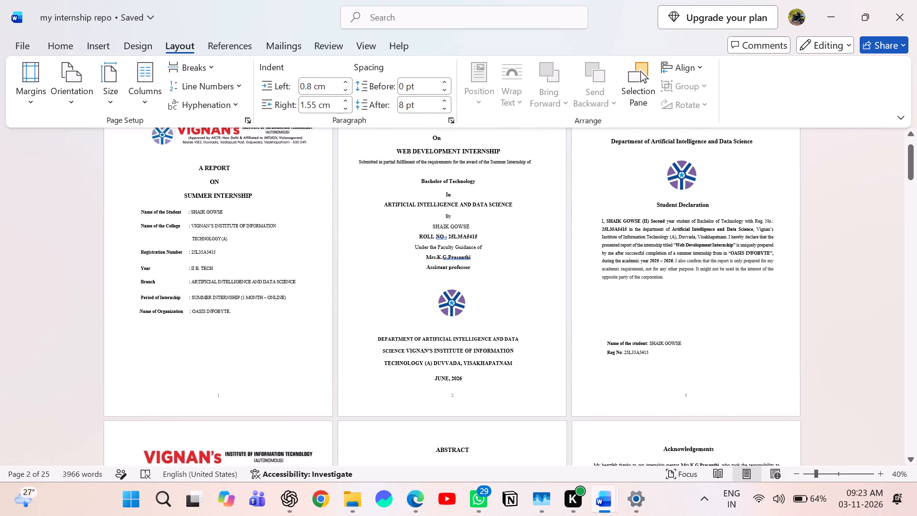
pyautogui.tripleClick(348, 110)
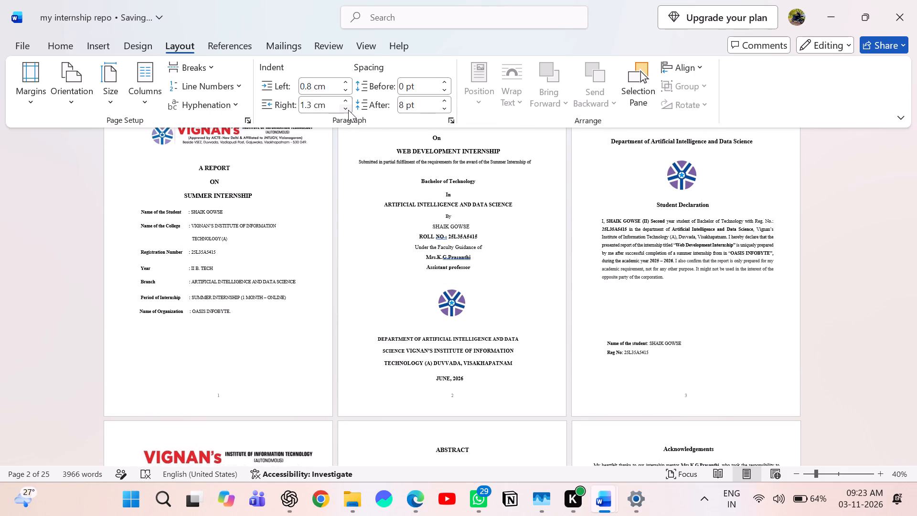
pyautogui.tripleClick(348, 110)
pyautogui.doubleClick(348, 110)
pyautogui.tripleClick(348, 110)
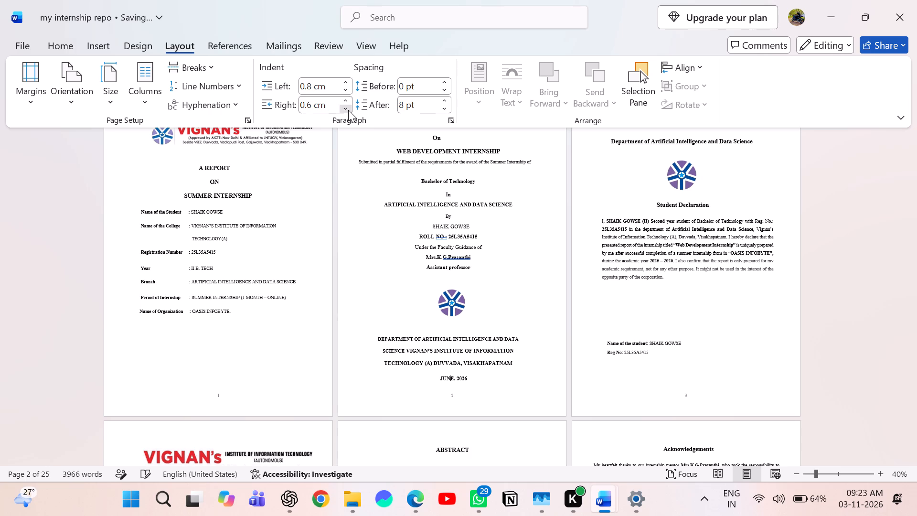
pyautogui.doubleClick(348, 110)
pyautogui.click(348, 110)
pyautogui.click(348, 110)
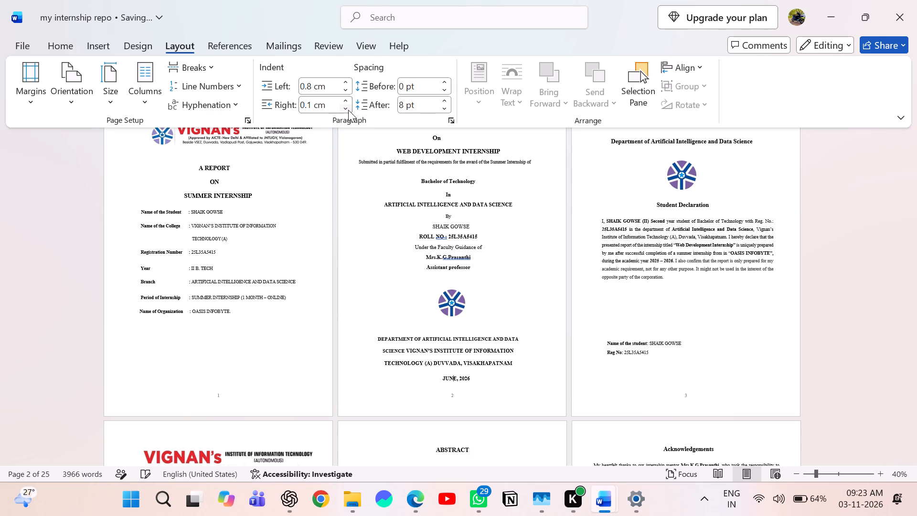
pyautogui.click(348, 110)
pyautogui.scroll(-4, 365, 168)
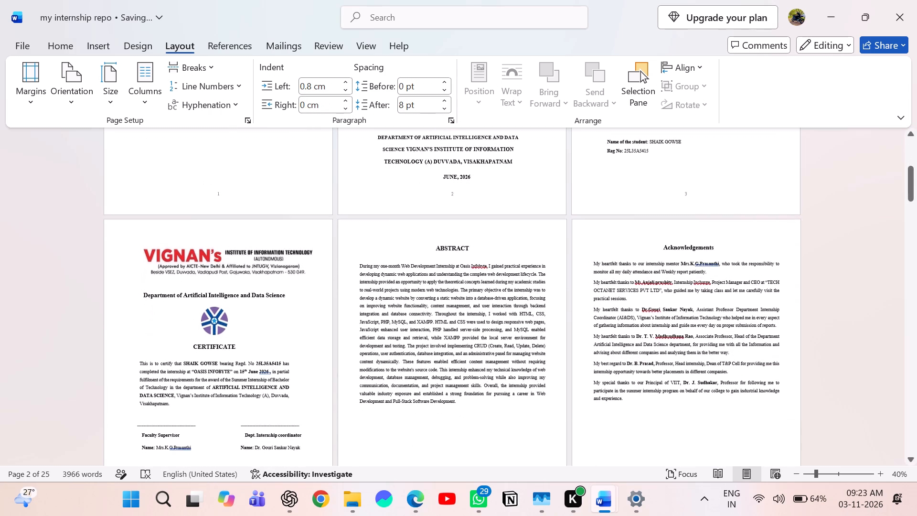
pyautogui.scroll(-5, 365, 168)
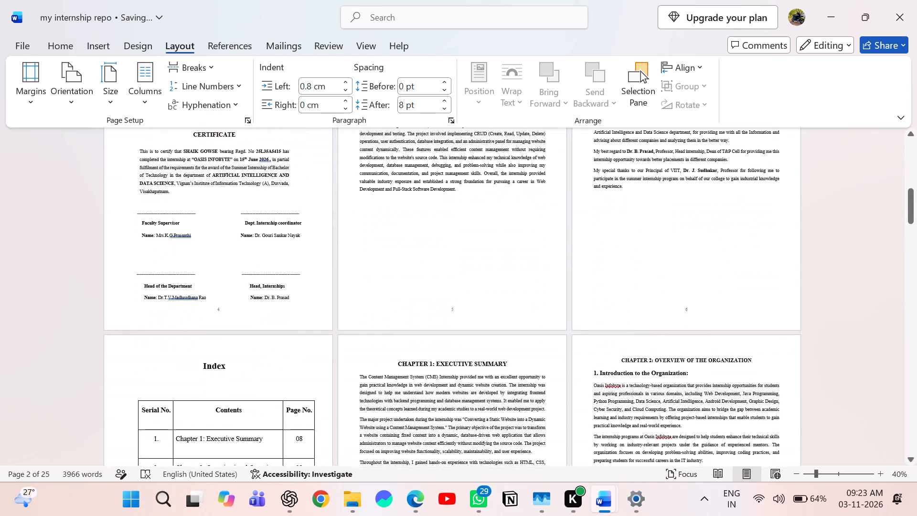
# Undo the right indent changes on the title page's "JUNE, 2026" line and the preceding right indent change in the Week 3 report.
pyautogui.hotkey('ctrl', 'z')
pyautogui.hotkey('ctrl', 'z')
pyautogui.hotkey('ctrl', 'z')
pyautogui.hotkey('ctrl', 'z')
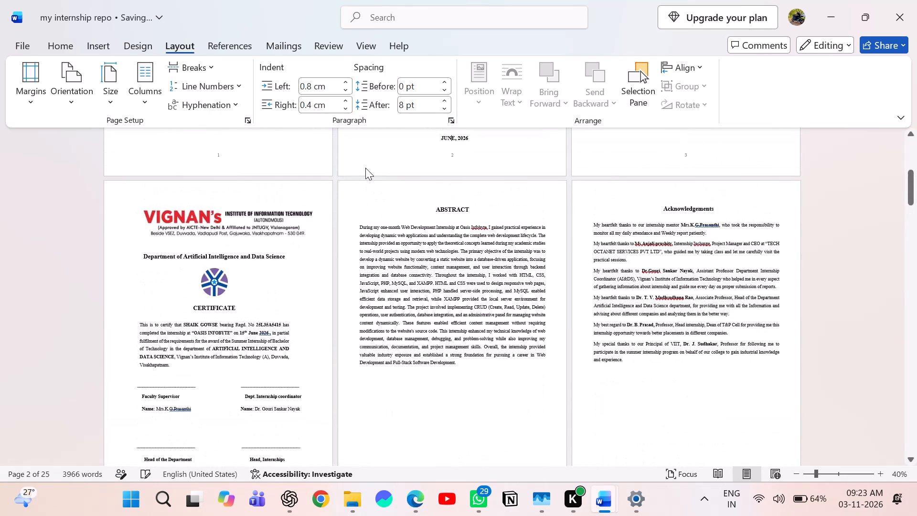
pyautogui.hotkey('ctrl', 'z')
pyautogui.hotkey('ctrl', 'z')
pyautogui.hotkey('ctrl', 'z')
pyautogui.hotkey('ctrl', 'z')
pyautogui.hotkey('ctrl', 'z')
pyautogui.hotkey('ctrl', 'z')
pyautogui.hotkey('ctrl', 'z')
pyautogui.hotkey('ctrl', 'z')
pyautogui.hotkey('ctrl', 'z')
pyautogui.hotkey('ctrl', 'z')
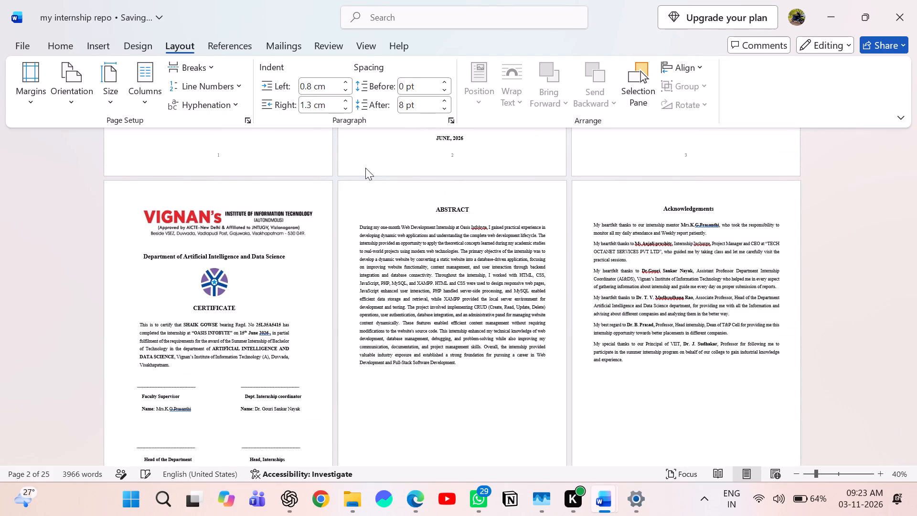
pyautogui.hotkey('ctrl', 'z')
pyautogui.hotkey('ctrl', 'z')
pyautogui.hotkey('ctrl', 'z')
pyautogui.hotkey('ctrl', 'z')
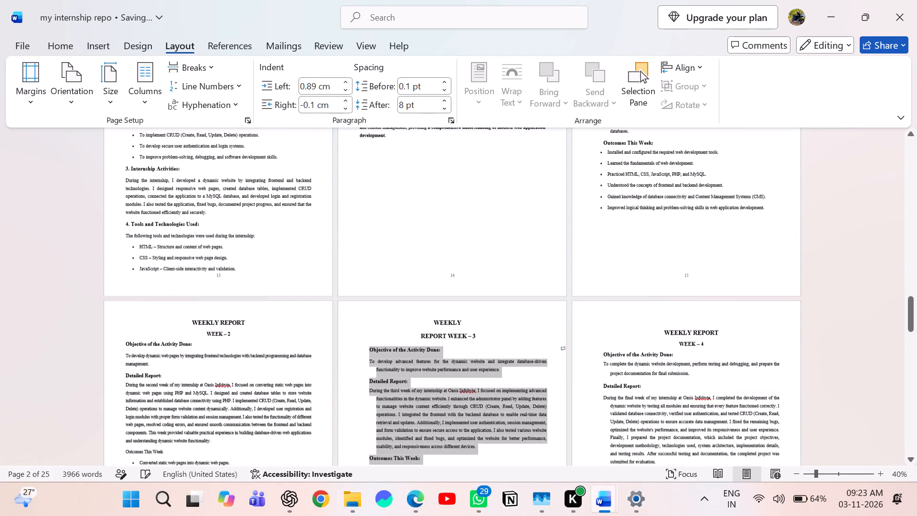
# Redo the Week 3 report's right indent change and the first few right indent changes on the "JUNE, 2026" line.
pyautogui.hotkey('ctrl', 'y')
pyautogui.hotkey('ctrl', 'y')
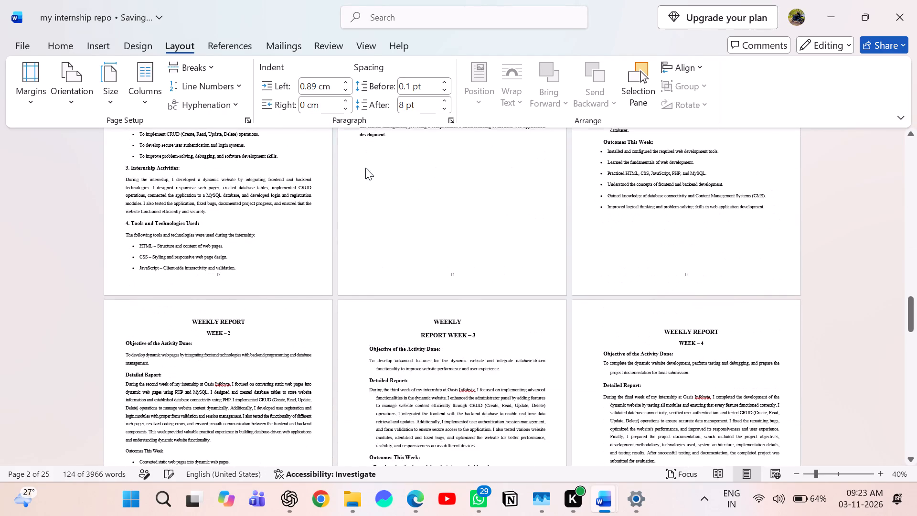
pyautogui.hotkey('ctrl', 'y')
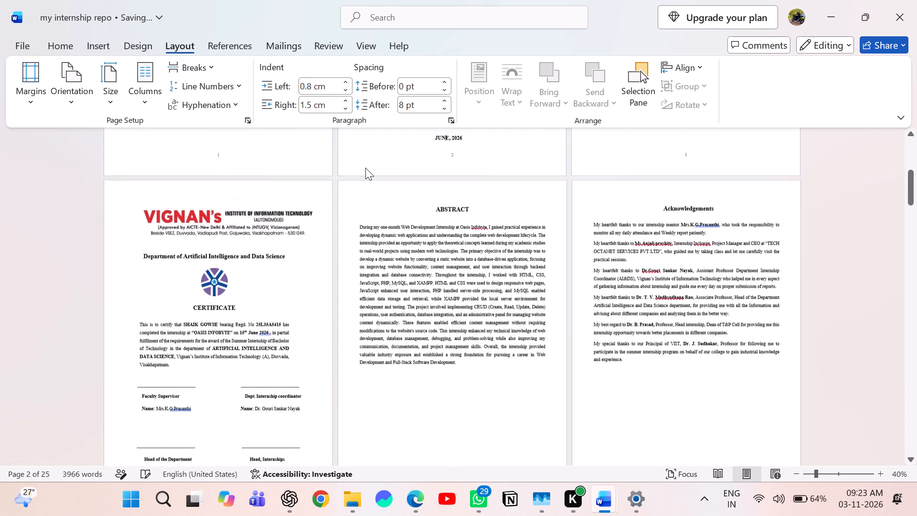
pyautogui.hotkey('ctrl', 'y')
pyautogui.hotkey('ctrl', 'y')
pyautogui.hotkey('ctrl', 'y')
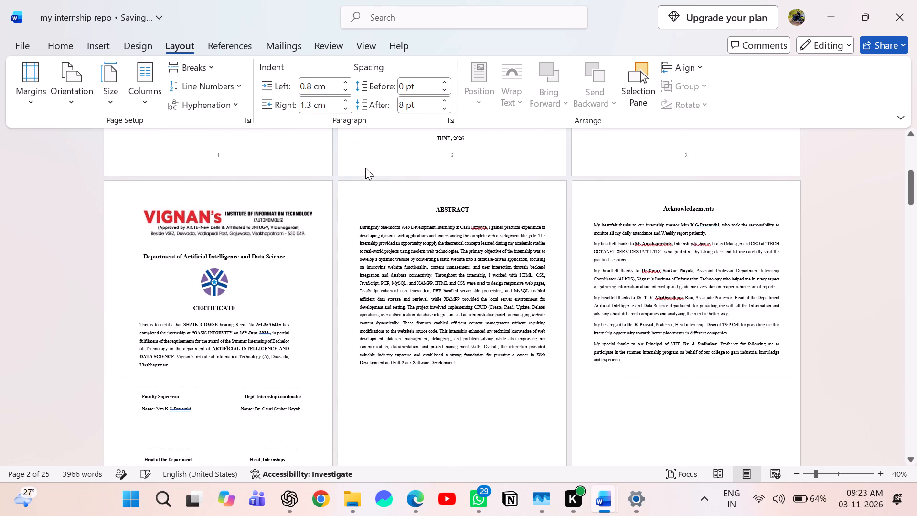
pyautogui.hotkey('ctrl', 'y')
# Set the left and right paragraph indents of the entire document to 0 cm.
pyautogui.hotkey('ctrl', 'a')
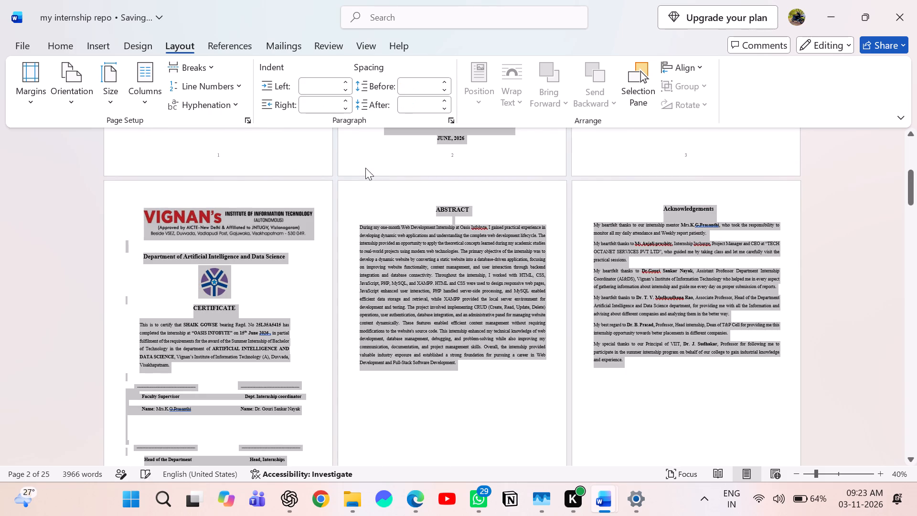
pyautogui.click(329, 84)
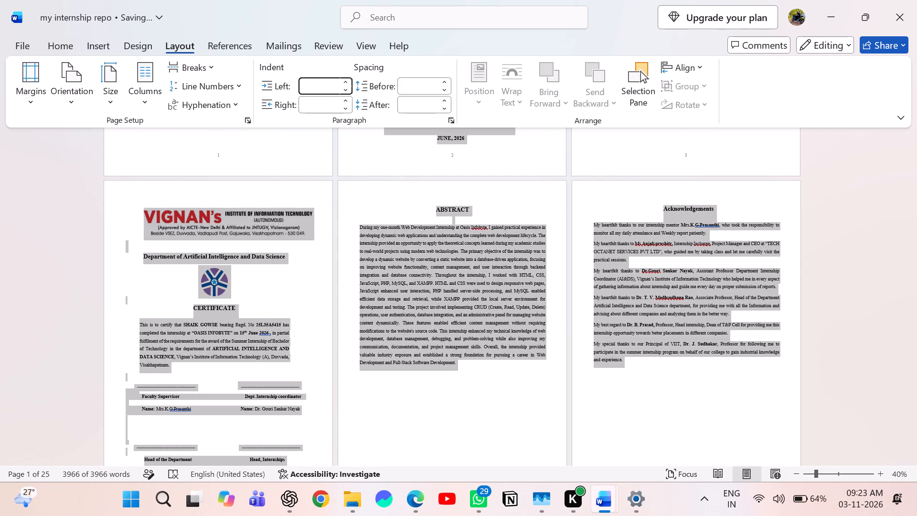
pyautogui.press('0')
pyautogui.click(327, 106)
pyautogui.press('0')
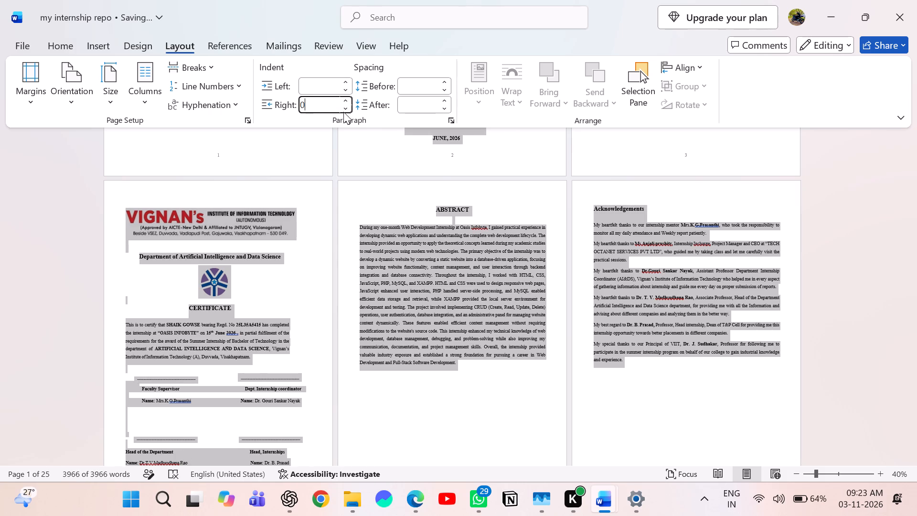
pyautogui.click(663, 176)
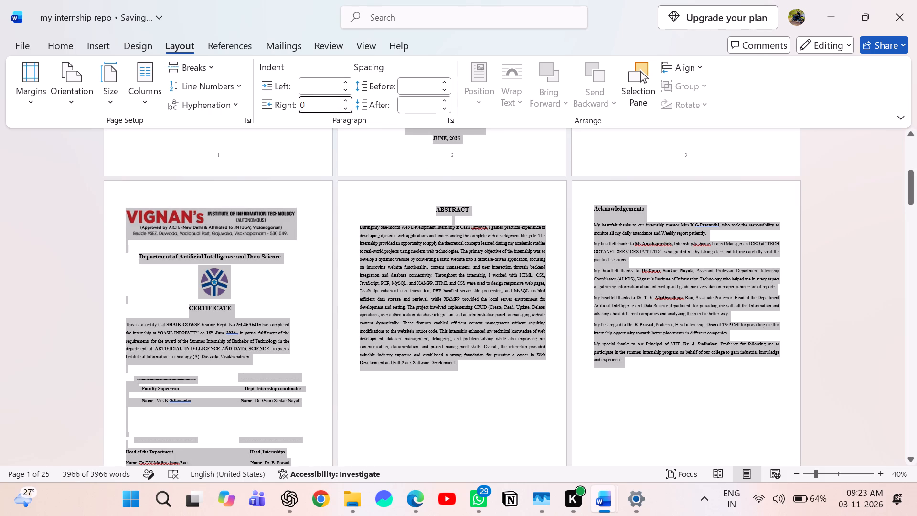
# Examine the layout of the whole report in the three-page overview, from the cover to the internship completion certificate.
pyautogui.scroll(5, 516, 230)
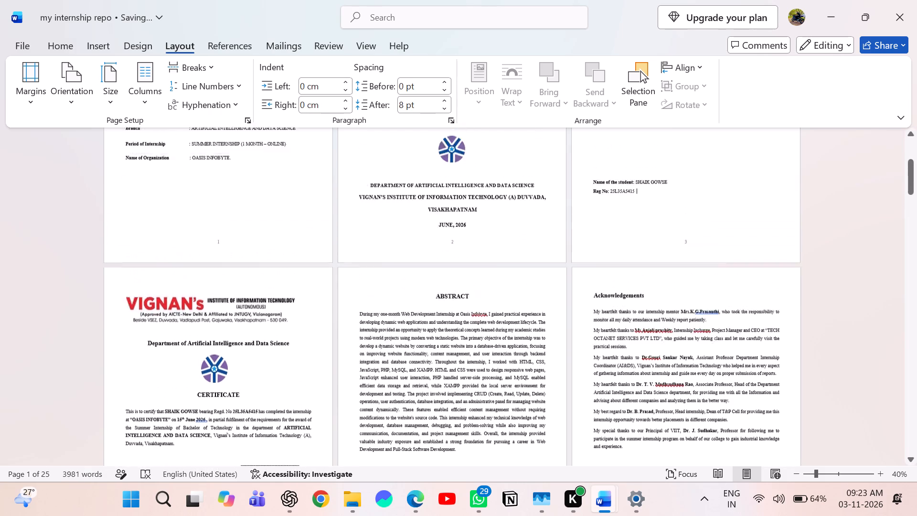
pyautogui.scroll(6, 516, 230)
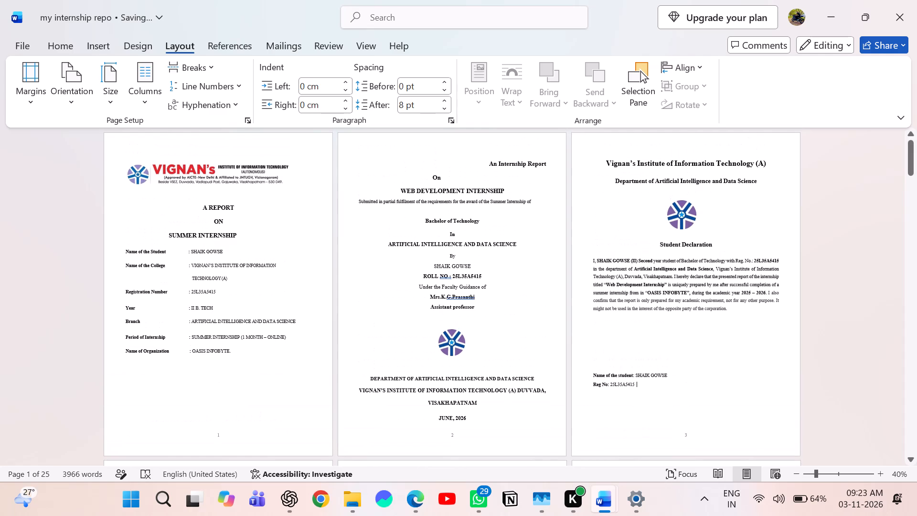
pyautogui.scroll(1, 516, 230)
pyautogui.scroll(-3, 618, 298)
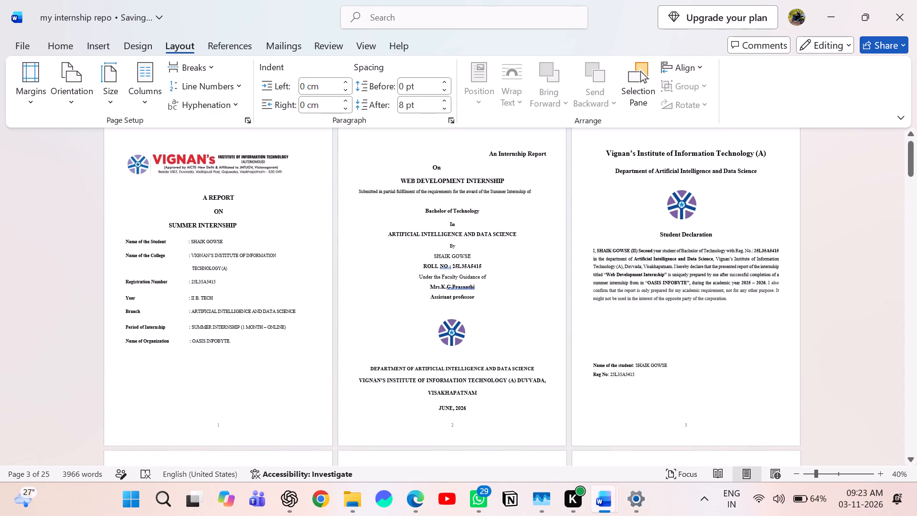
pyautogui.scroll(-9, 618, 298)
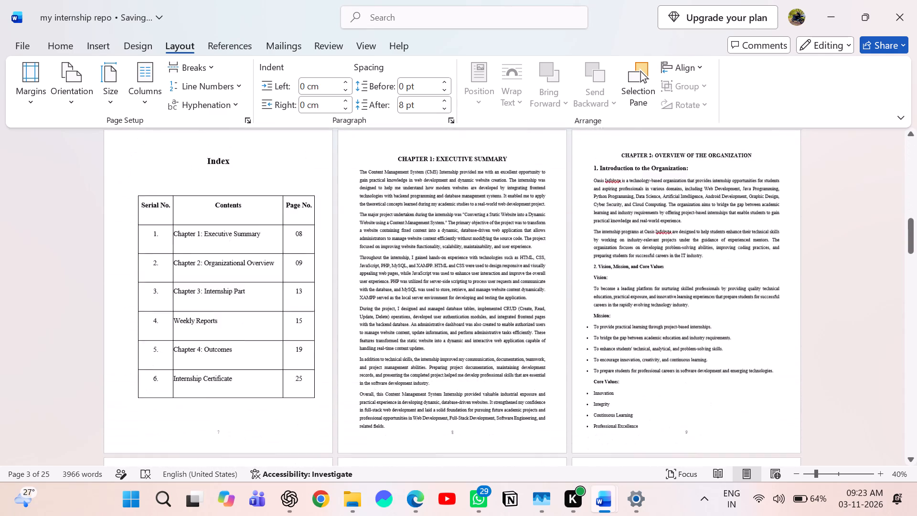
pyautogui.scroll(-3, 618, 298)
pyautogui.scroll(-1, 621, 214)
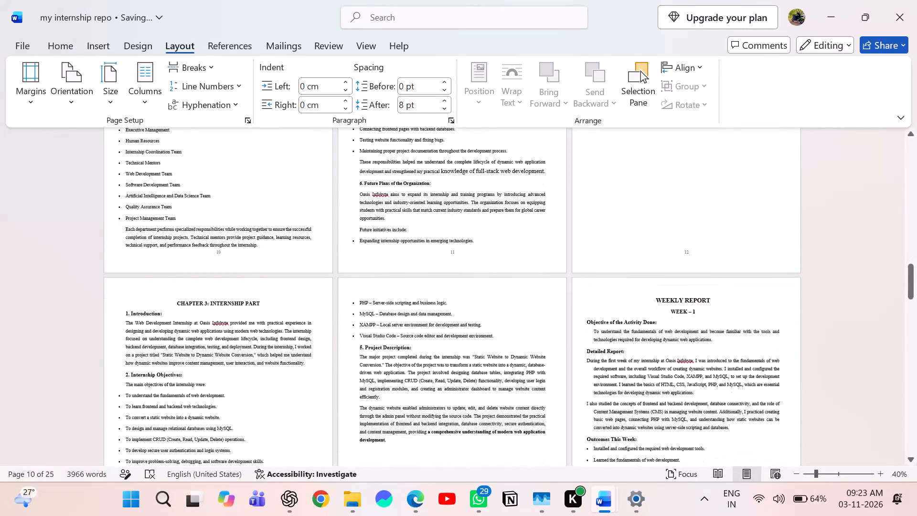
pyautogui.scroll(-7, 621, 214)
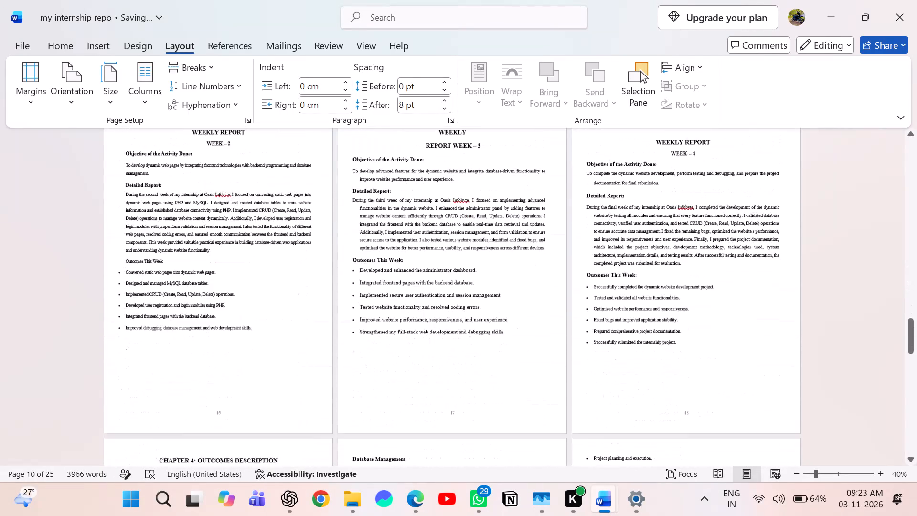
pyautogui.scroll(-4, 621, 214)
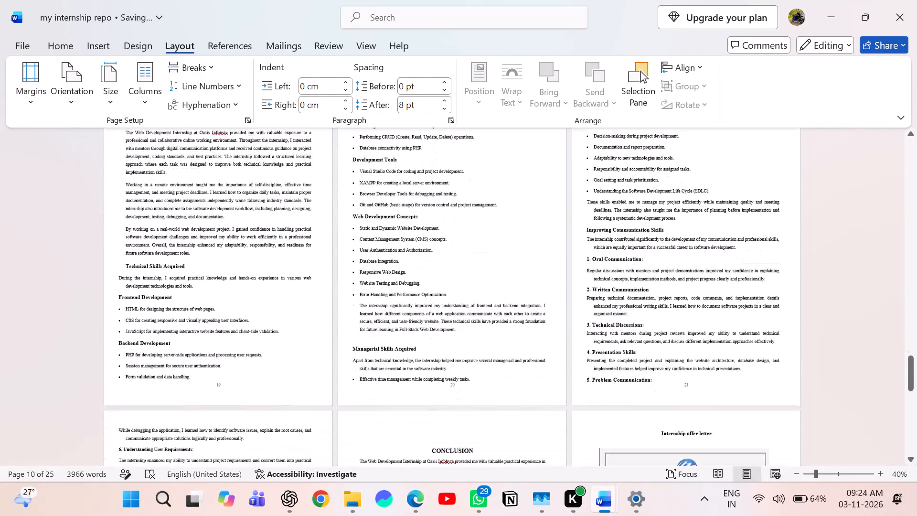
pyautogui.scroll(-3, 621, 214)
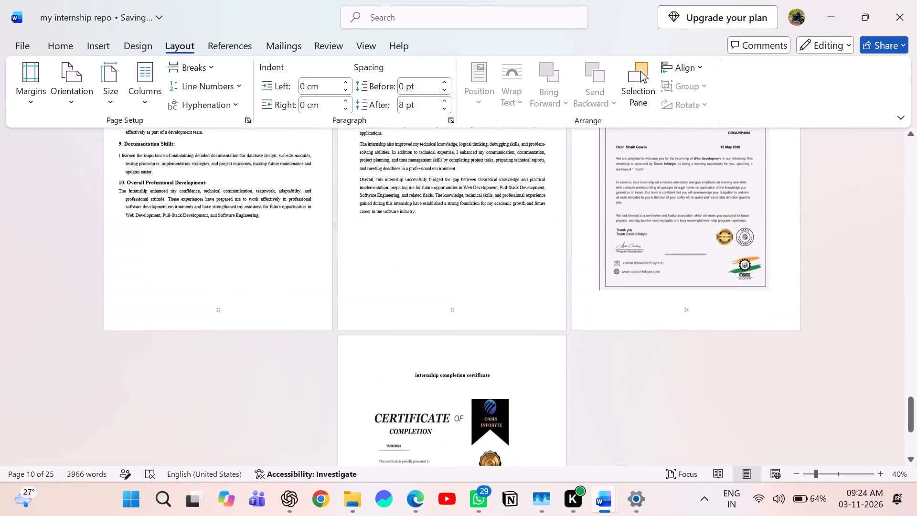
pyautogui.scroll(-1, 621, 214)
# Return to the front pages and examine the Student Declaration, Certificate, cover and title pages at 60% zoom.
pyautogui.scroll(11, 621, 214)
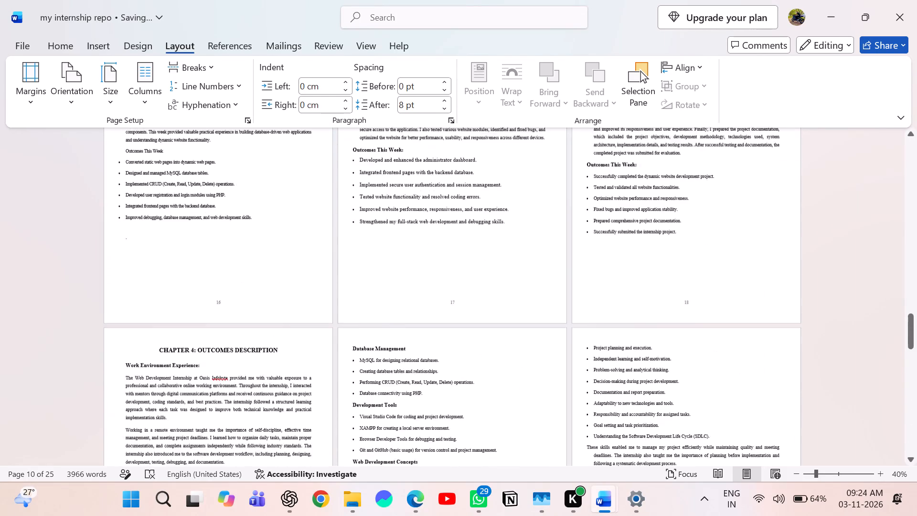
pyautogui.scroll(16, 621, 214)
pyautogui.scroll(10, 621, 214)
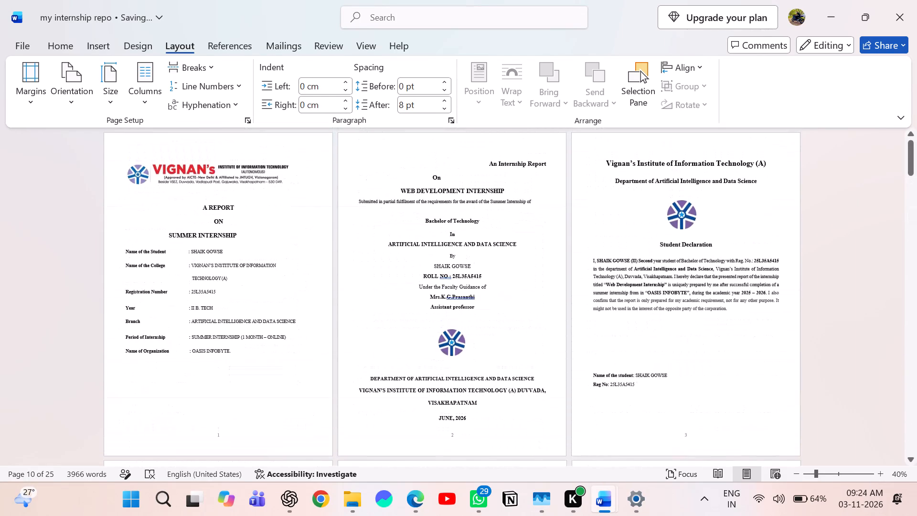
pyautogui.scroll(2, 621, 214)
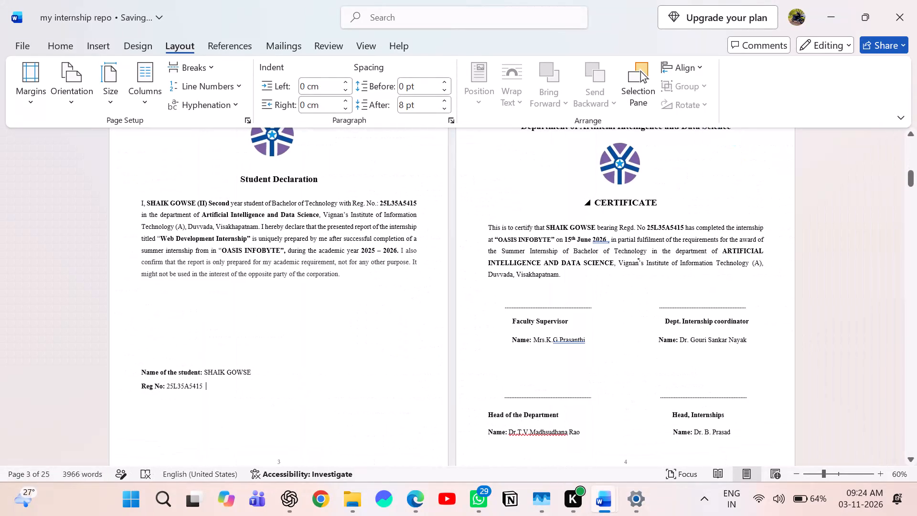
pyautogui.scroll(2, 621, 214)
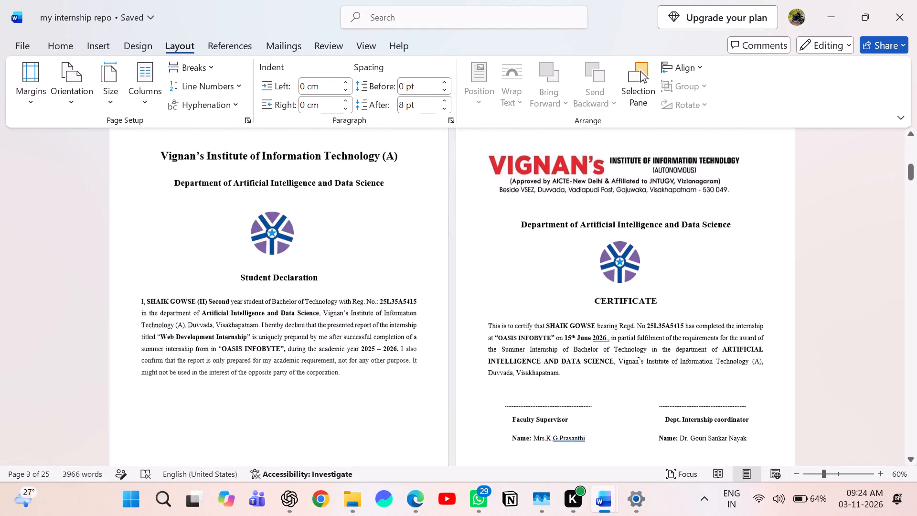
pyautogui.scroll(8, 621, 214)
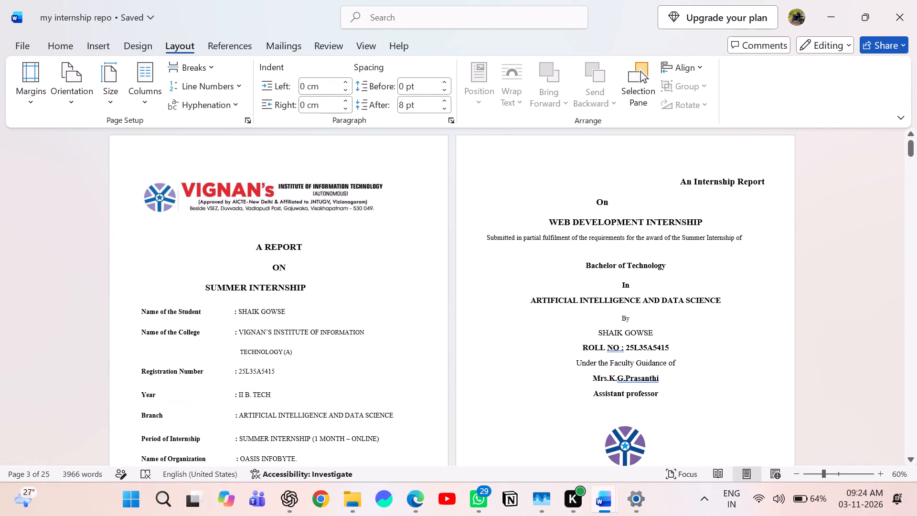
pyautogui.scroll(-1, 621, 214)
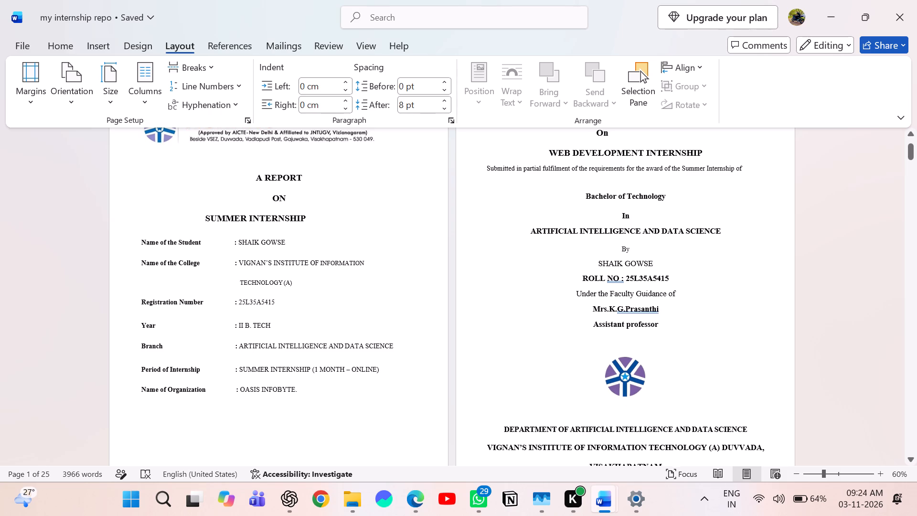
# Examine the student and internship details on the cover page, around the Registration Number line, at 140% zoom.
pyautogui.click(68, 307)
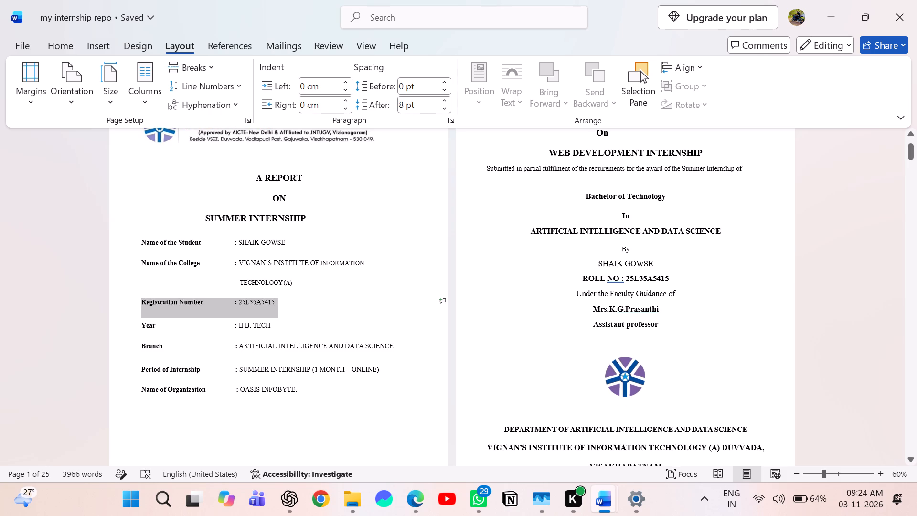
pyautogui.scroll(4, 204, 366)
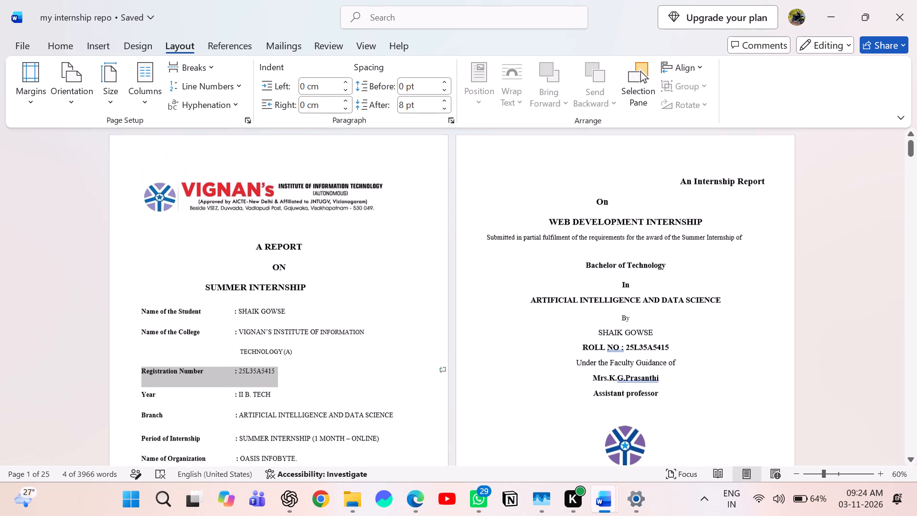
pyautogui.click(350, 373)
pyautogui.keyDown('ctrl'); pyautogui.scroll(8, 350, 373); pyautogui.keyUp('ctrl')
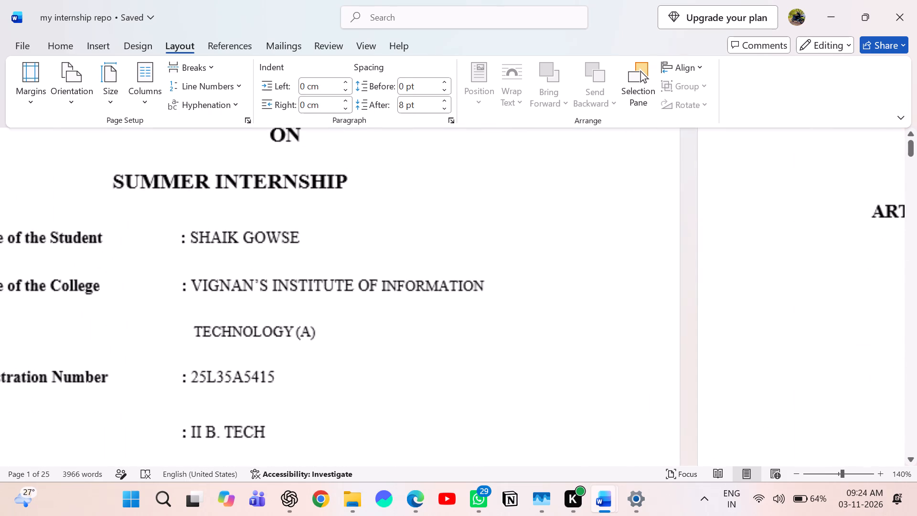
pyautogui.hscroll(4, 350, 373)
pyautogui.scroll(-1, 350, 373)
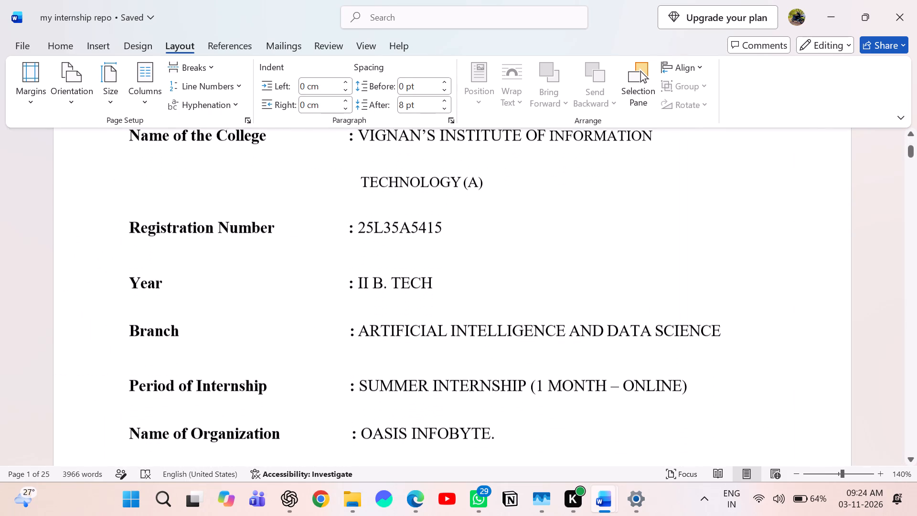
pyautogui.scroll(-1, 350, 373)
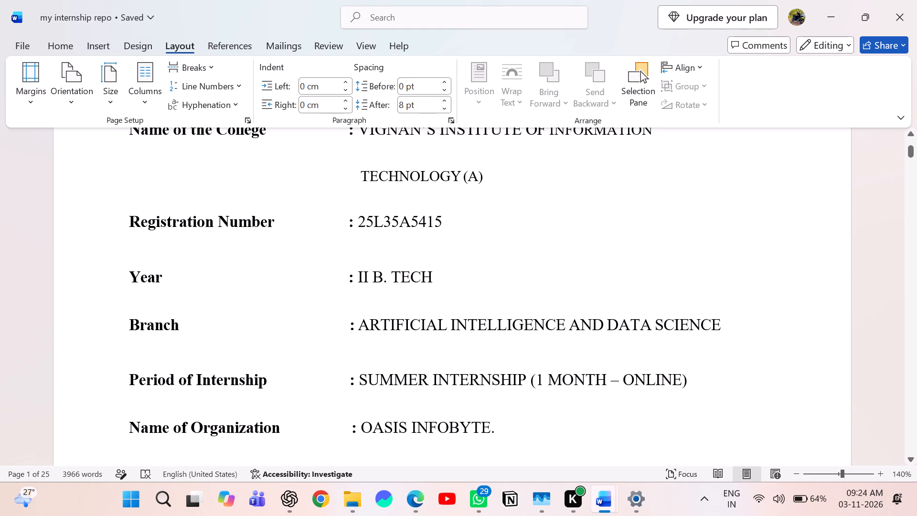
pyautogui.scroll(1, 424, 404)
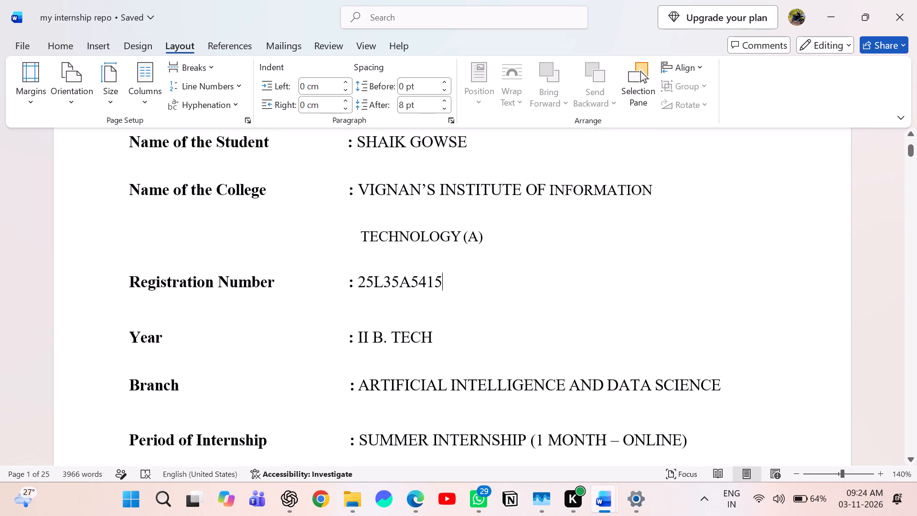
pyautogui.scroll(1, 424, 404)
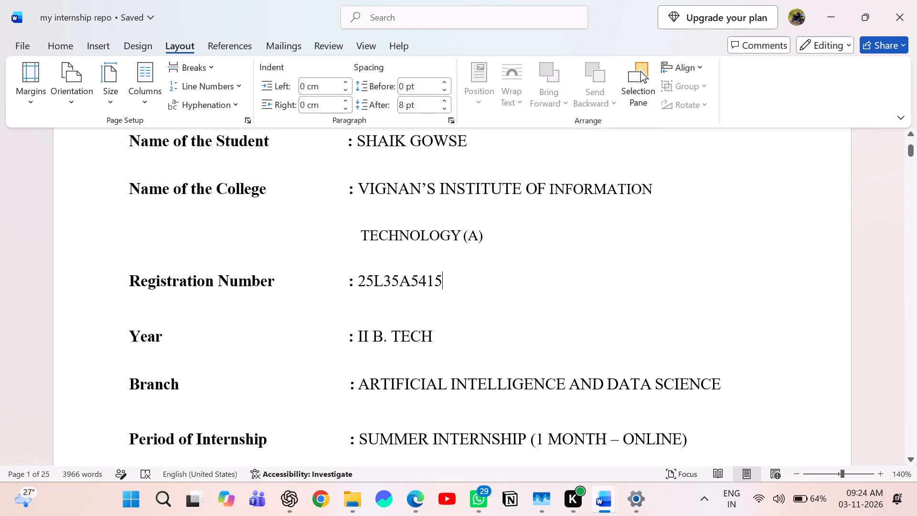
pyautogui.scroll(3, 424, 404)
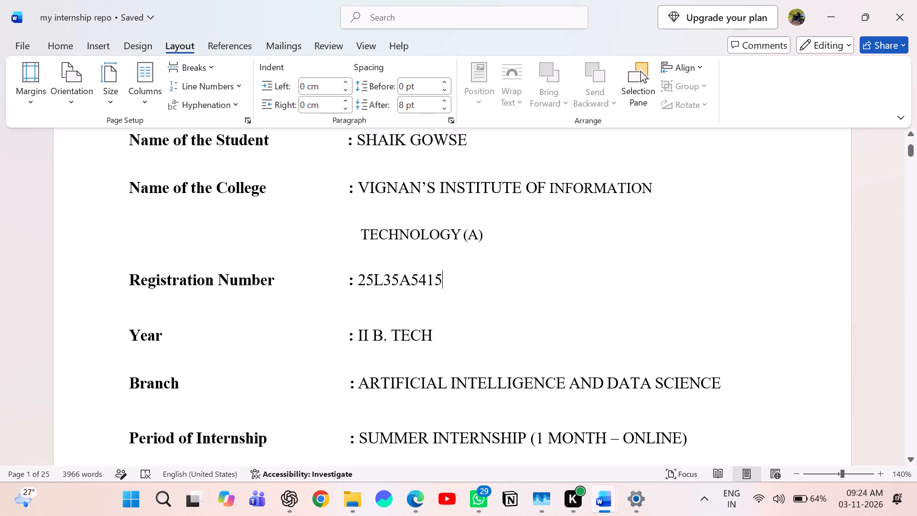
# Examine the cover page details from Name of the Student down to Name of Organization, including the Branch line.
pyautogui.scroll(1, 424, 404)
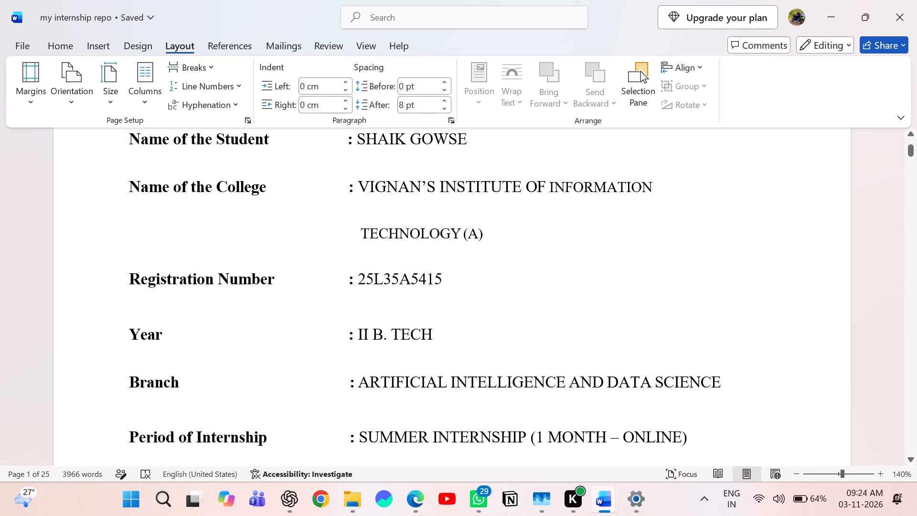
pyautogui.scroll(1, 424, 404)
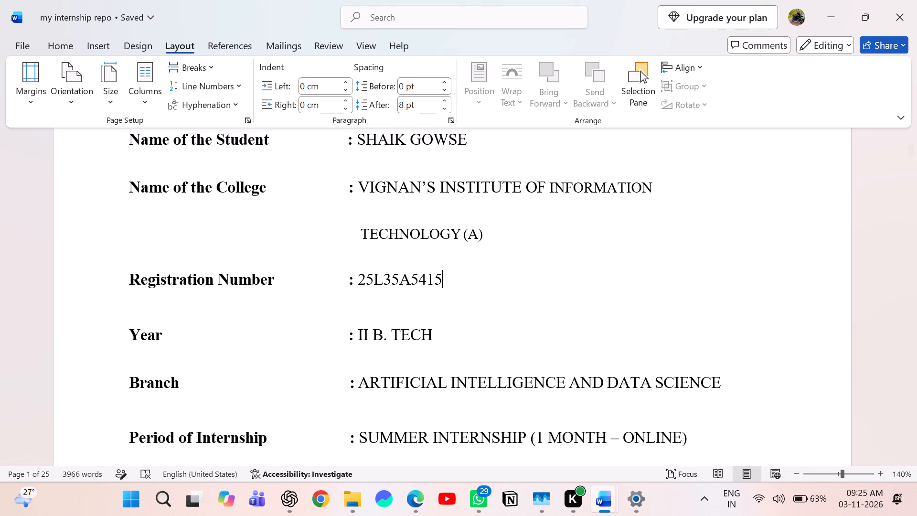
pyautogui.click(424, 404)
pyautogui.scroll(-4, 424, 404)
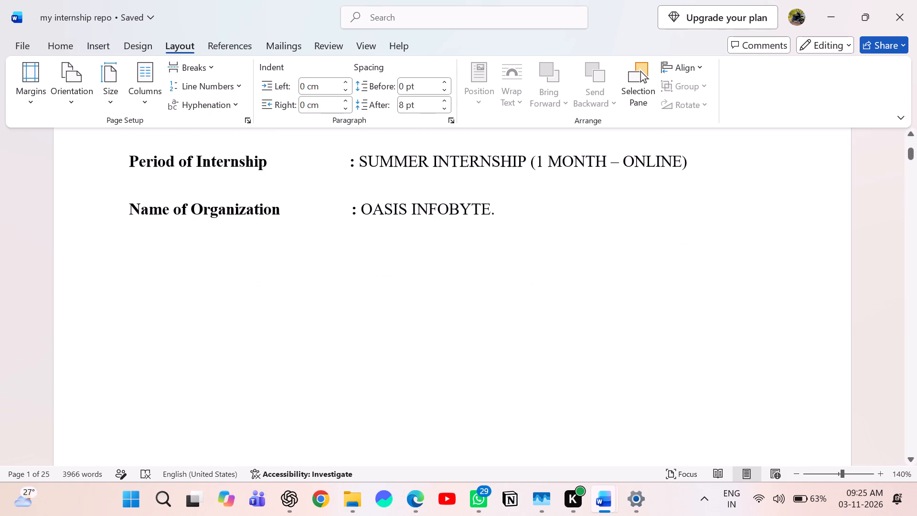
pyautogui.scroll(-2, 424, 404)
pyautogui.scroll(6, 424, 404)
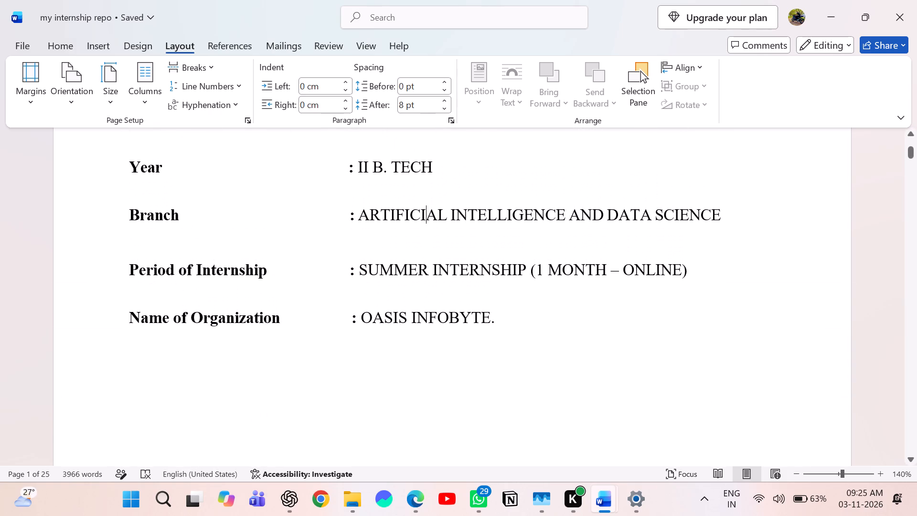
pyautogui.hscroll(1, 424, 404)
pyautogui.scroll(-1, 424, 404)
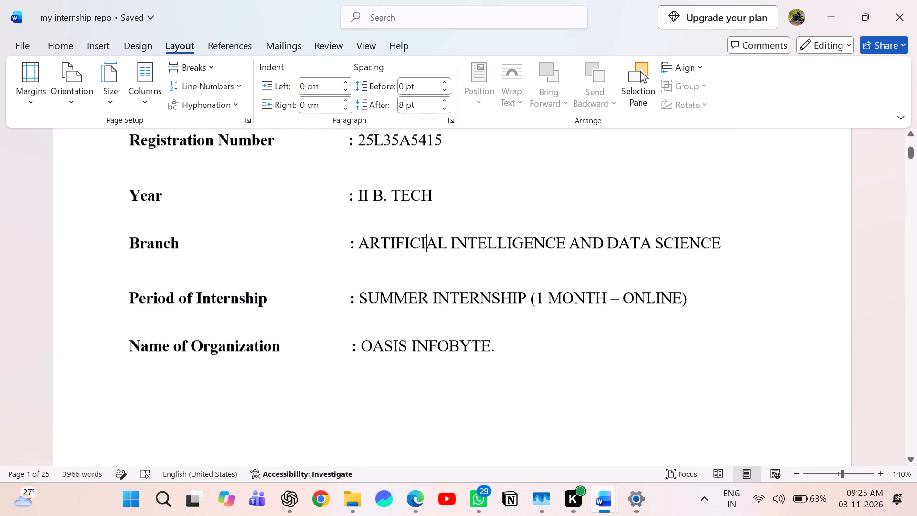
pyautogui.scroll(-1, 424, 404)
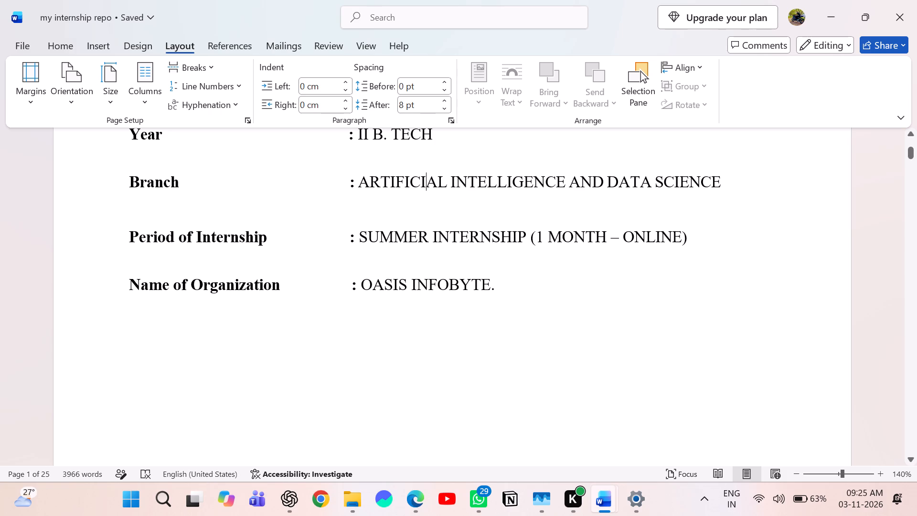
# Skim the whole report at 140% zoom, from the cover through the contents table and chapters to the internship offer letter and final page.
pyautogui.scroll(-3, 163, 365)
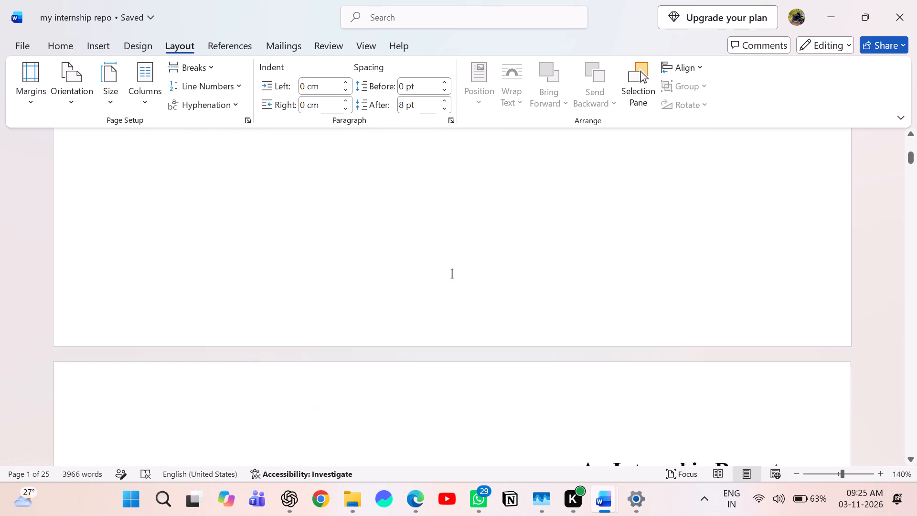
pyautogui.scroll(-5, 163, 365)
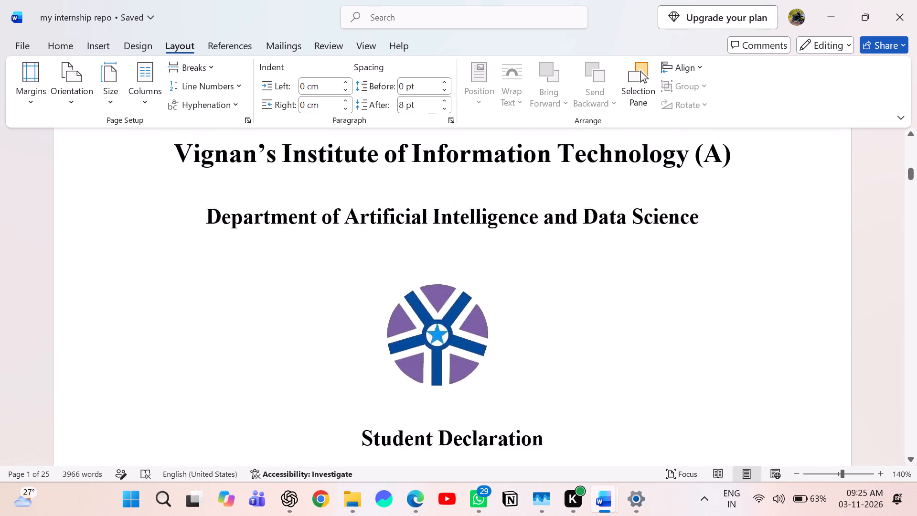
pyautogui.scroll(-4, 163, 365)
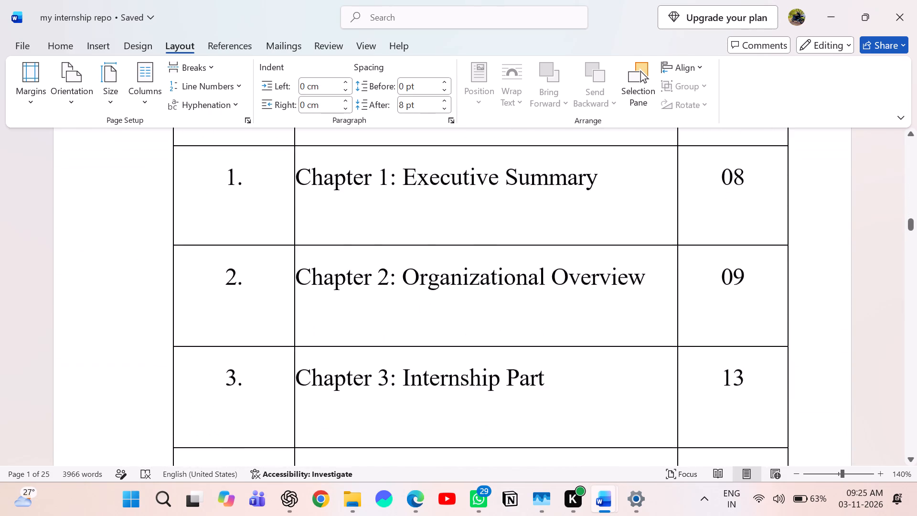
pyautogui.scroll(-3, 163, 365)
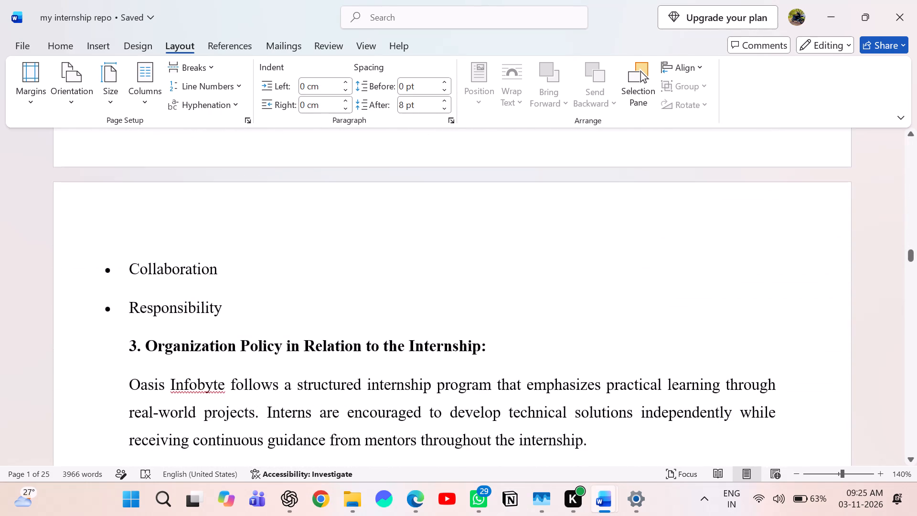
pyautogui.scroll(-6, 193, 288)
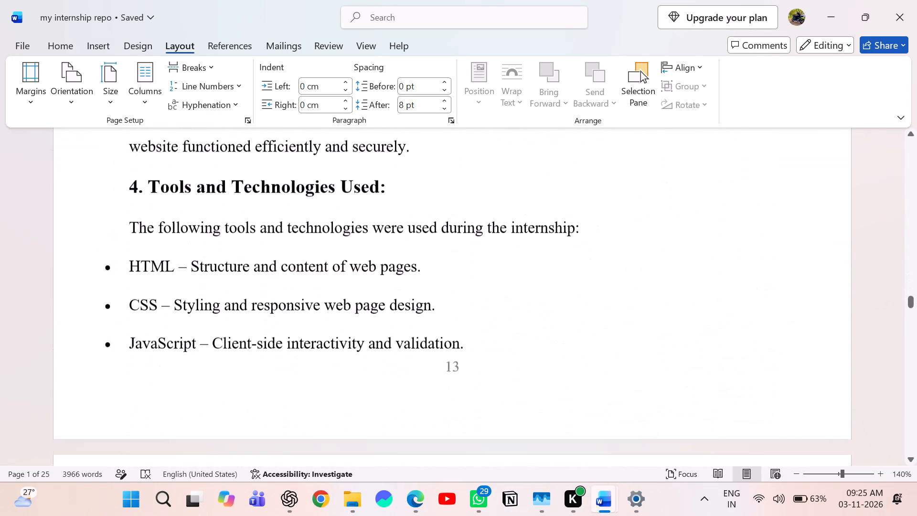
pyautogui.scroll(-7, 193, 288)
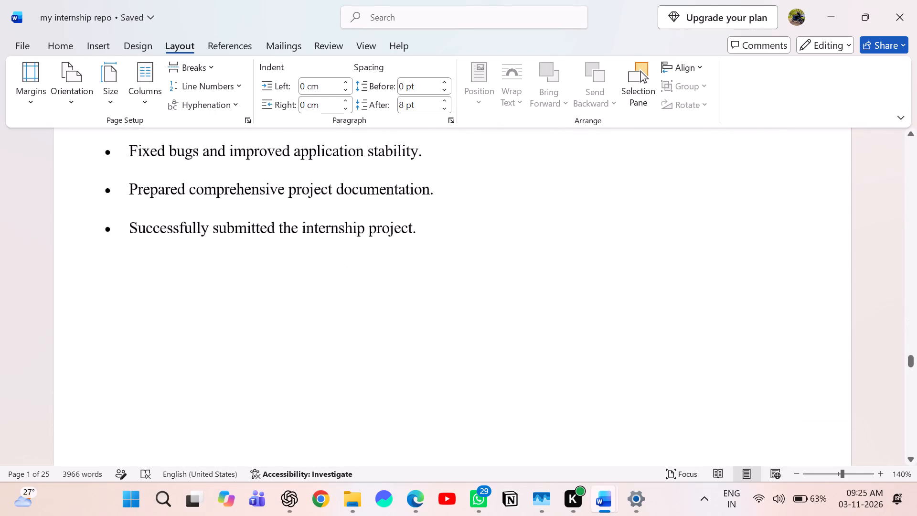
pyautogui.scroll(-4, 193, 288)
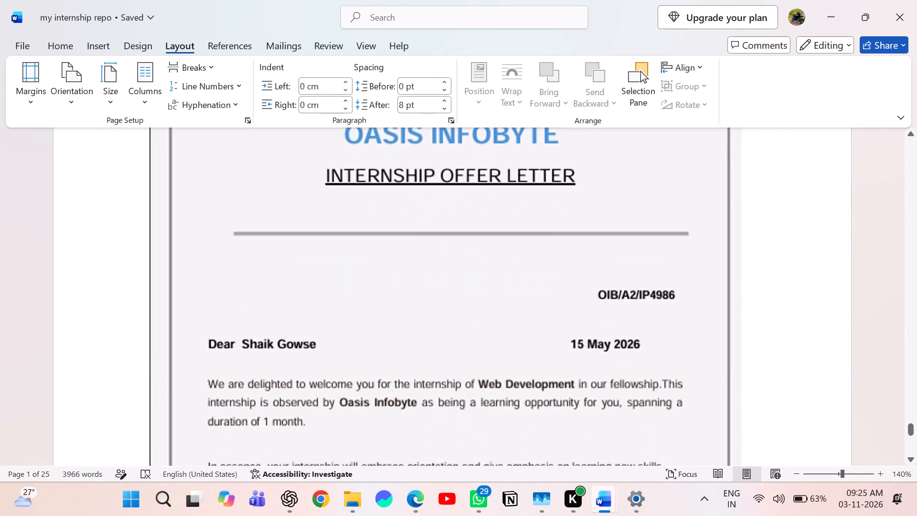
pyautogui.scroll(-12, 193, 288)
pyautogui.scroll(9, 193, 288)
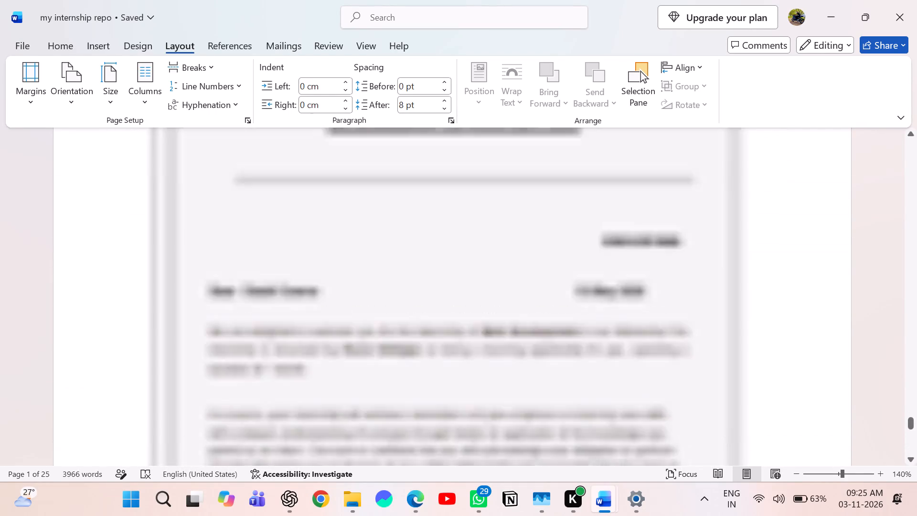
pyautogui.scroll(20, 193, 288)
pyautogui.scroll(20, 193, 288)
pyautogui.scroll(3, 193, 288)
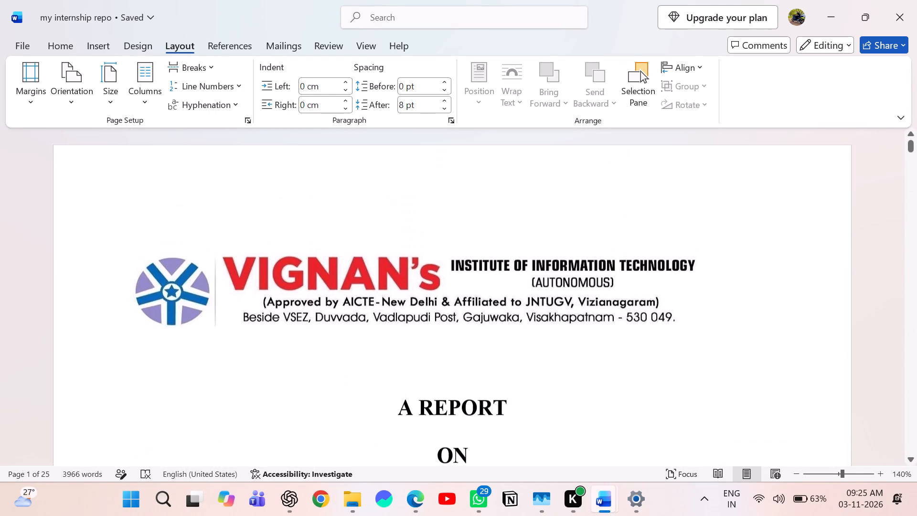
pyautogui.scroll(-20, 193, 288)
pyautogui.scroll(-18, 193, 288)
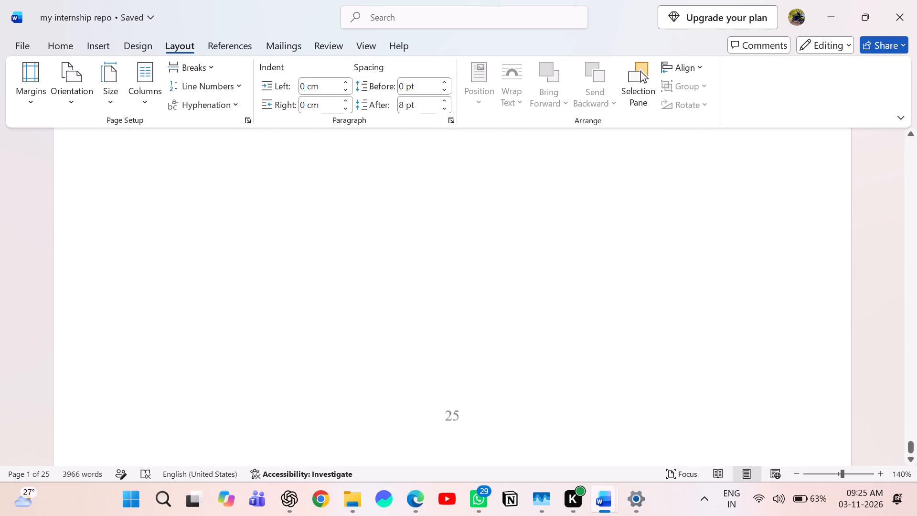
pyautogui.scroll(-11, 193, 288)
pyautogui.scroll(8, 193, 288)
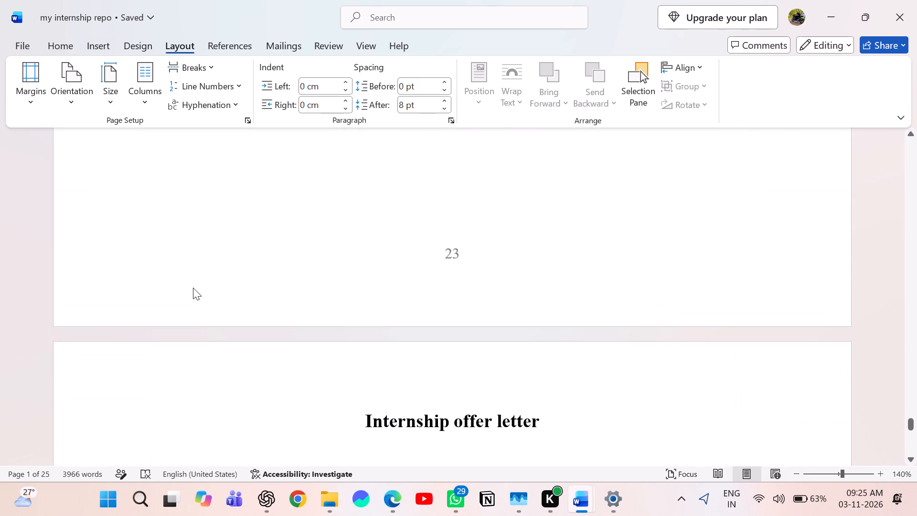
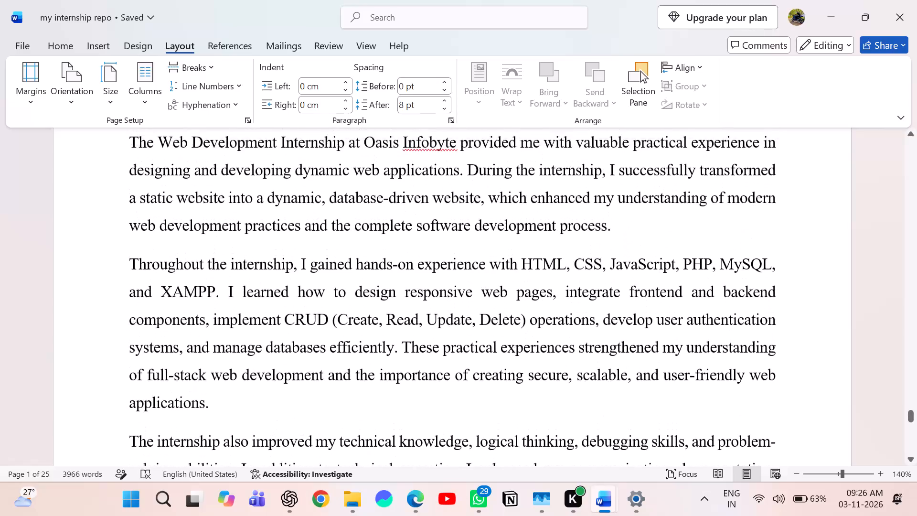
# Skim back from the conclusion through the skills sections to the weekly reports, and on to the completion certificate and final page.
pyautogui.scroll(9, 193, 288)
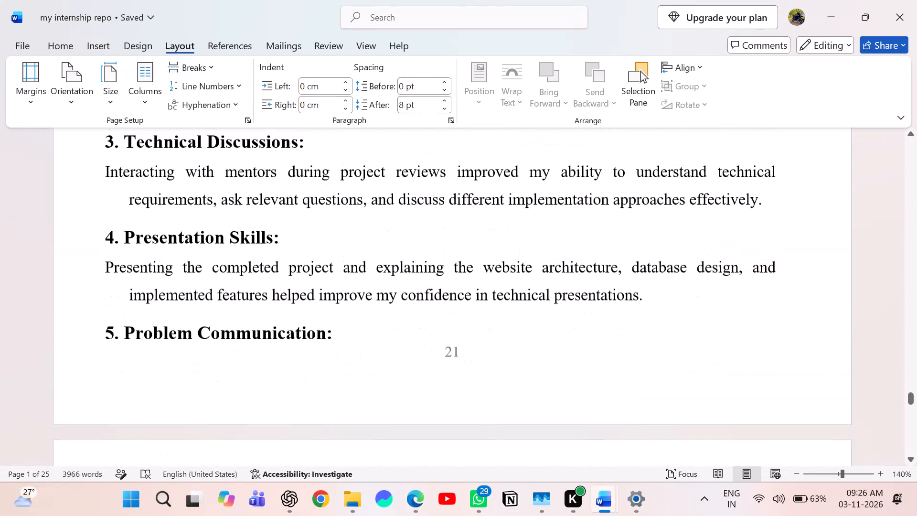
pyautogui.scroll(6, 193, 288)
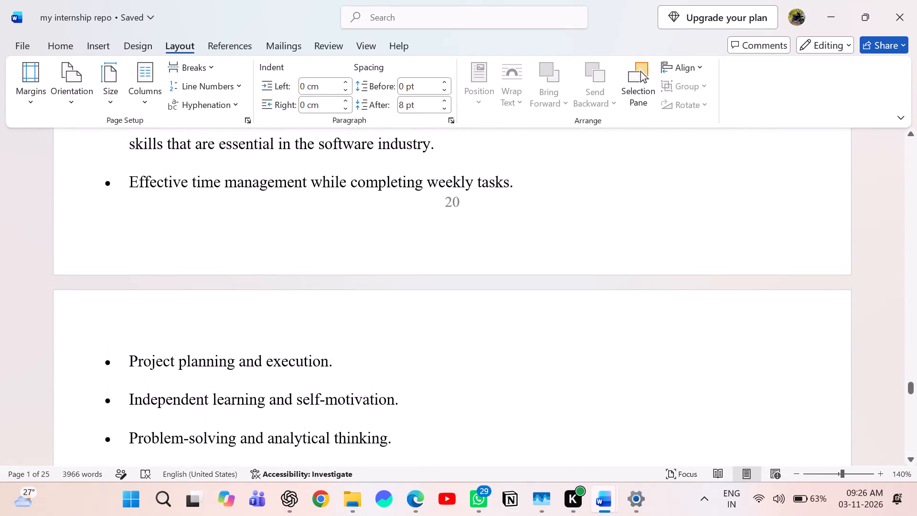
pyautogui.scroll(3, 193, 288)
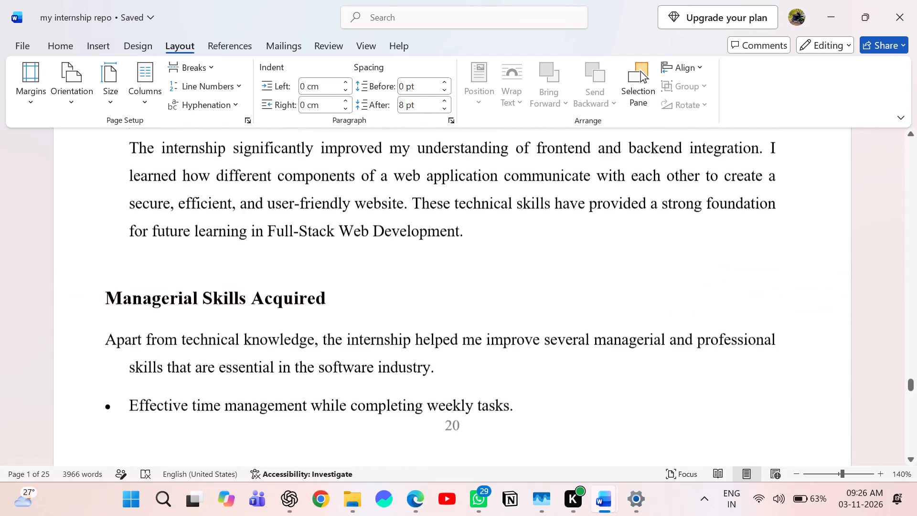
pyautogui.scroll(13, 193, 288)
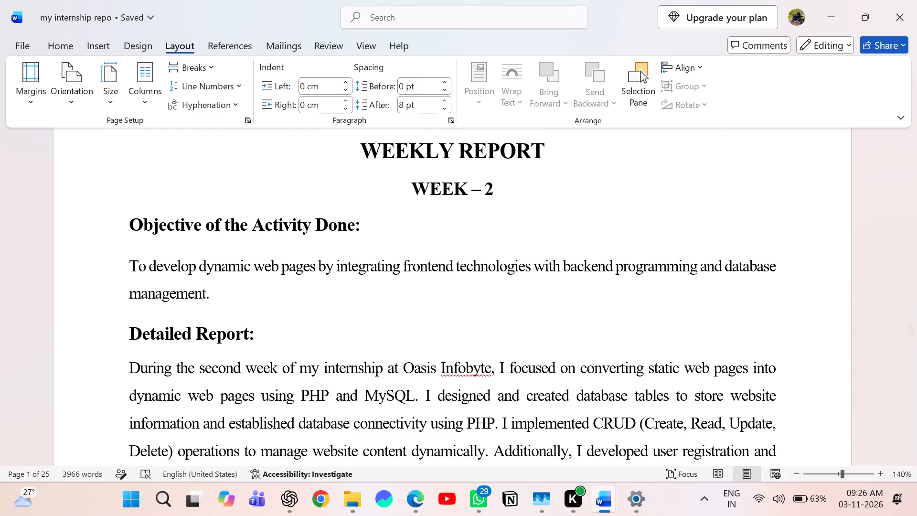
pyautogui.scroll(6, 193, 288)
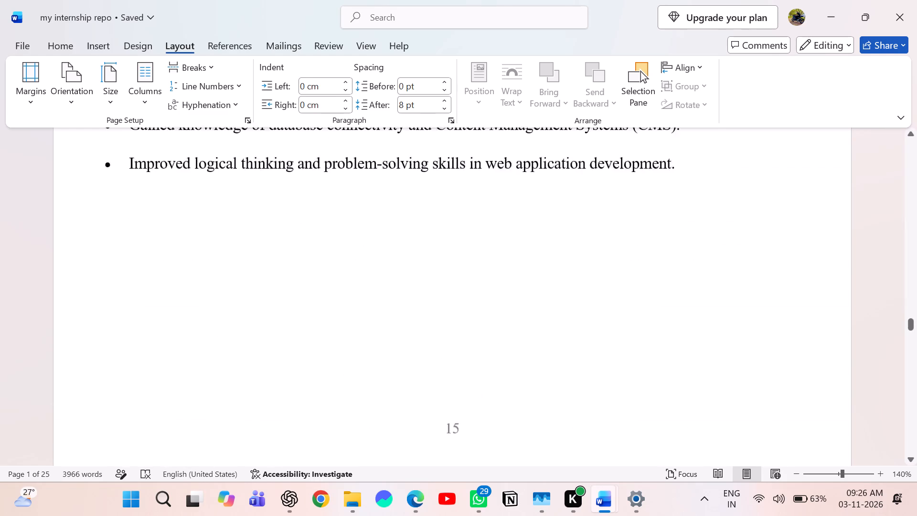
pyautogui.scroll(2, 193, 288)
pyautogui.scroll(-2, 193, 288)
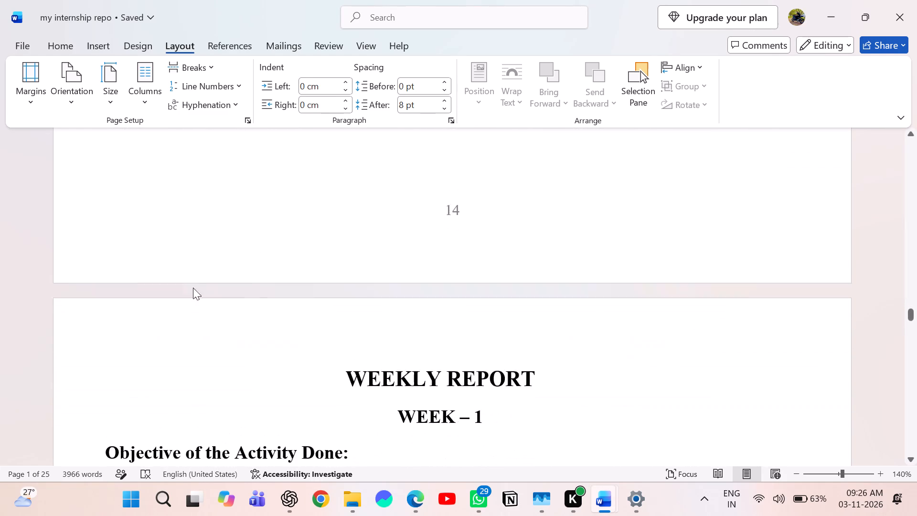
pyautogui.scroll(-6, 193, 288)
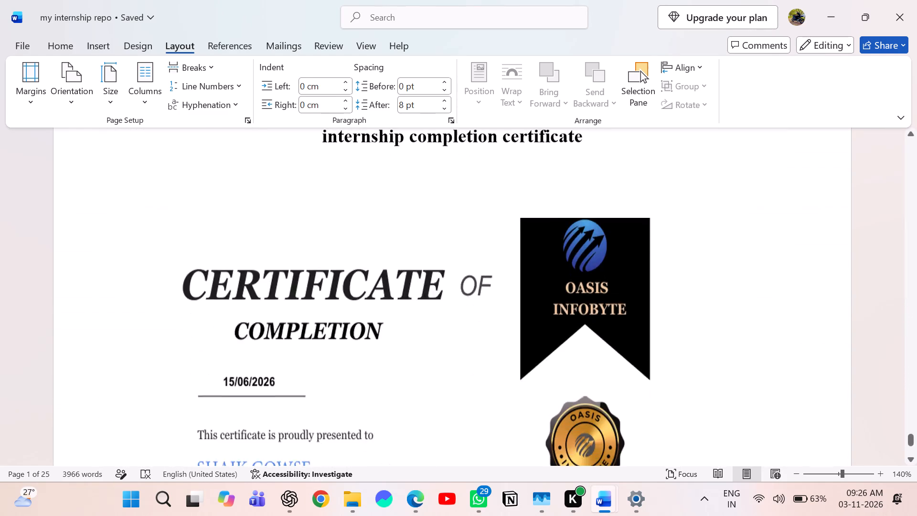
pyautogui.scroll(-10, 193, 288)
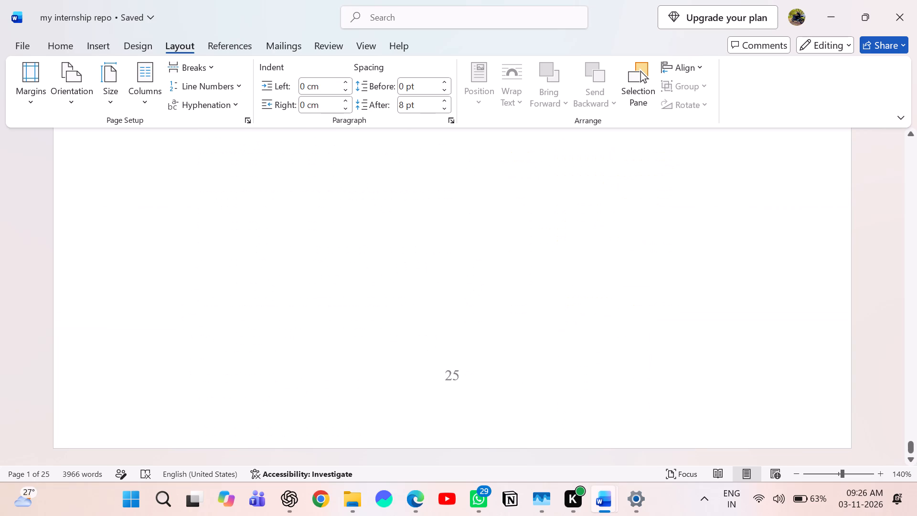
pyautogui.scroll(-1, 193, 288)
pyautogui.hscroll(1, 193, 288)
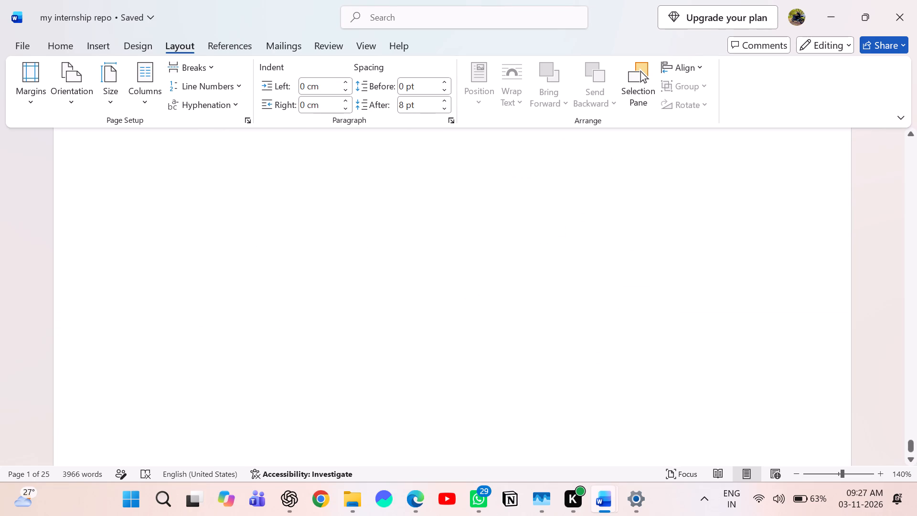
pyautogui.hscroll(1, 193, 288)
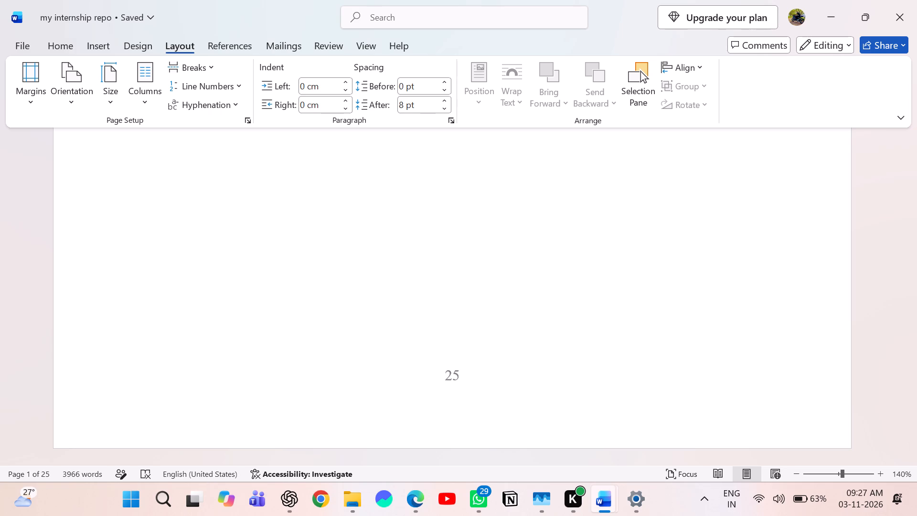
# Skim the report backwards from the internship offer letter through the chapters and organizational overview to the cover page details.
pyautogui.scroll(6, 193, 288)
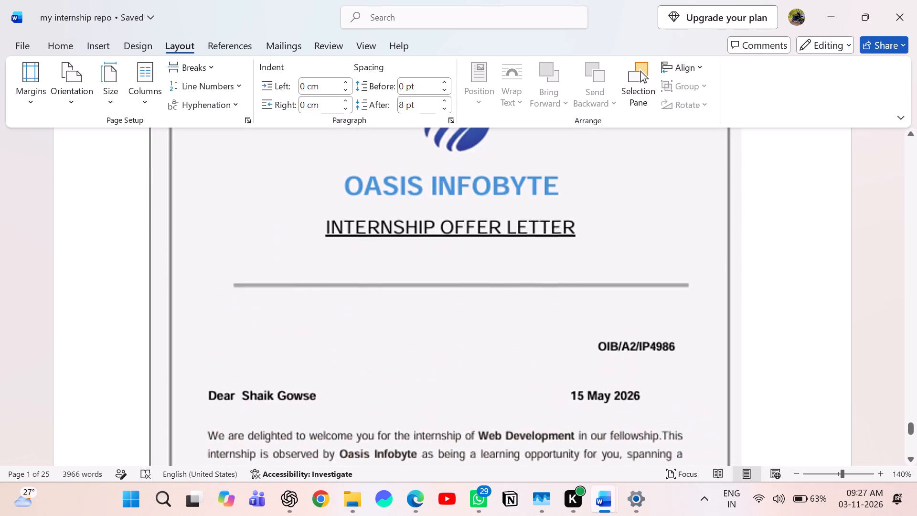
pyautogui.scroll(10, 193, 288)
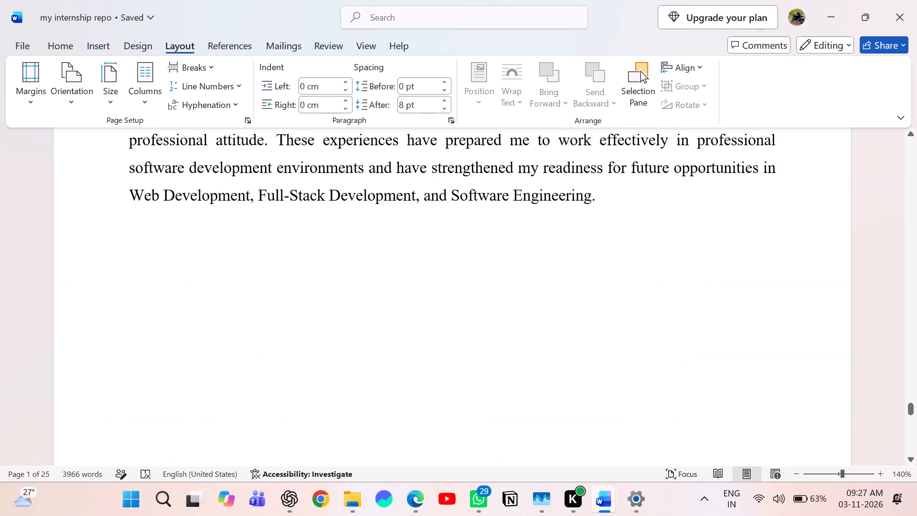
pyautogui.scroll(10, 193, 288)
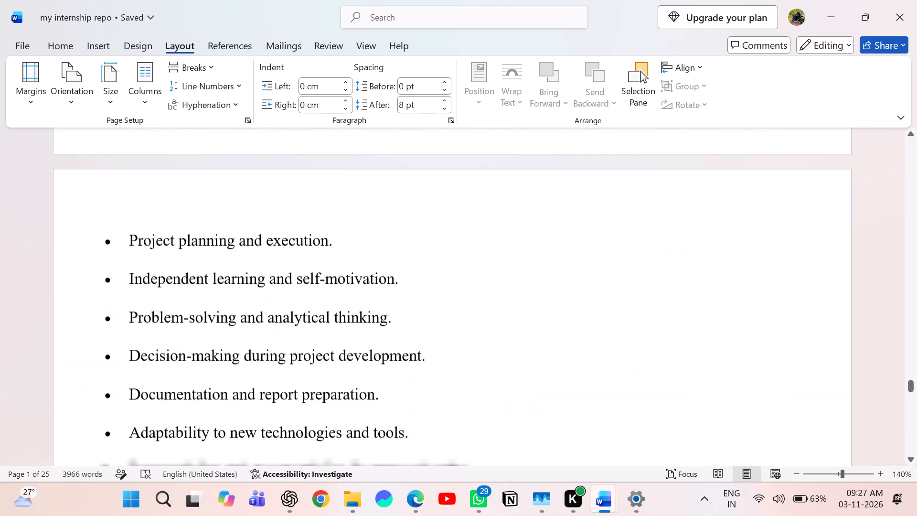
pyautogui.scroll(9, 193, 288)
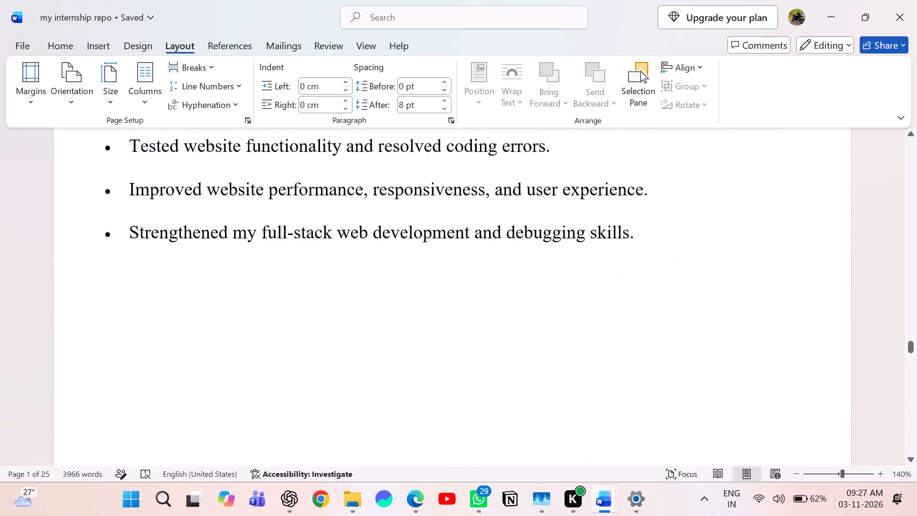
pyautogui.scroll(10, 193, 288)
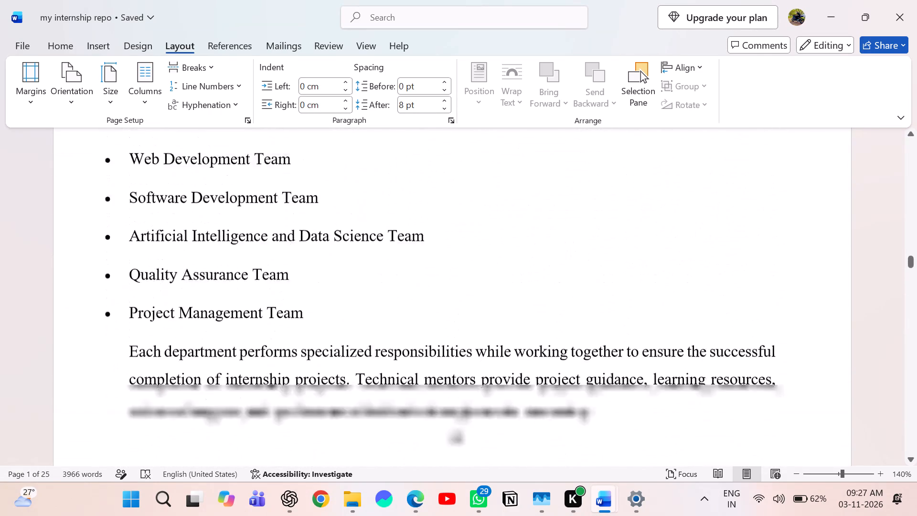
pyautogui.scroll(15, 193, 288)
pyautogui.scroll(-8, 193, 288)
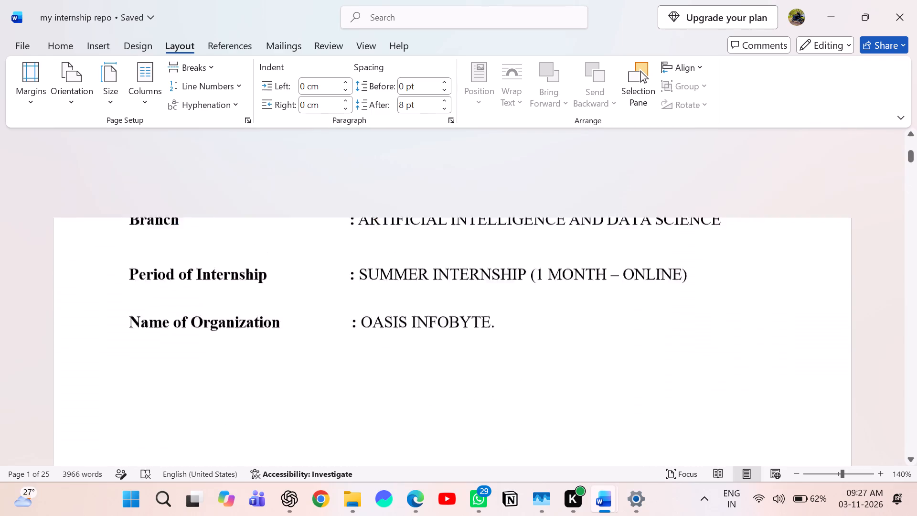
pyautogui.scroll(-20, 193, 288)
pyautogui.scroll(-13, 193, 288)
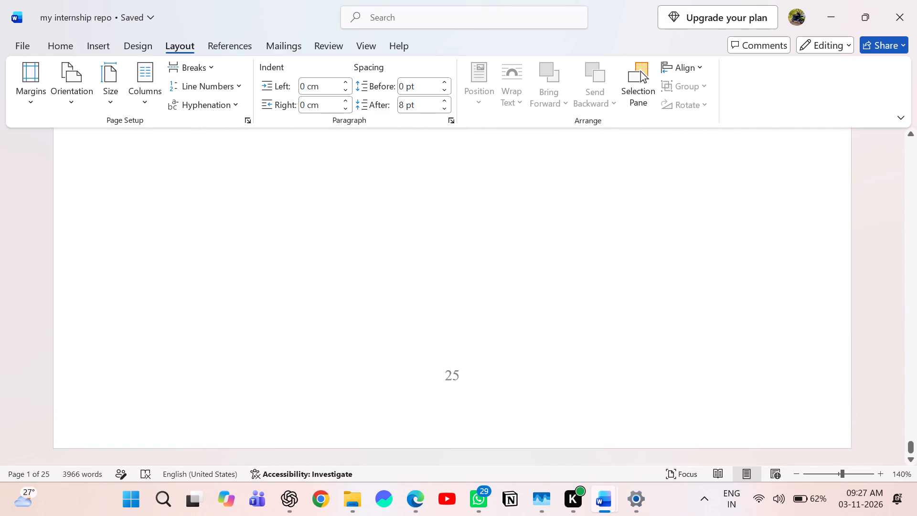
# Skim the report backwards again from the final page through the conclusion, communication skills and weekly reports to the contents table.
pyautogui.scroll(10, 193, 288)
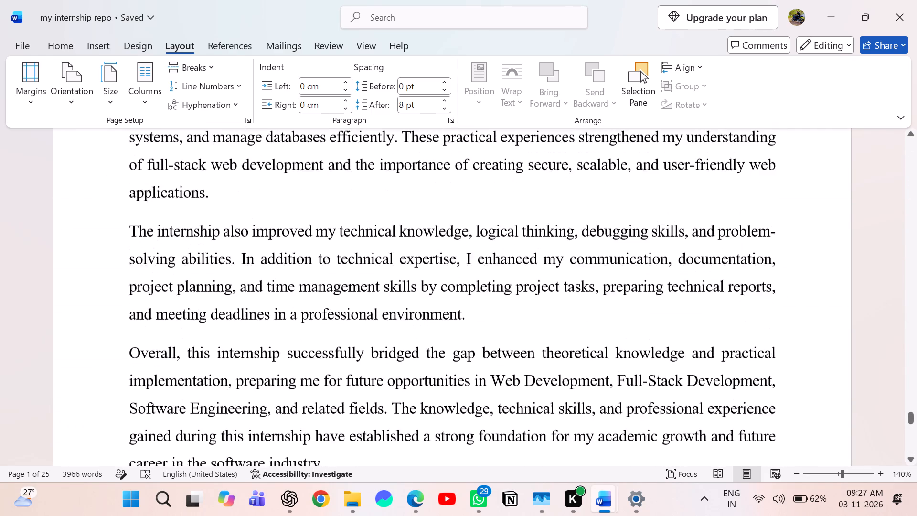
pyautogui.scroll(7, 193, 288)
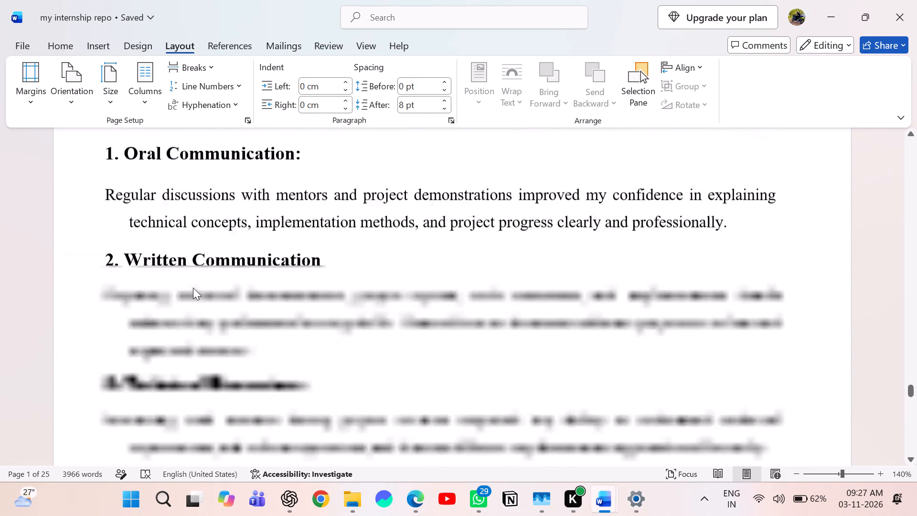
pyautogui.scroll(7, 193, 288)
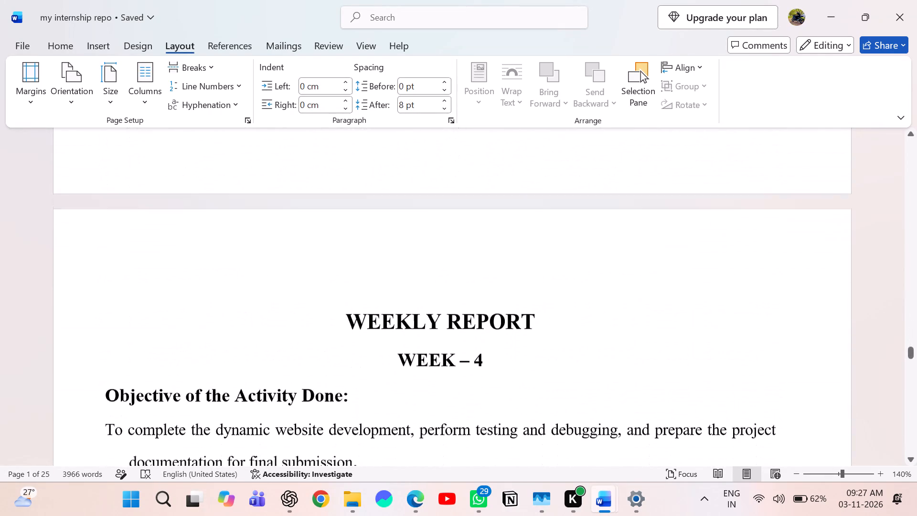
pyautogui.scroll(1, 193, 288)
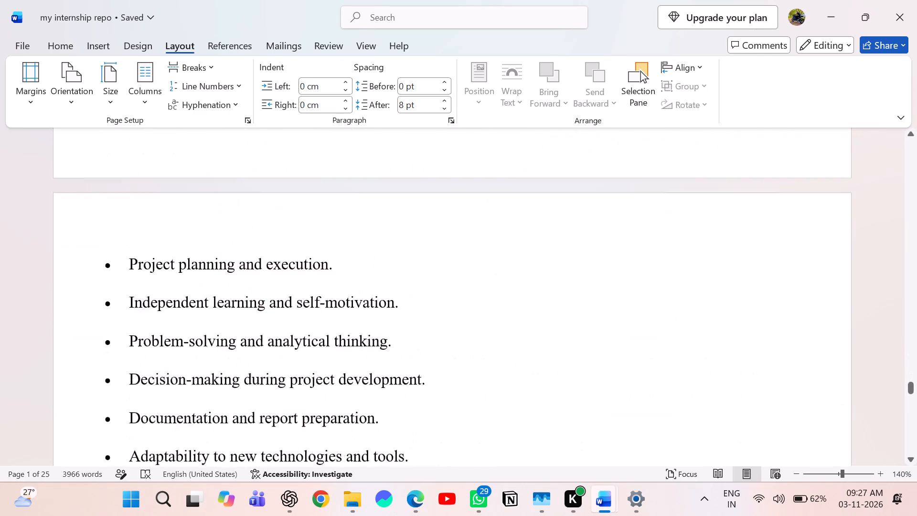
pyautogui.scroll(6, 193, 288)
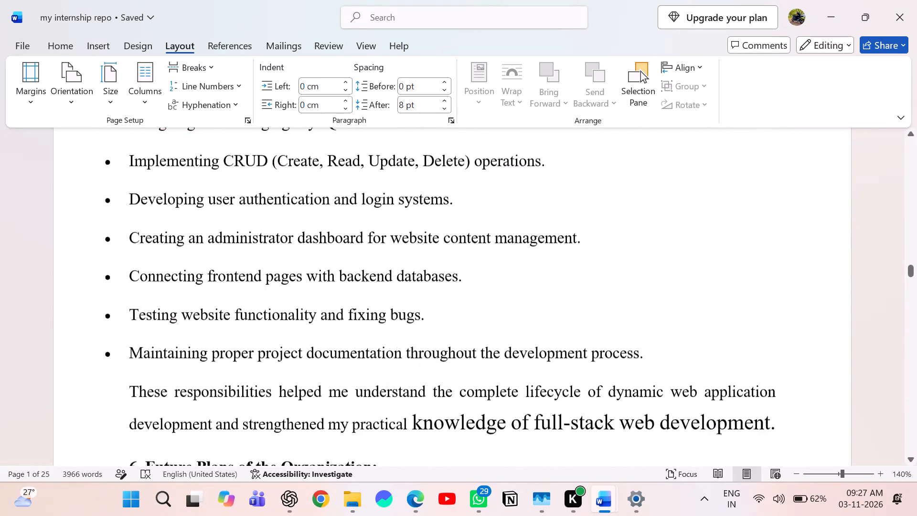
pyautogui.scroll(5, 193, 288)
pyautogui.scroll(-2, 193, 288)
pyautogui.keyDown('ctrl'); pyautogui.scroll(1, 193, 288); pyautogui.keyUp('ctrl')
pyautogui.keyDown('ctrl'); pyautogui.scroll(-5, 193, 288); pyautogui.keyUp('ctrl')
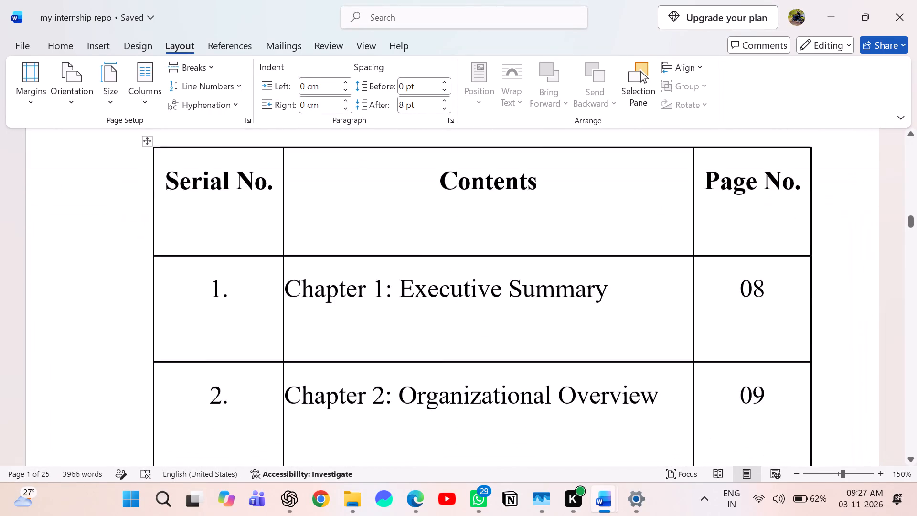
# Look over the final page and the cover page details from Name of the College to Name of Organization at 110% zoom.
pyautogui.keyDown('ctrl'); pyautogui.scroll(-10, 193, 288); pyautogui.keyUp('ctrl')
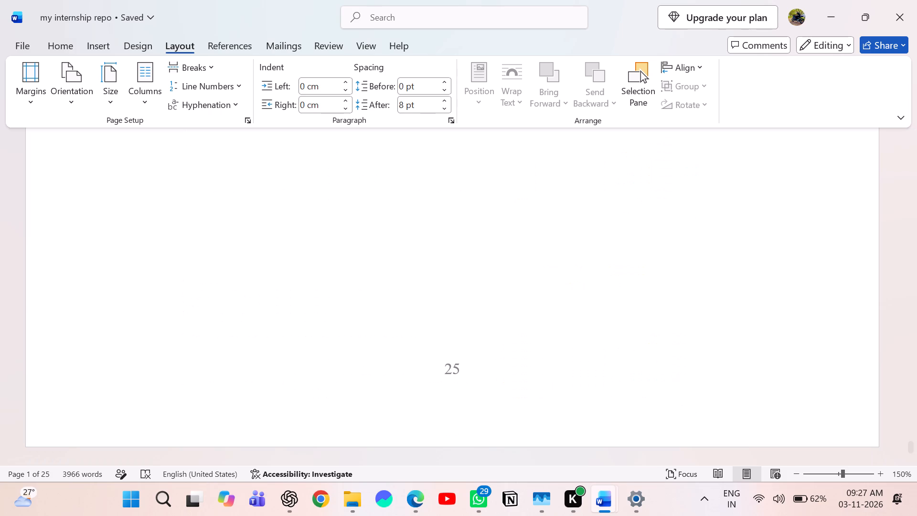
pyautogui.keyDown('ctrl'); pyautogui.scroll(-1, 193, 288); pyautogui.keyUp('ctrl')
pyautogui.scroll(1, 193, 288)
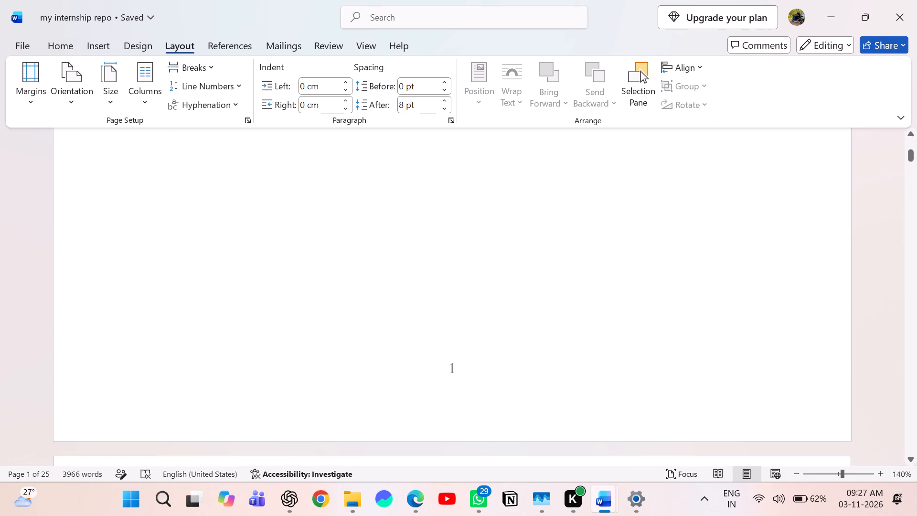
pyautogui.scroll(2, 193, 288)
pyautogui.keyDown('ctrl'); pyautogui.scroll(-3, 193, 288); pyautogui.keyUp('ctrl')
pyautogui.scroll(-1, 193, 288)
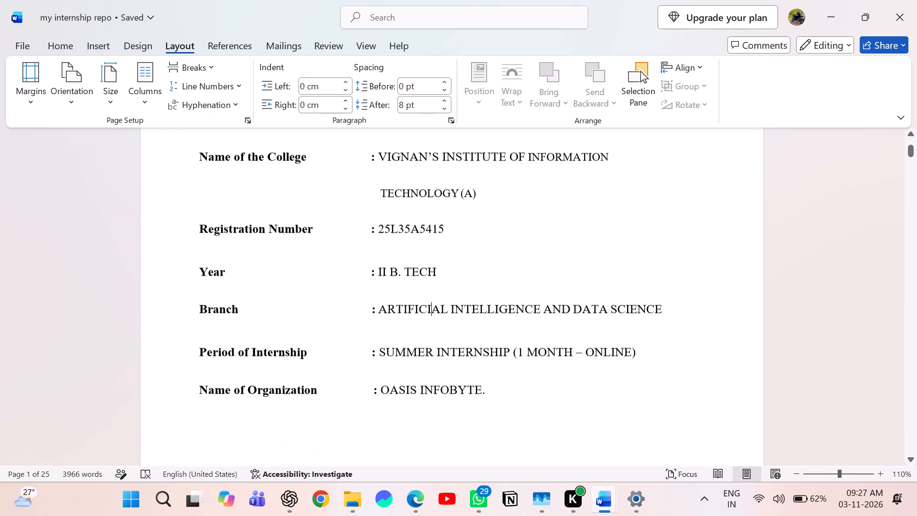
pyautogui.scroll(-1, 193, 288)
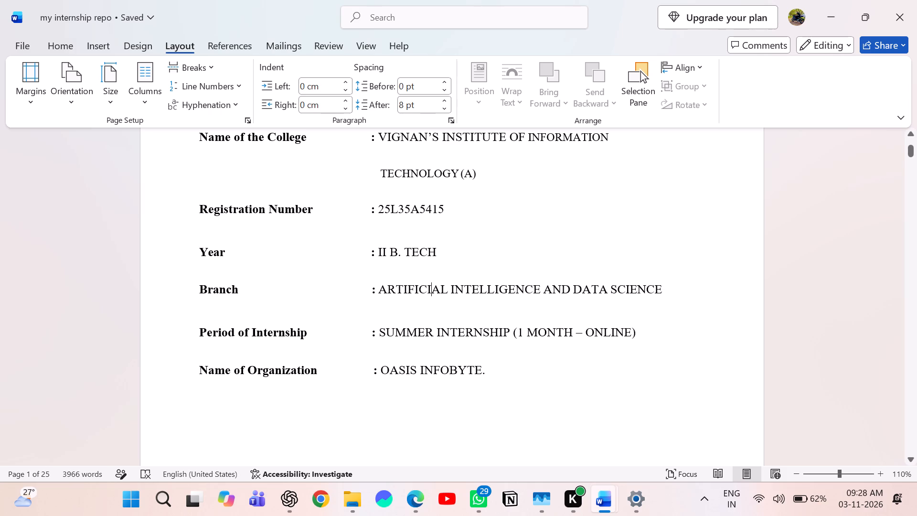
# Centre the SUMMER INTERNSHIP heading beneath ON on the cover page by adding 13 leading spaces, and save the report.
pyautogui.scroll(6, 359, 321)
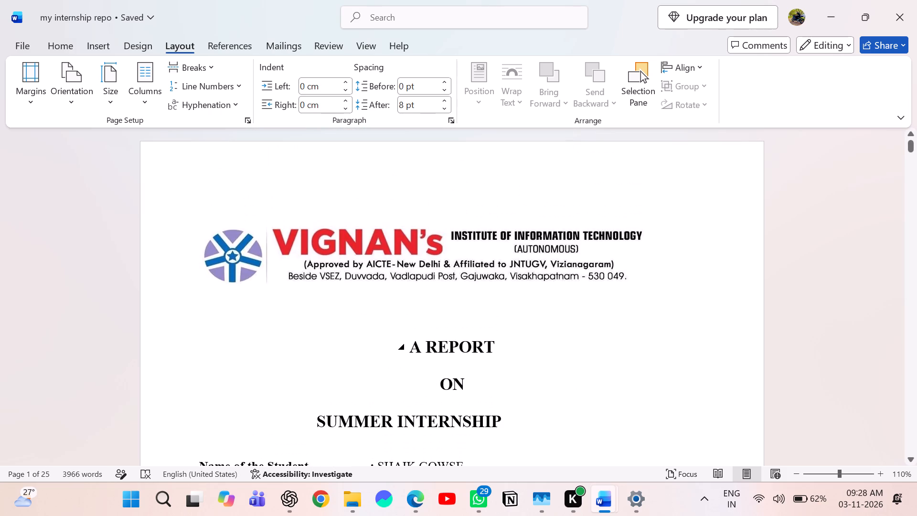
pyautogui.click(308, 428)
pyautogui.press('space')
pyautogui.press('space')
pyautogui.press('space')
pyautogui.press('space')
pyautogui.press('space')
pyautogui.press('space')
pyautogui.press('space')
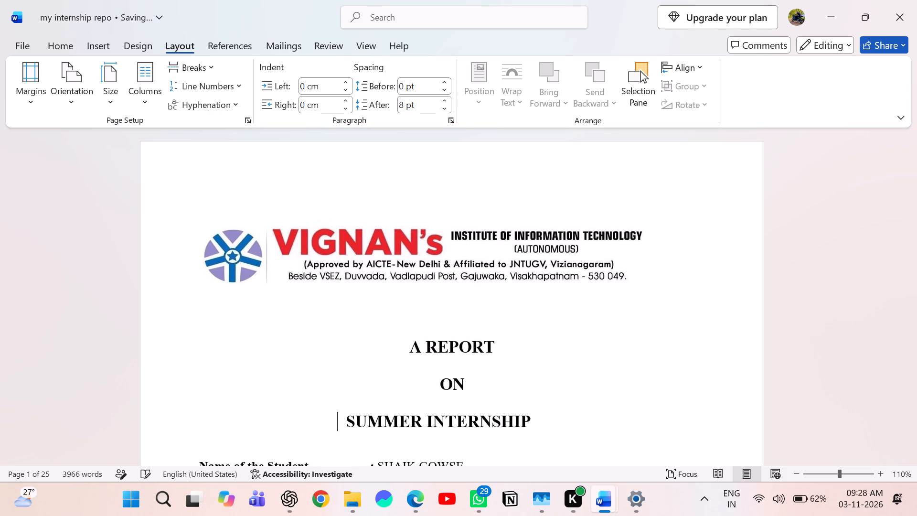
pyautogui.press('space')
pyautogui.press('space')
pyautogui.press('space')
pyautogui.press('space')
pyautogui.press('space')
pyautogui.press('space')
pyautogui.press('space')
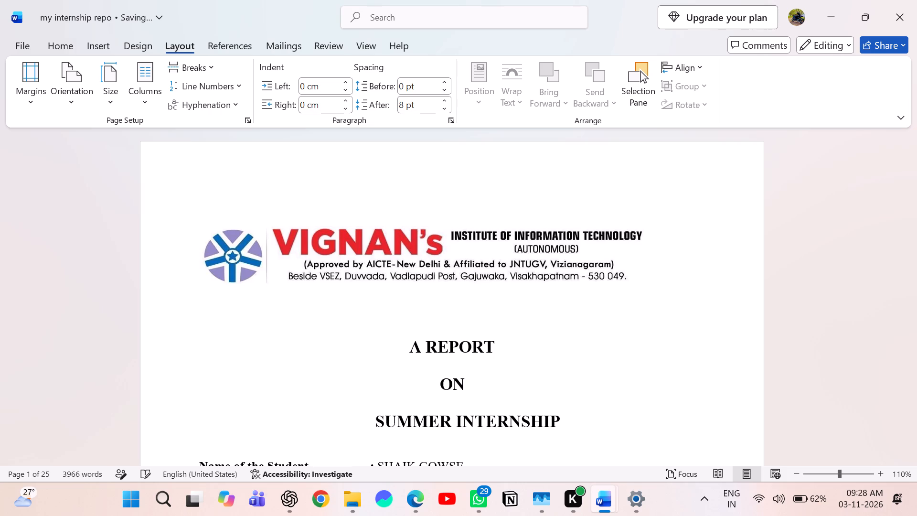
pyautogui.press('BackSpace')
pyautogui.press('BackSpace')
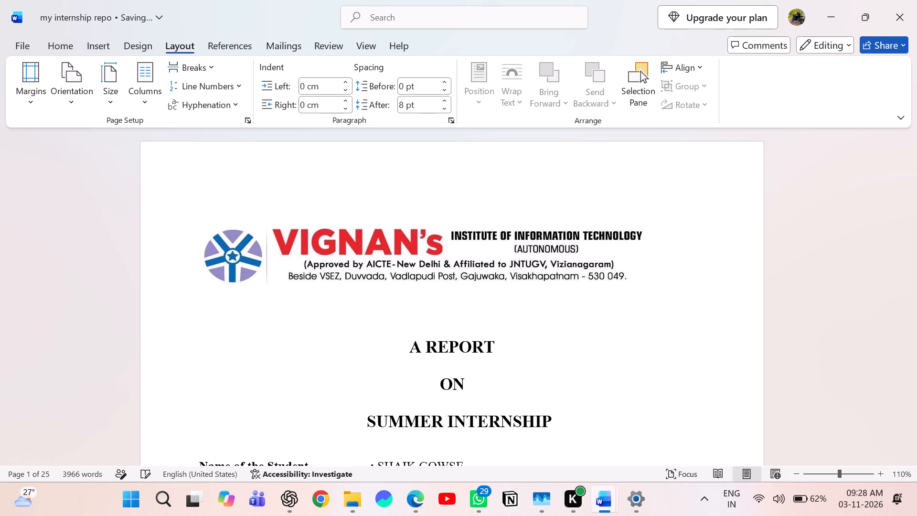
pyautogui.press('space')
pyautogui.hotkey('ctrl', 's')
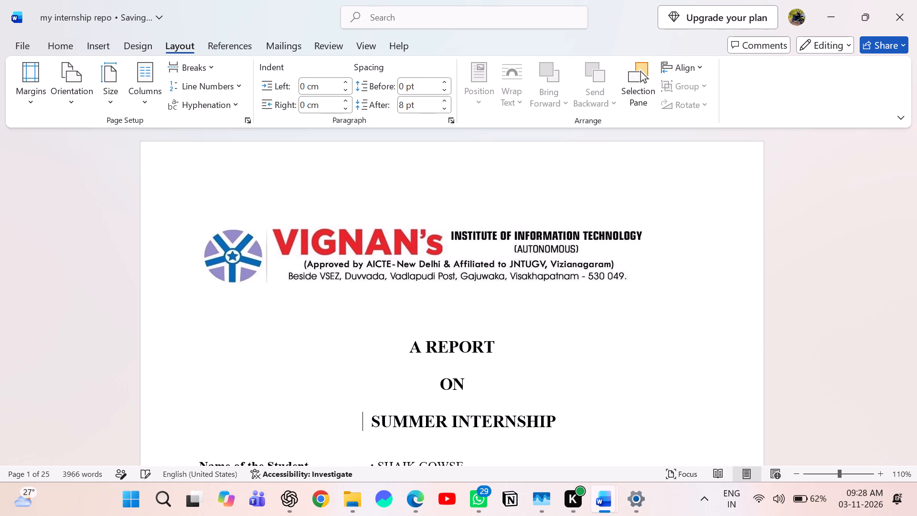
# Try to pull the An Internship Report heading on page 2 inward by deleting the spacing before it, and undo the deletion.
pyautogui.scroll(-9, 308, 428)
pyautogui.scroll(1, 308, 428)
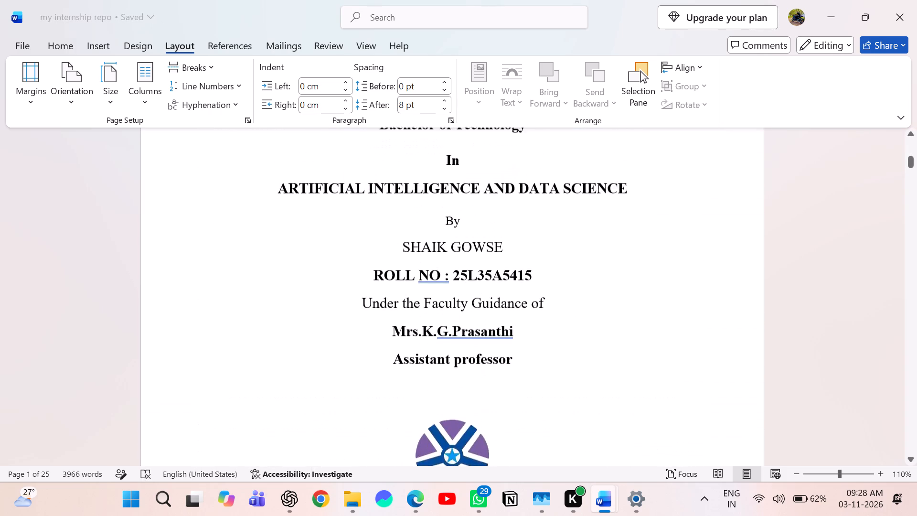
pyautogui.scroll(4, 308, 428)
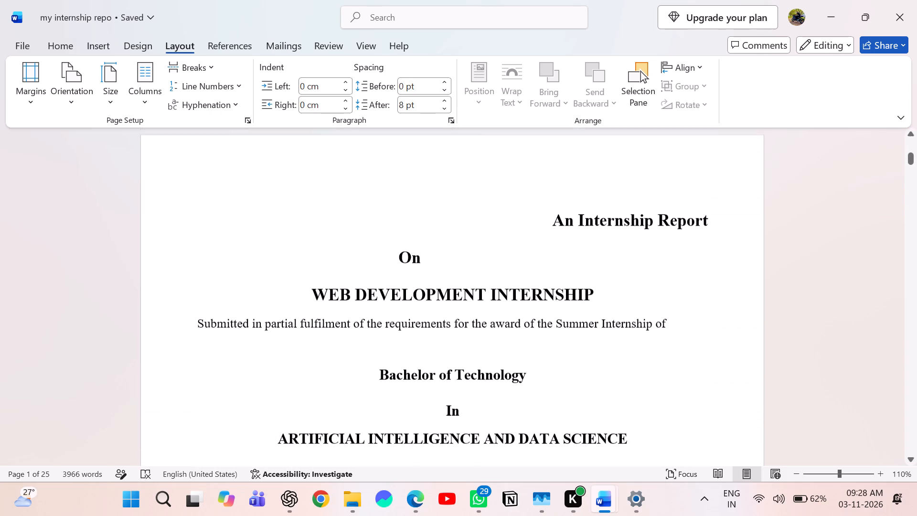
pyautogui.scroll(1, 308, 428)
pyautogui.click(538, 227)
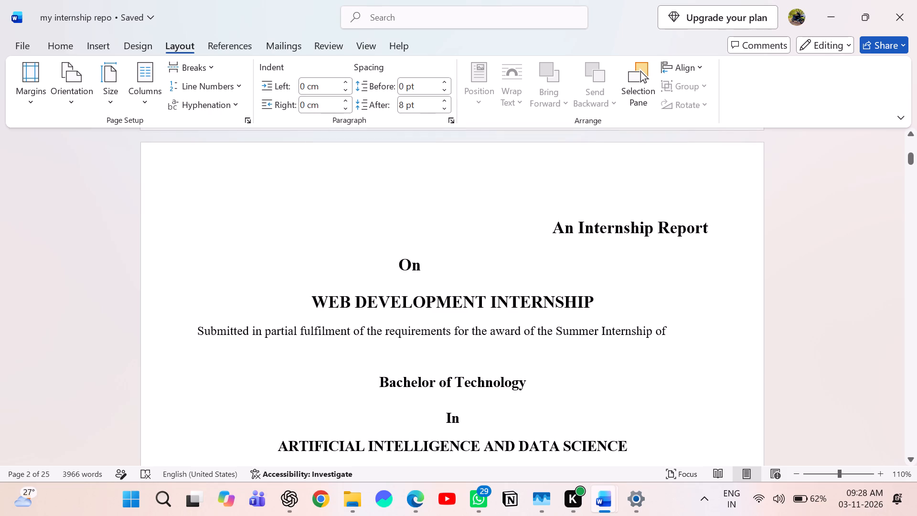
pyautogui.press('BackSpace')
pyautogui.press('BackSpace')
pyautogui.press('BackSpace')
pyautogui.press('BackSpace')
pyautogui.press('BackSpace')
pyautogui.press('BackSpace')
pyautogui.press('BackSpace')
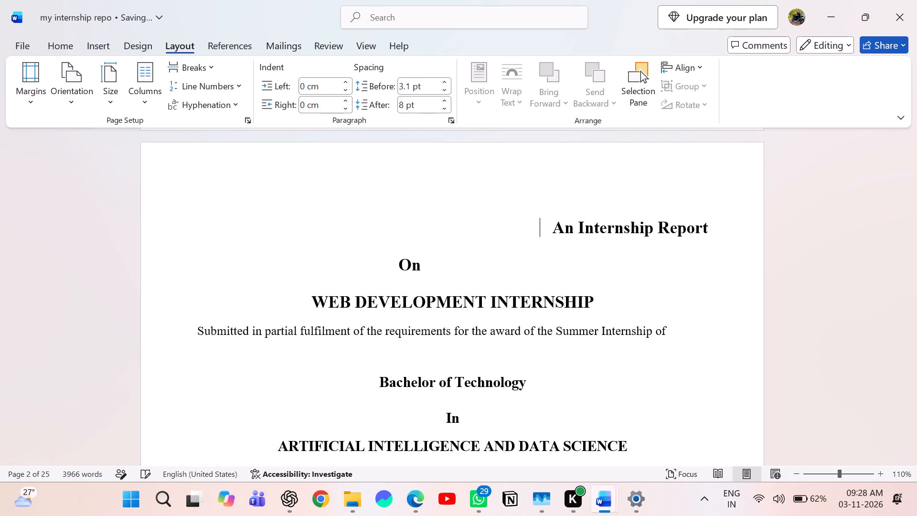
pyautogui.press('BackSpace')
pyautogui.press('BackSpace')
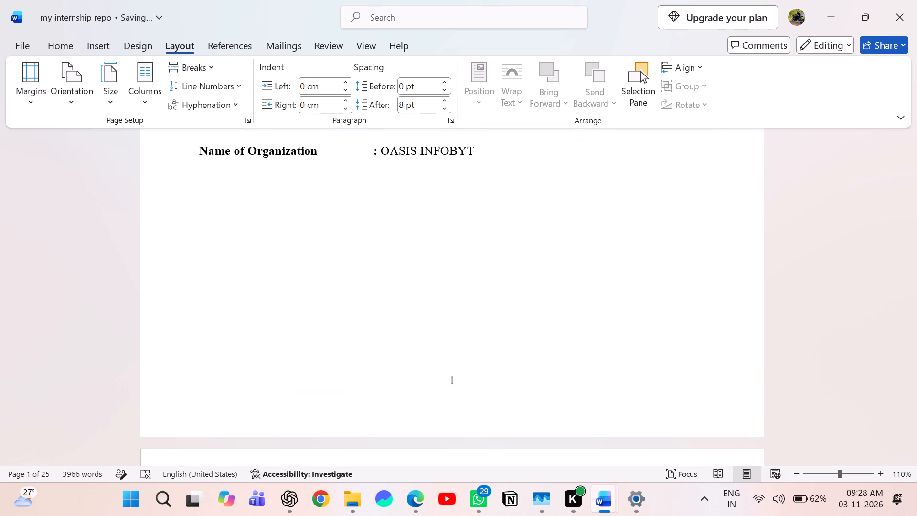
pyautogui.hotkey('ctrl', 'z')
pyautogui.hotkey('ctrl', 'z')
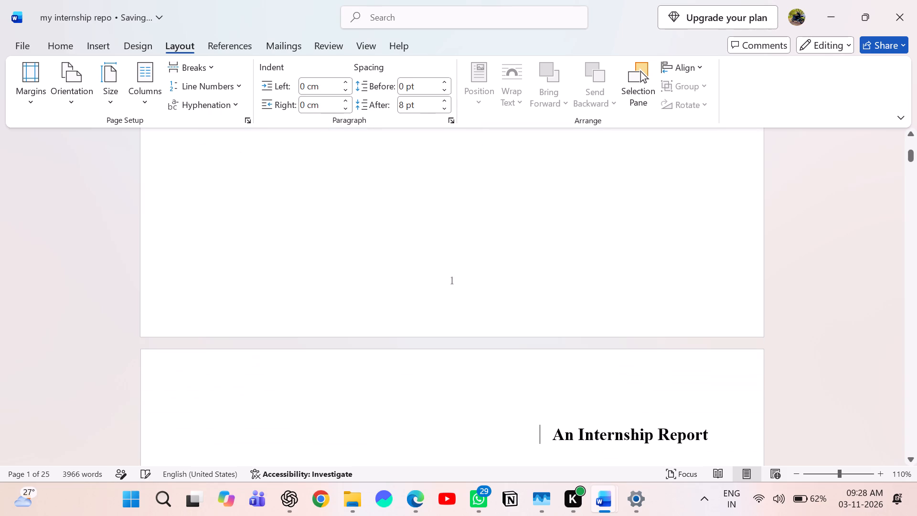
# Centre the headings An Internship Report, On and WEB DEVELOPMENT INTERNSHIP on page 2, and save the report.
pyautogui.scroll(-2, 538, 227)
pyautogui.click(527, 251)
pyautogui.moveTo(527, 251); pyautogui.dragTo(587, 313)
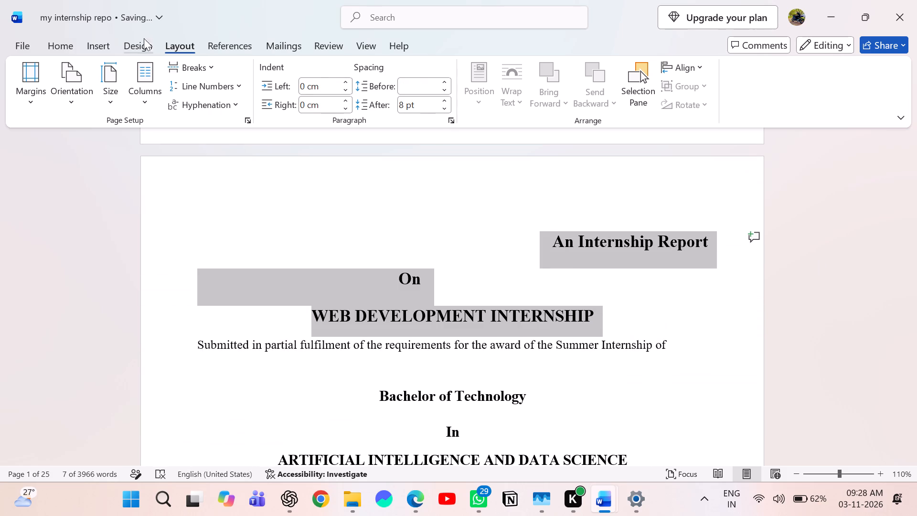
pyautogui.click(67, 47)
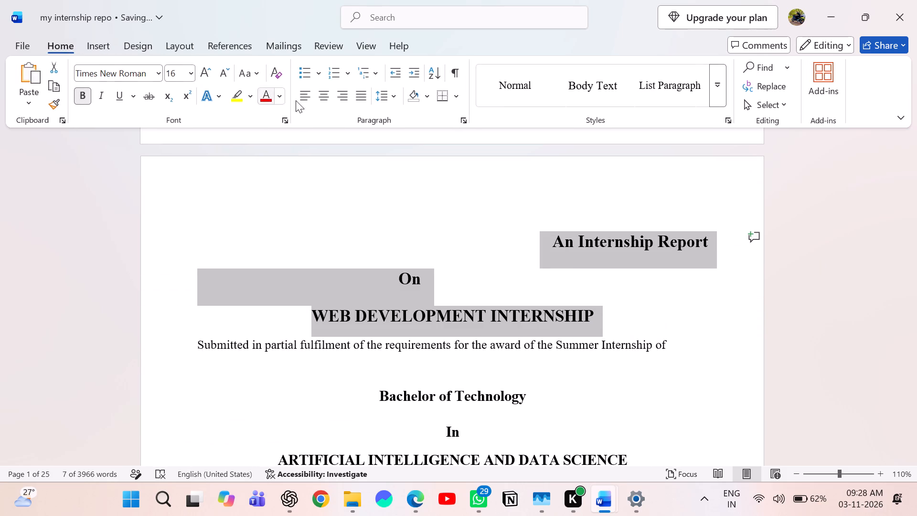
pyautogui.click(322, 97)
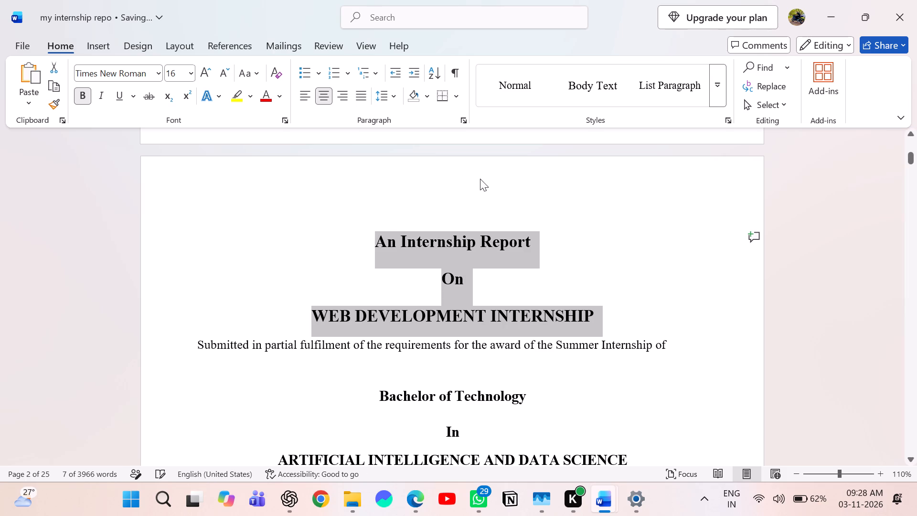
pyautogui.click(505, 186)
pyautogui.hotkey('ctrl', 's')
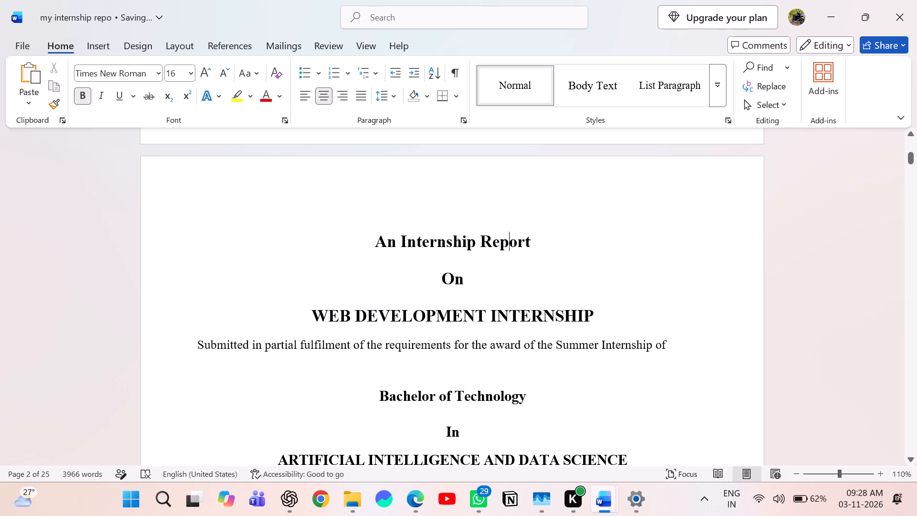
# Skim from the page 2 title through the department page and student statement to the signature blocks on the CERTIFICATE page.
pyautogui.scroll(3, 505, 186)
pyautogui.scroll(-3, 505, 186)
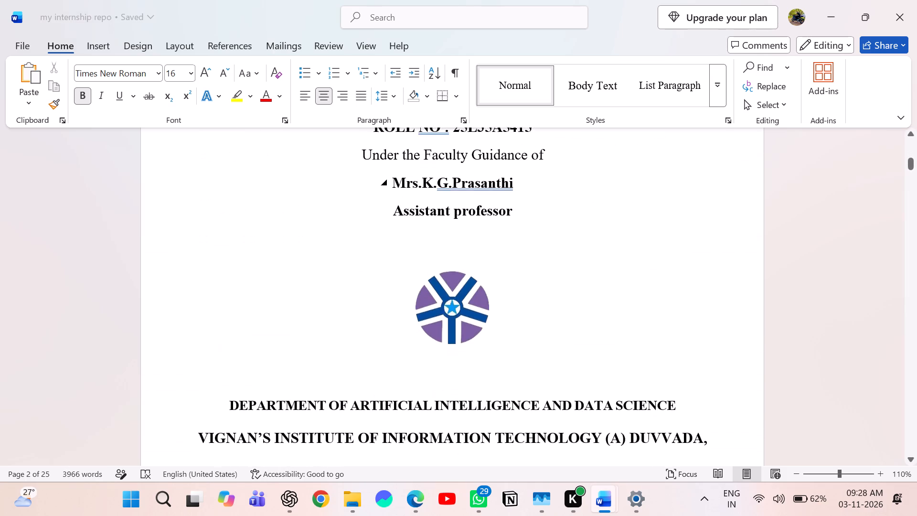
pyautogui.scroll(-4, 505, 186)
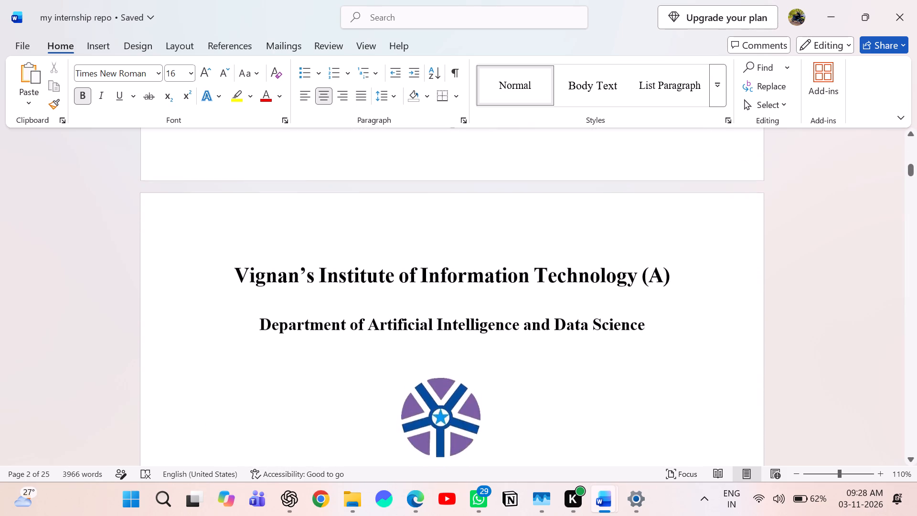
pyautogui.scroll(-4, 505, 186)
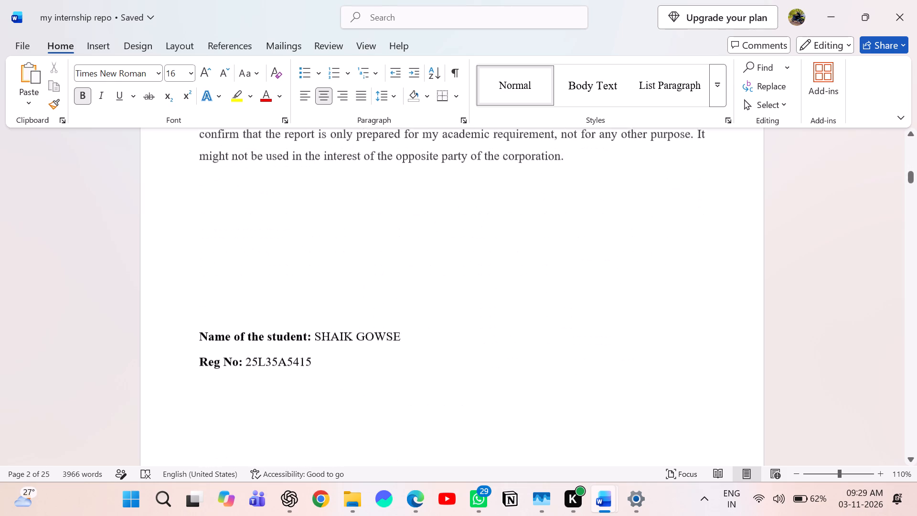
pyautogui.scroll(-4, 505, 186)
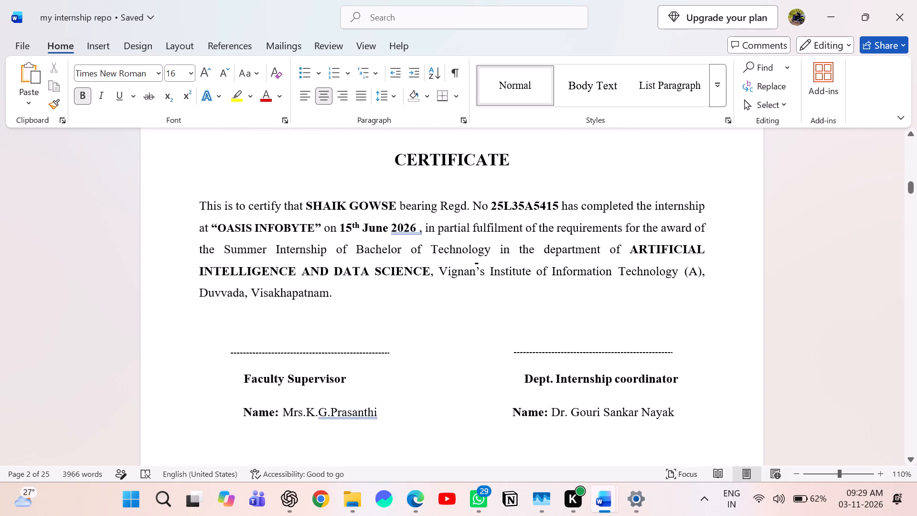
pyautogui.scroll(-1, 505, 186)
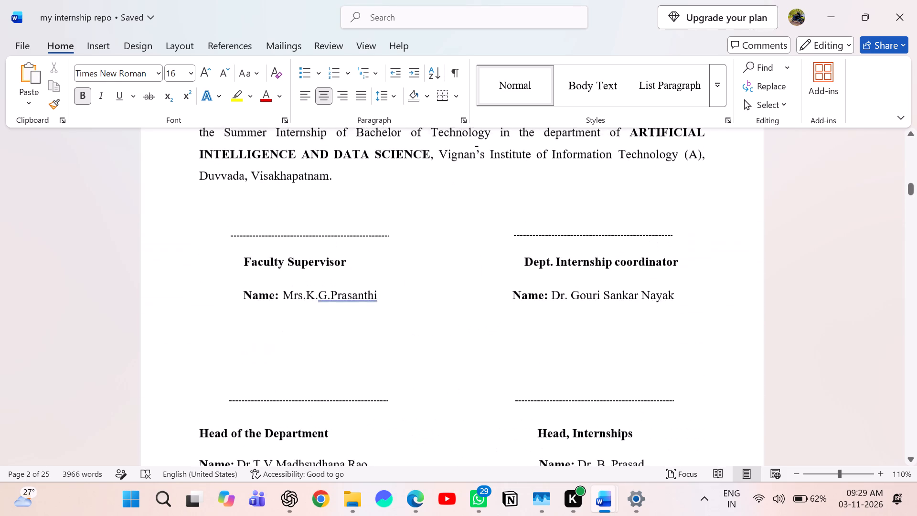
pyautogui.scroll(-1, 505, 186)
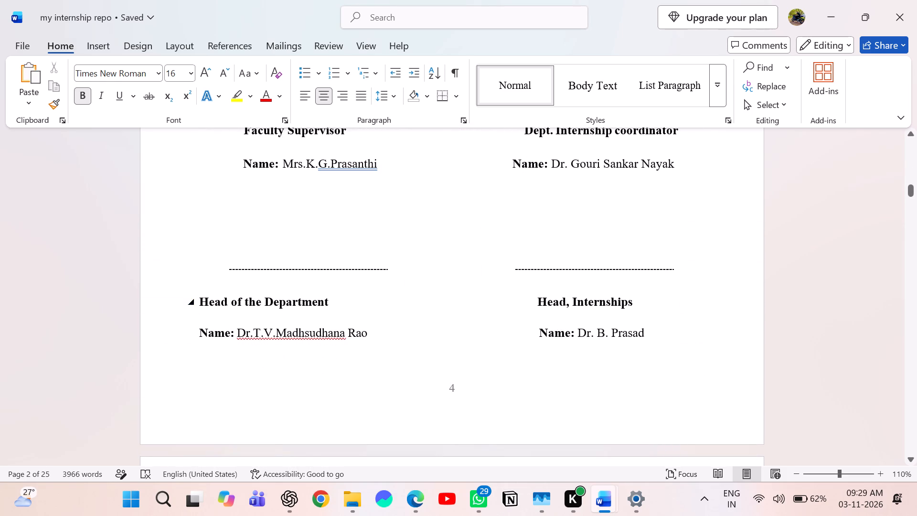
# Indent the Head of the Department line on the certificate with 11 leading spaces, placing it beneath its signature line.
pyautogui.click(196, 295)
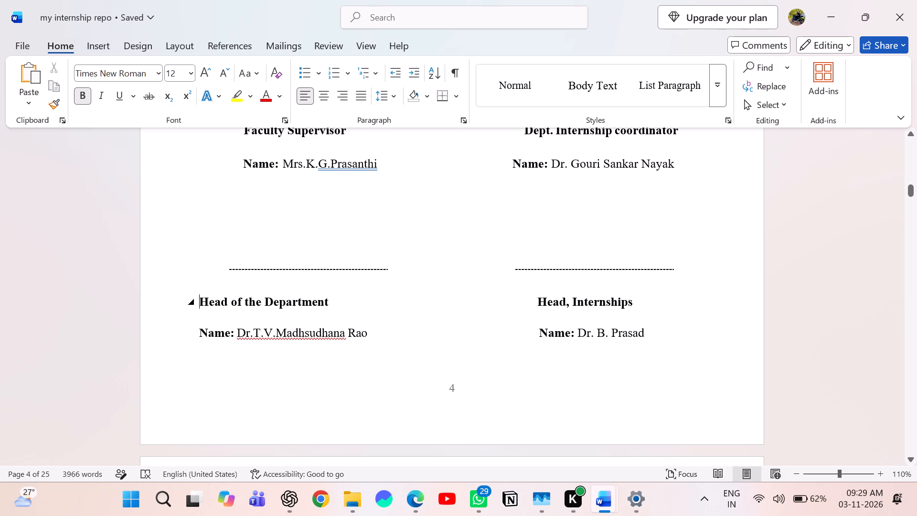
pyautogui.press('space')
pyautogui.press('space')
pyautogui.press('space')
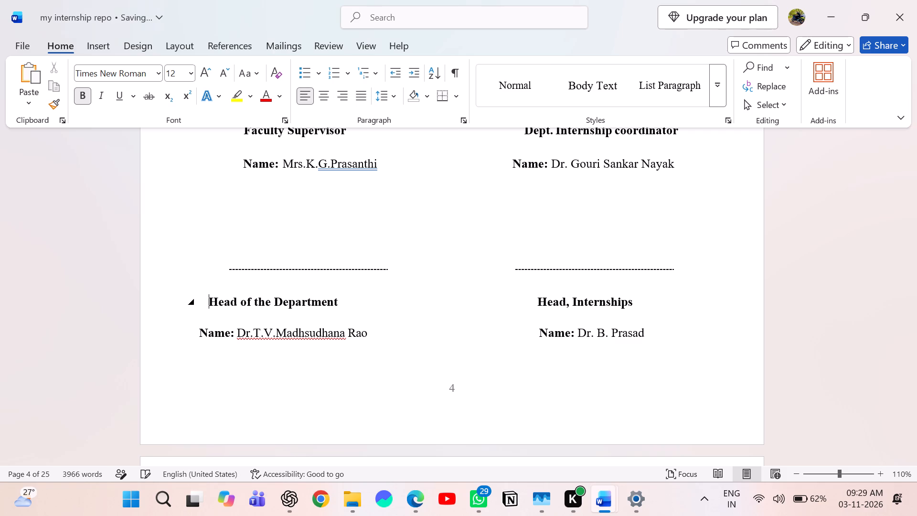
pyautogui.press('space')
pyautogui.press('space')
pyautogui.press('space')
pyautogui.press('space')
pyautogui.press('space')
pyautogui.press('space')
pyautogui.press('space')
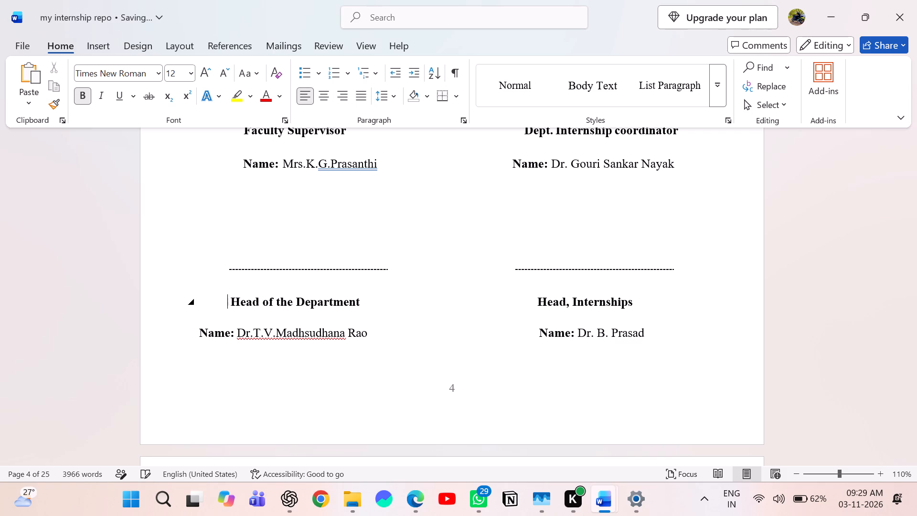
pyautogui.press('space')
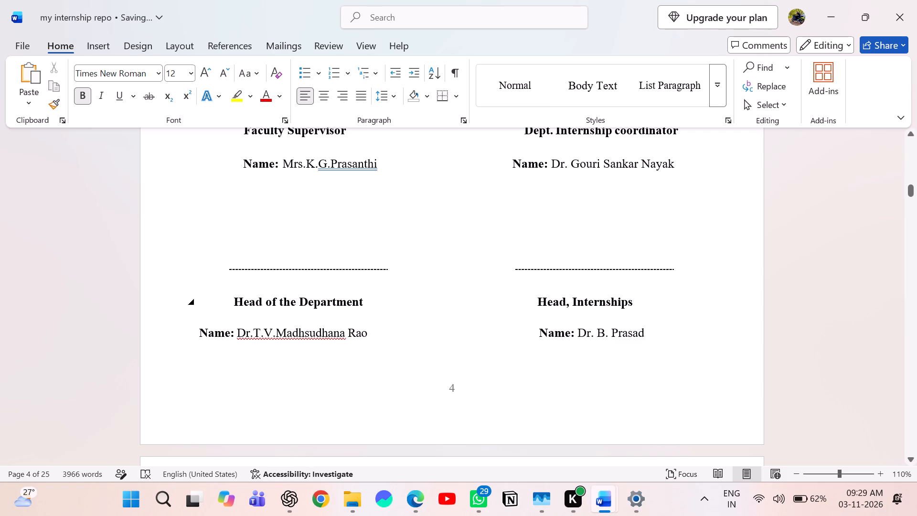
# Indent the Name line under Head of the Department with 11 leading spaces and check its alignment with that heading.
pyautogui.click(198, 326)
pyautogui.press('space')
pyautogui.press('space')
pyautogui.press('space')
pyautogui.press('space')
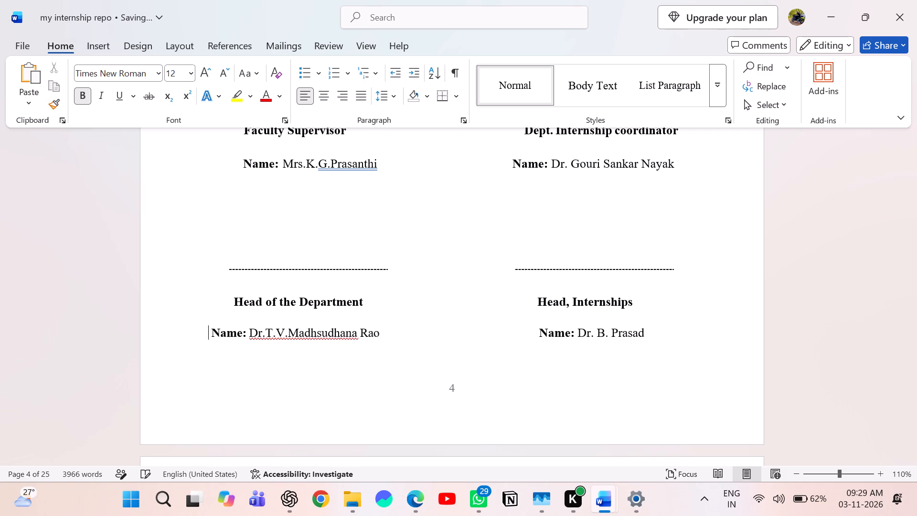
pyautogui.press('space')
pyautogui.press('space')
pyautogui.press('space')
pyautogui.press('space')
pyautogui.press('space')
pyautogui.press('space')
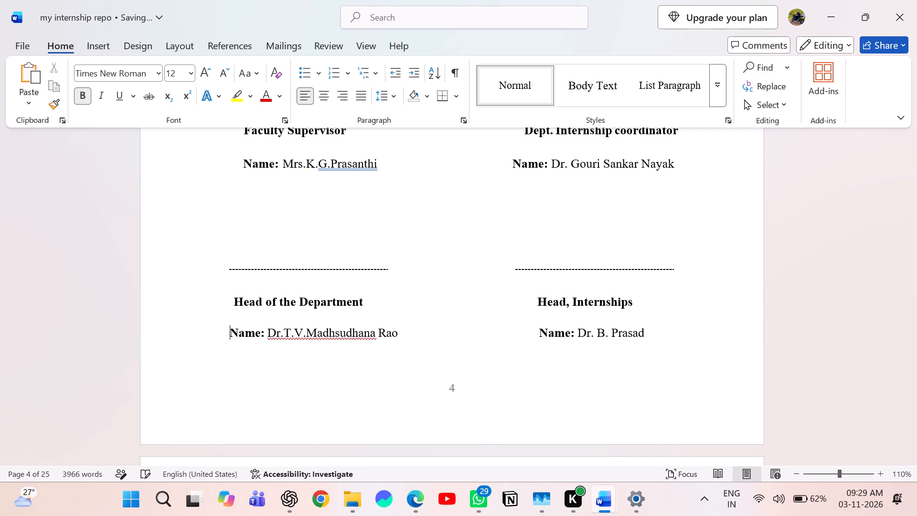
pyautogui.press('space')
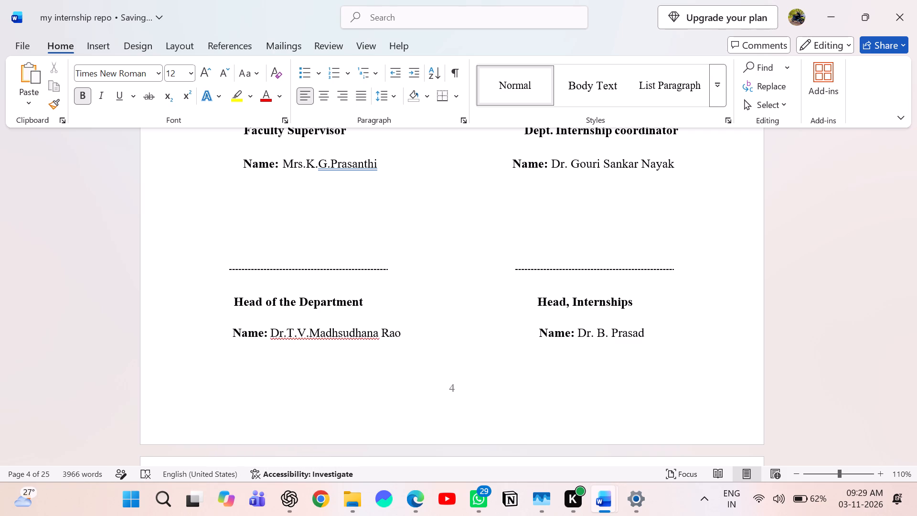
pyautogui.moveTo(198, 326); pyautogui.dragTo(213, 342)
pyautogui.moveTo(213, 342); pyautogui.dragTo(241, 338)
pyautogui.click(234, 333)
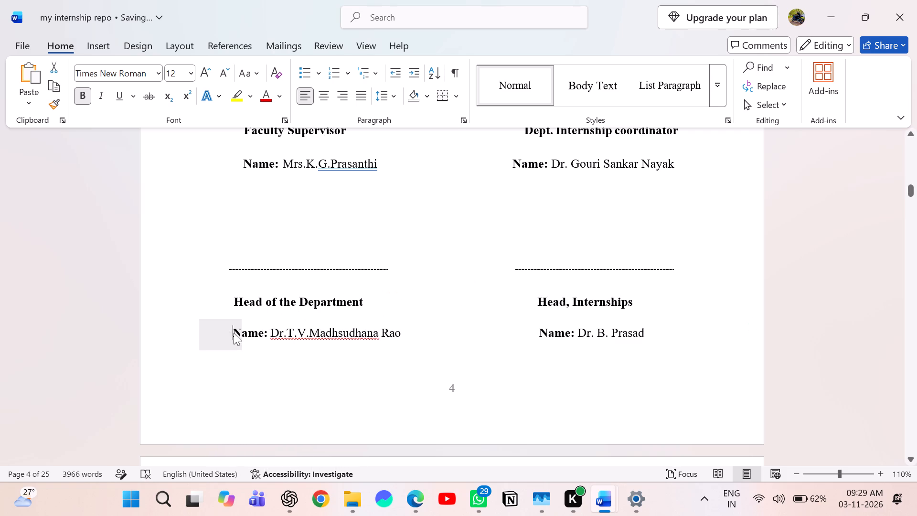
pyautogui.press('Up')
pyautogui.press('Down')
# Indent the Name line under Dept. Internship coordinator with five leading spaces and compare it with the heading above.
pyautogui.scroll(1, 240, 229)
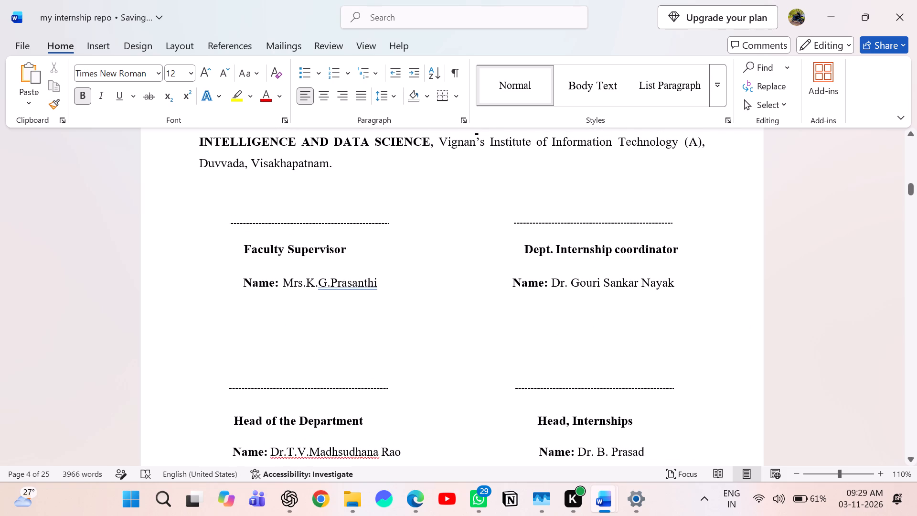
pyautogui.rightClick(278, 318)
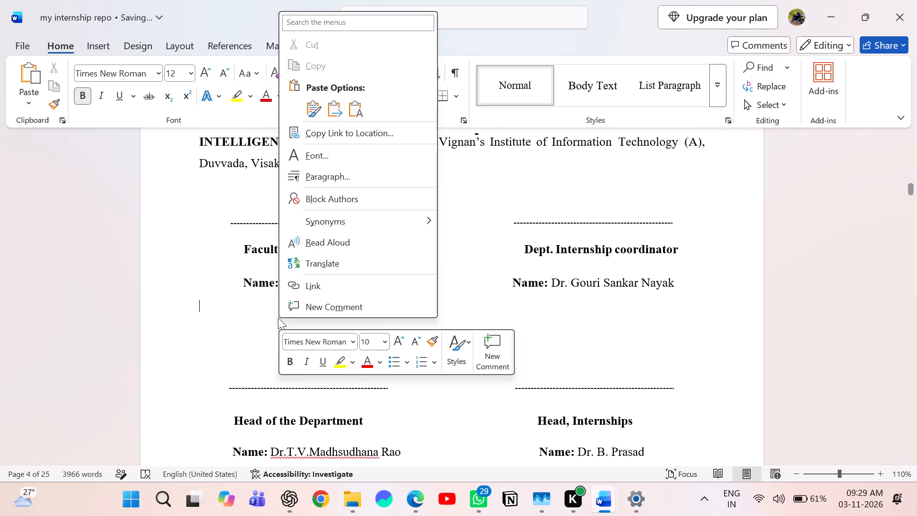
pyautogui.click(501, 287)
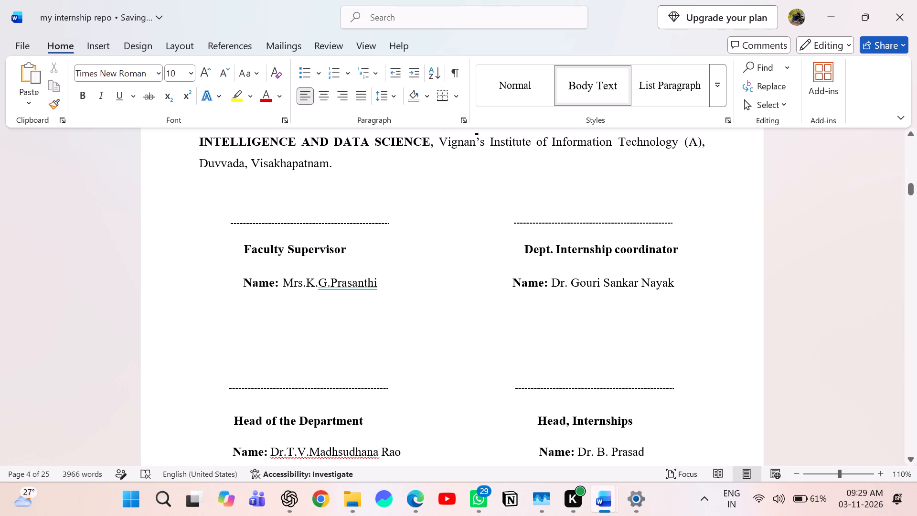
pyautogui.click(509, 287)
pyautogui.press('space')
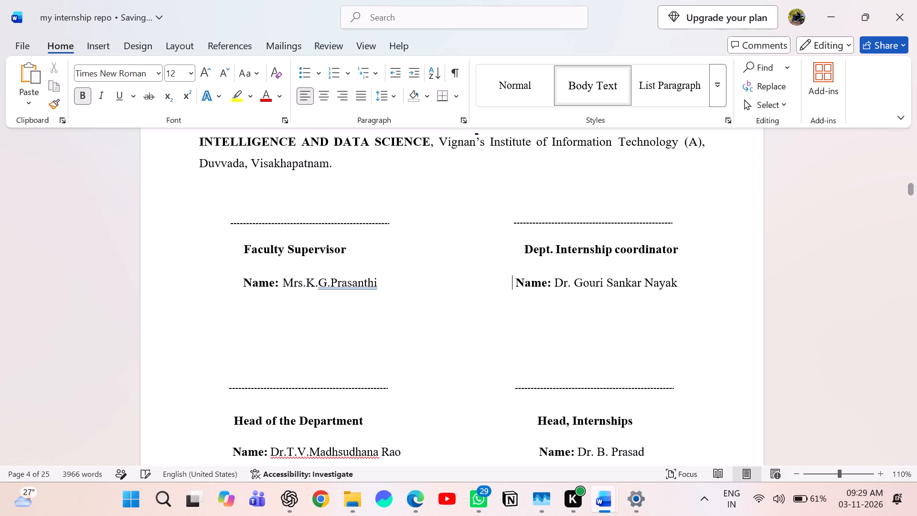
pyautogui.press('space')
pyautogui.press('space')
pyautogui.press('space')
pyautogui.press('space')
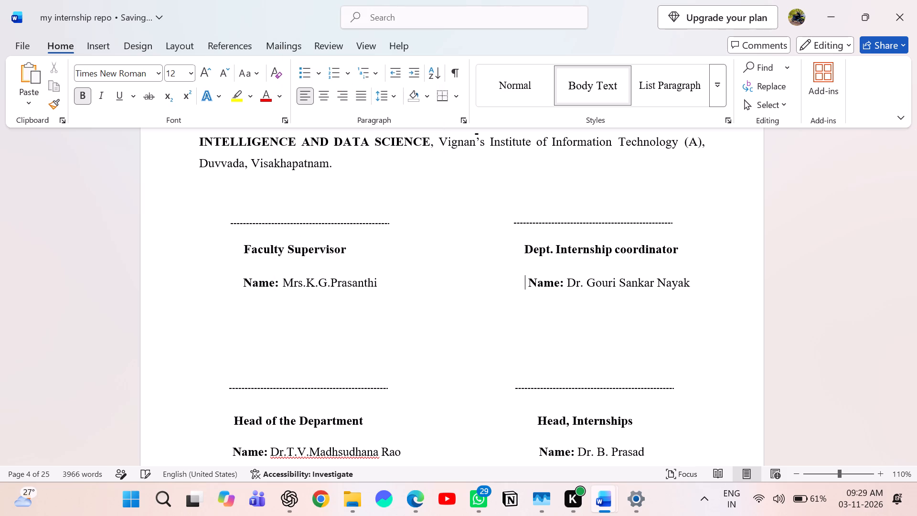
pyautogui.press('Up')
pyautogui.press('Down')
pyautogui.press('Up')
pyautogui.press('Down')
pyautogui.press('Right')
pyautogui.press('Up')
pyautogui.press('Down')
# Fine-tune the indent of the Name line under Dept. Internship coordinator to four leading spaces, flush with the heading's start.
pyautogui.press('BackSpace')
pyautogui.press('Up')
pyautogui.press('Down')
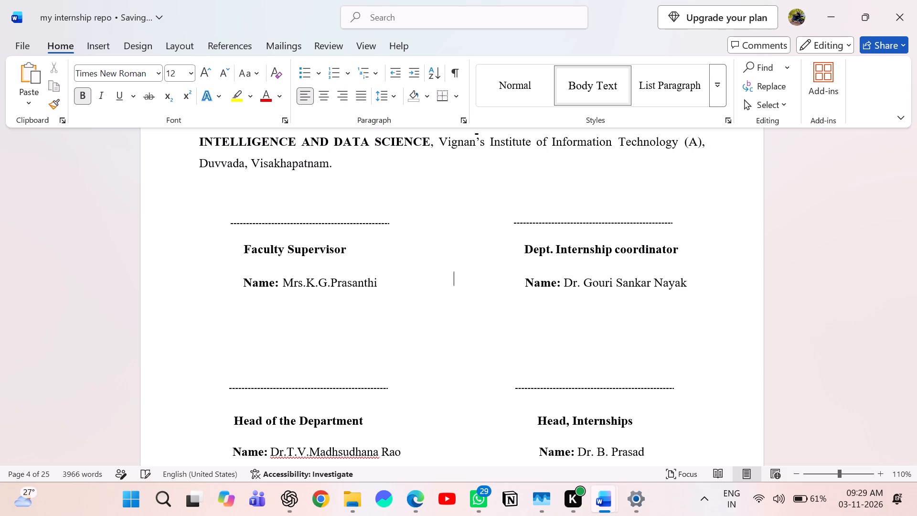
pyautogui.press('space')
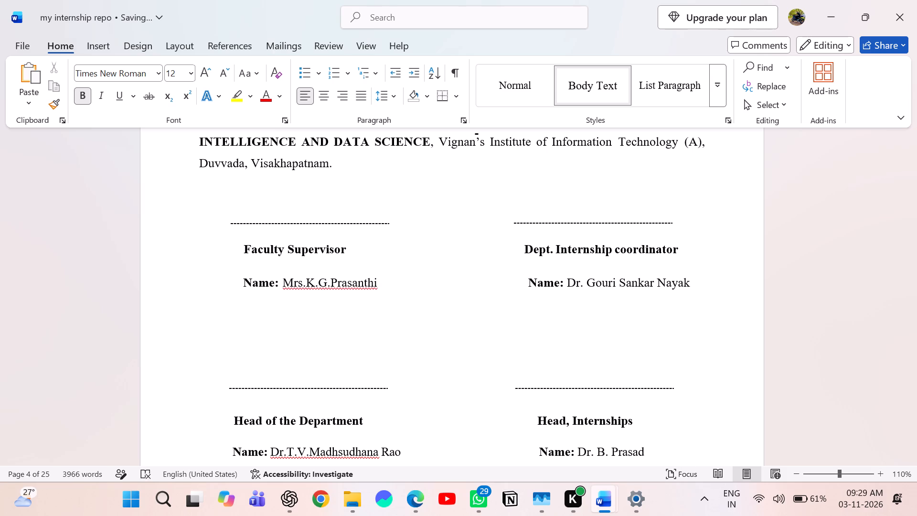
pyautogui.press('Up')
pyautogui.press('Up')
pyautogui.press('Up')
pyautogui.press('Down')
pyautogui.press('Down')
pyautogui.press('Down')
pyautogui.press('space')
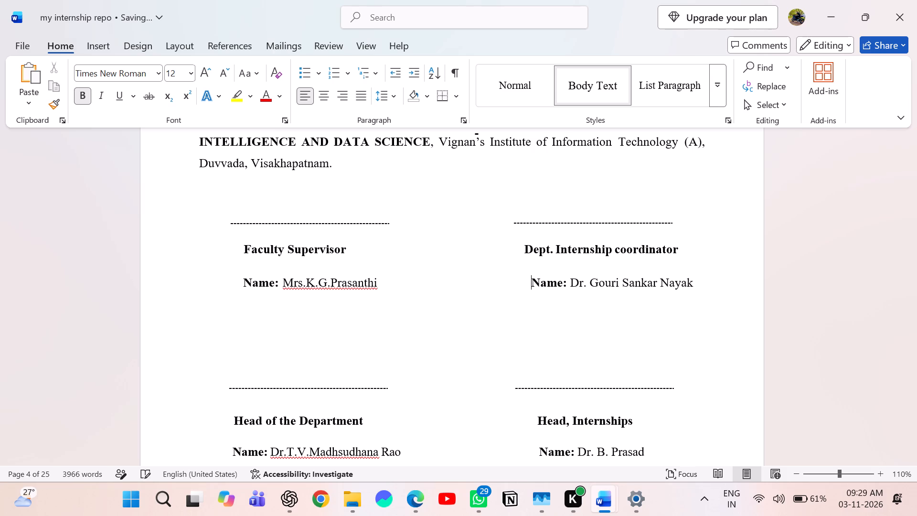
pyautogui.press('BackSpace')
pyautogui.press('BackSpace')
pyautogui.press('BackSpace')
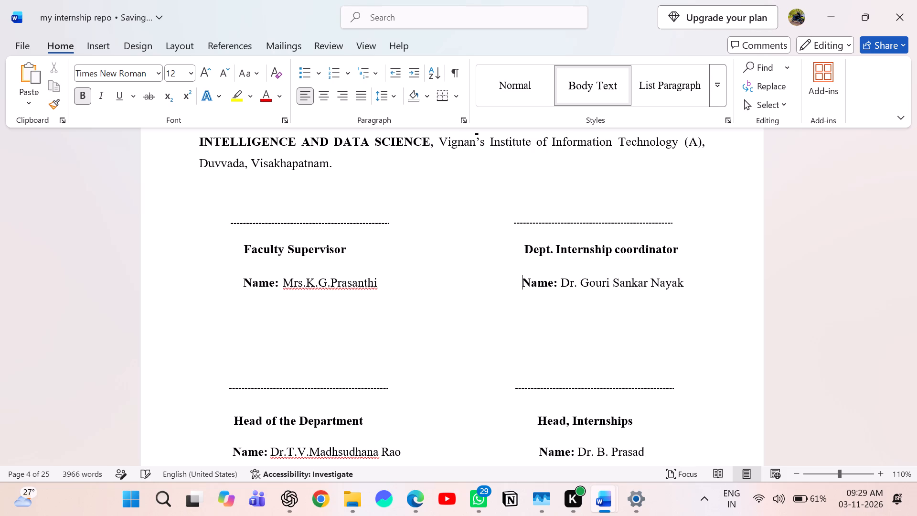
pyautogui.press('space')
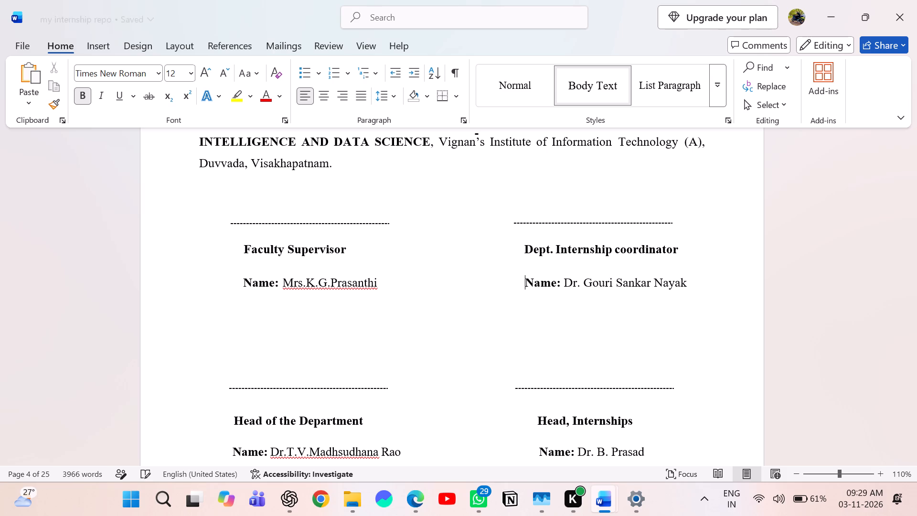
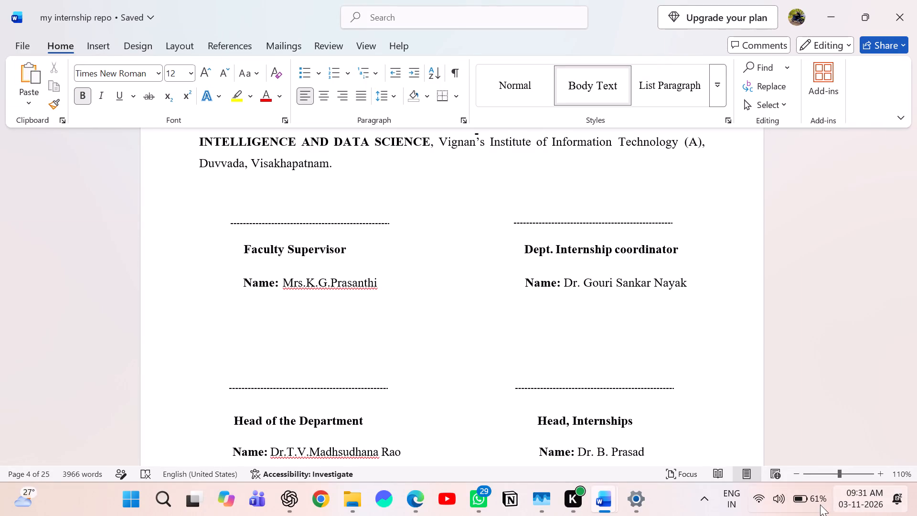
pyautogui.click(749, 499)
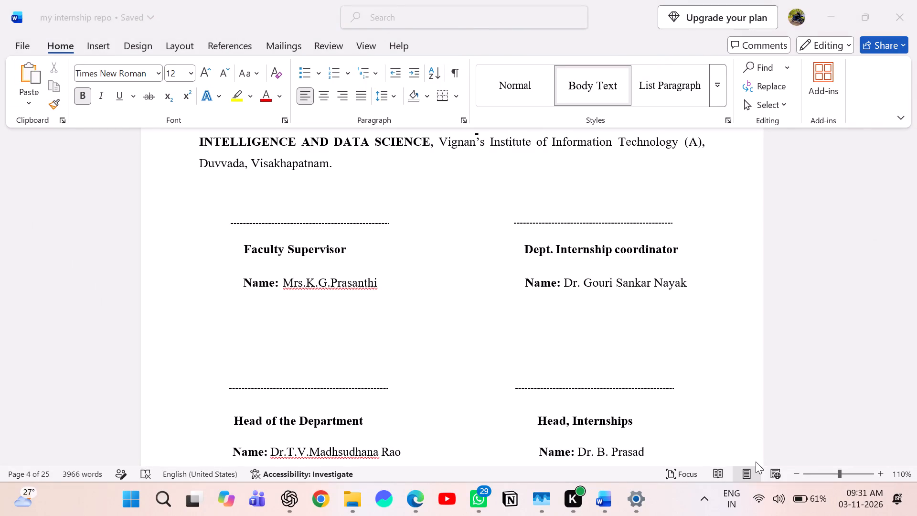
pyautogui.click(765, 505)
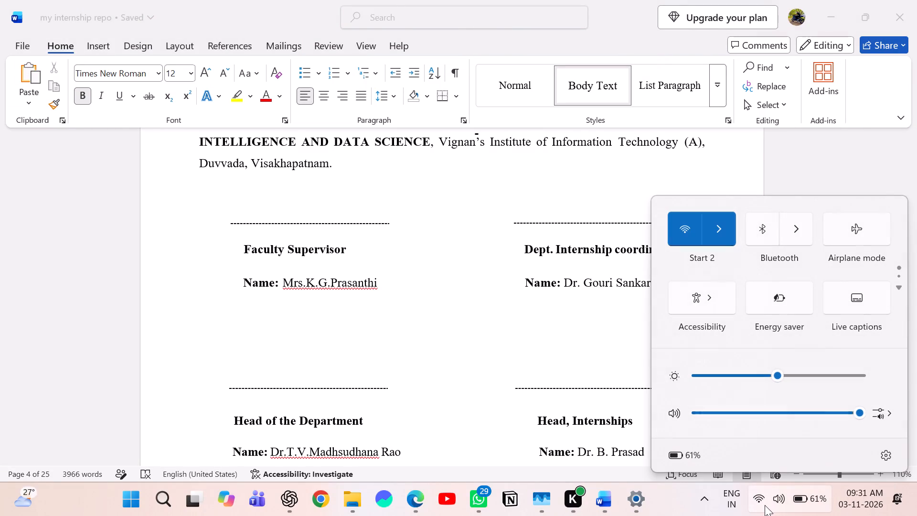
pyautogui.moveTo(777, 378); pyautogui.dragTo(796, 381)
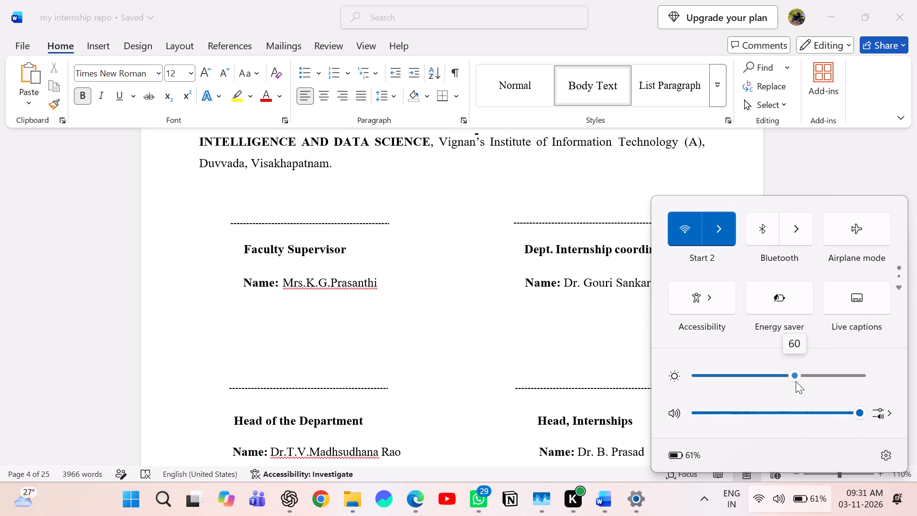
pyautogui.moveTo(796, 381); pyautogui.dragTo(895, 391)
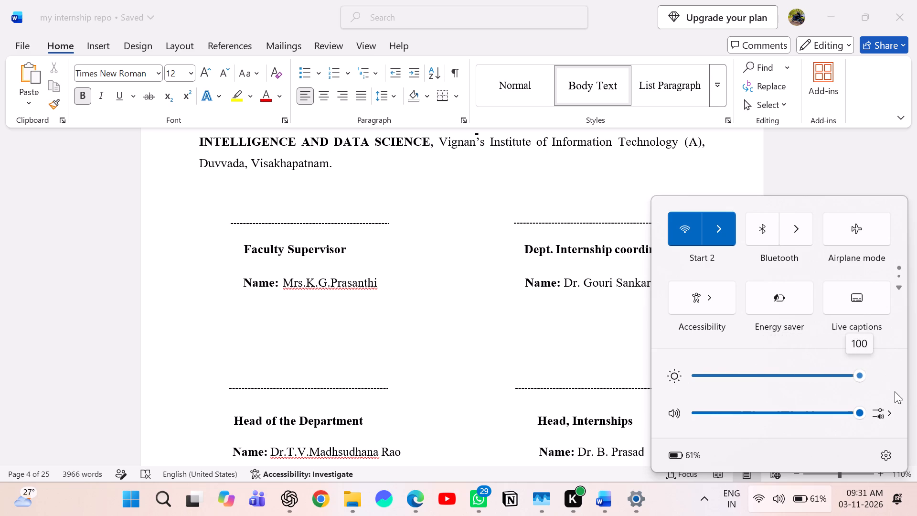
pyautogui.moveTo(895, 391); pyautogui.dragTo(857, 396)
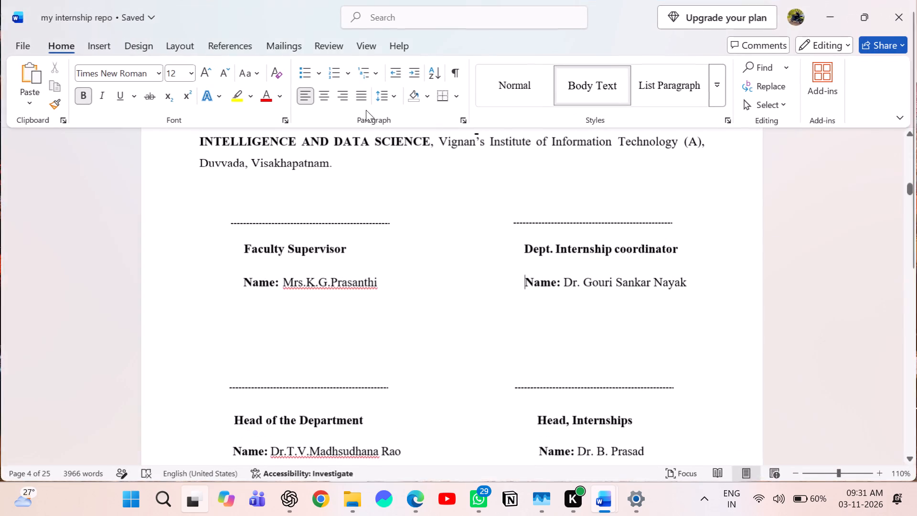
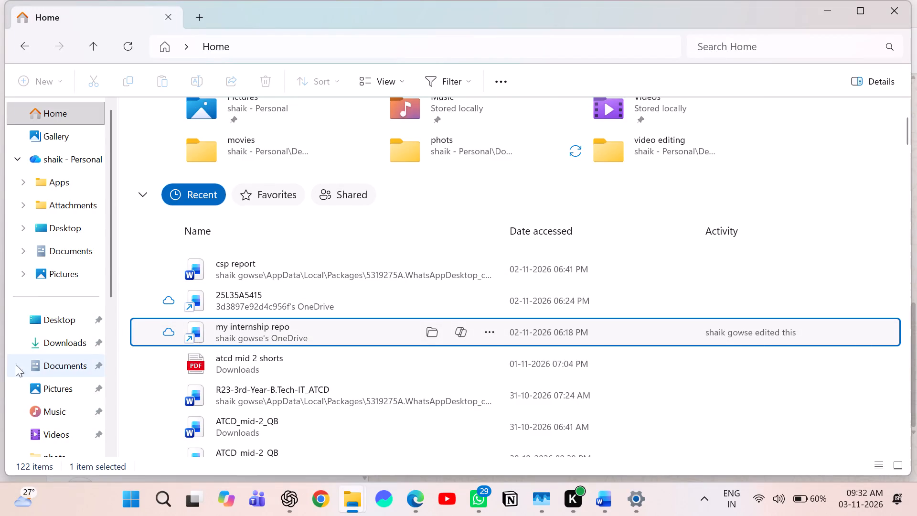
# Open the internship report PDF from the RES folder in Documents and look over its opening pages.
pyautogui.click(66, 364)
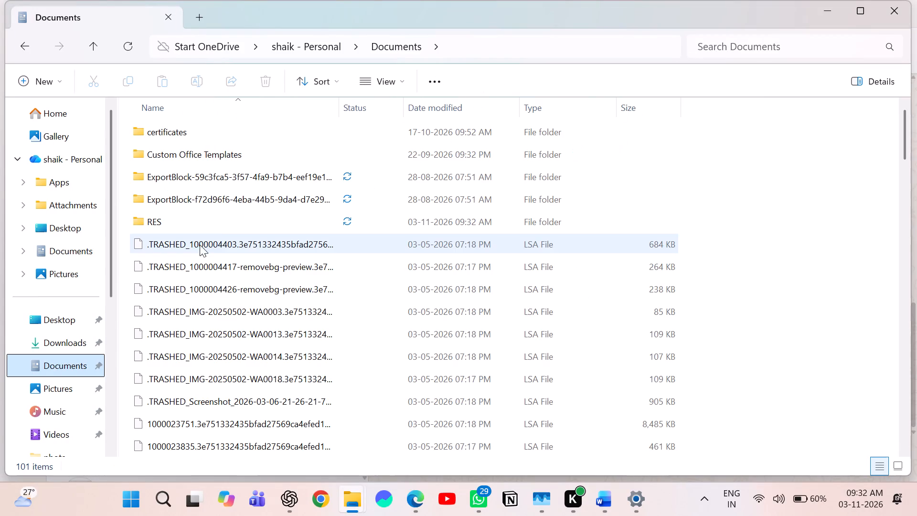
pyautogui.doubleClick(226, 215)
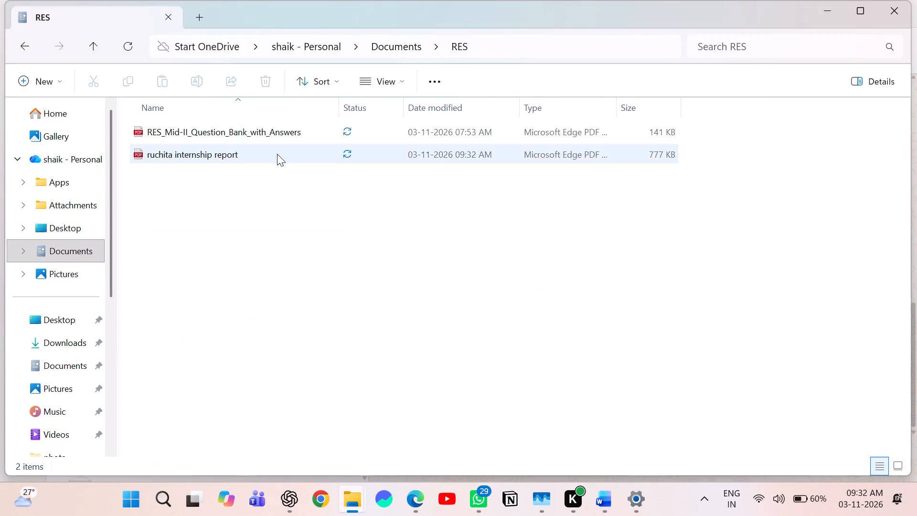
pyautogui.doubleClick(285, 158)
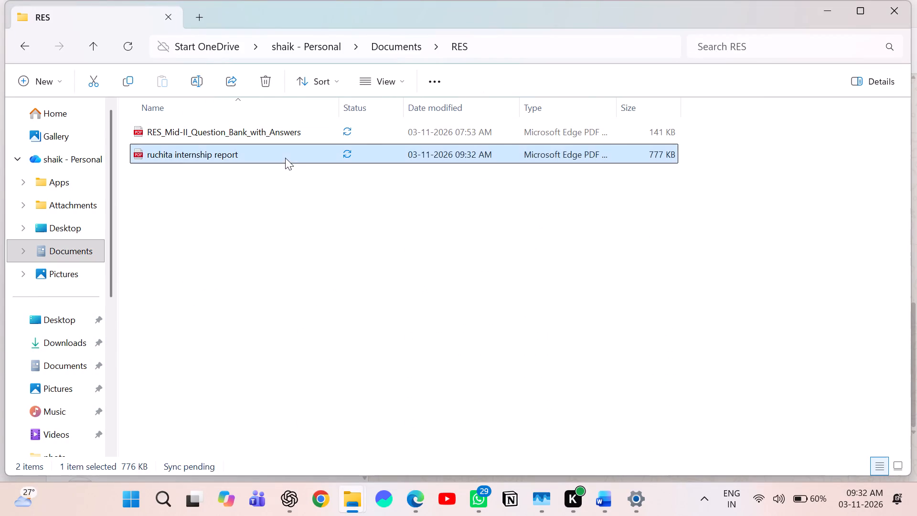
pyautogui.scroll(-9, 427, 277)
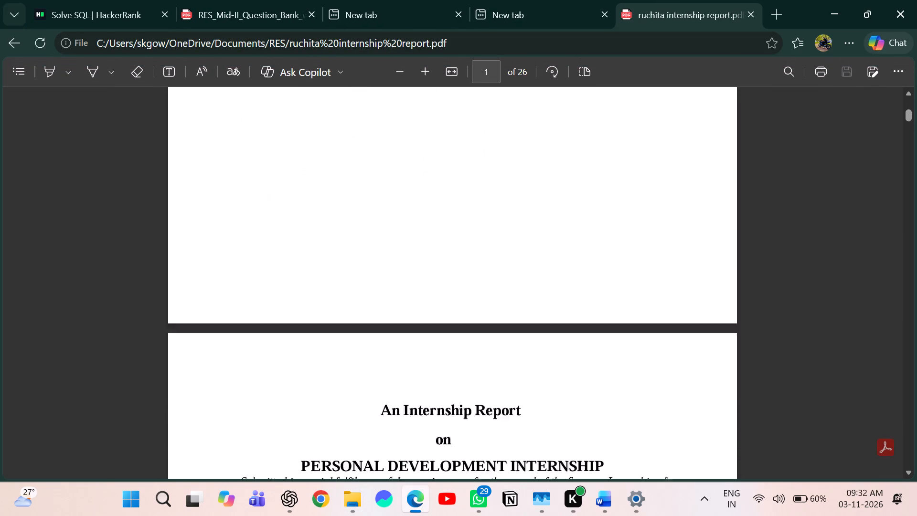
# Examine the Student Declaration and Certificate pages of the classmate's internship report PDF in Edge.
pyautogui.scroll(-3, 427, 277)
pyautogui.hscroll(1, 427, 277)
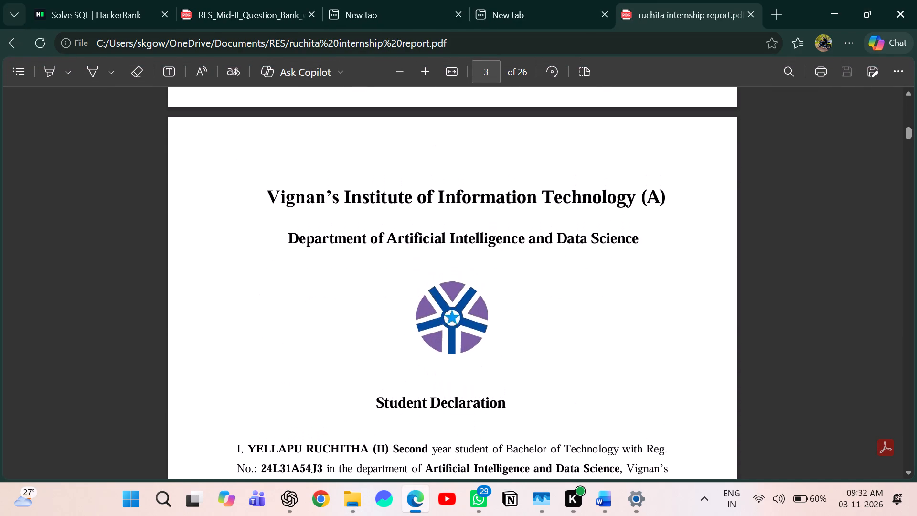
pyautogui.scroll(-3, 427, 277)
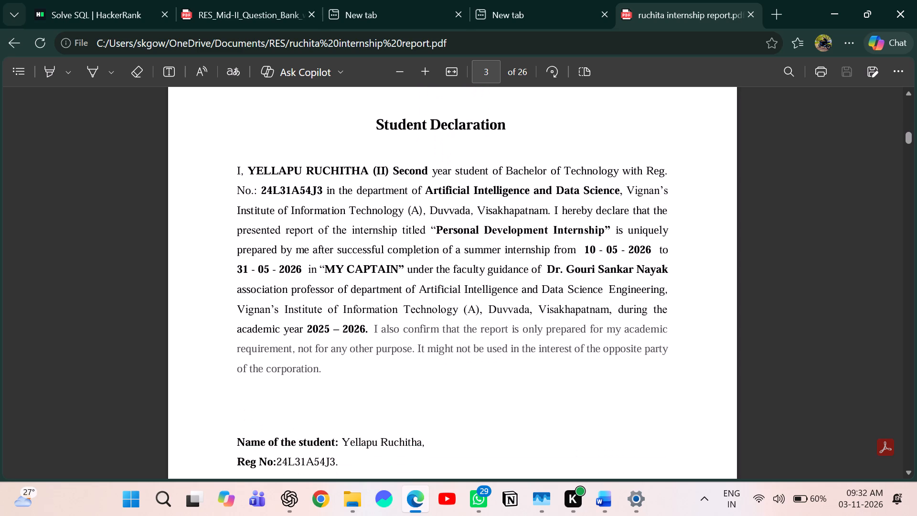
pyautogui.scroll(-3, 427, 277)
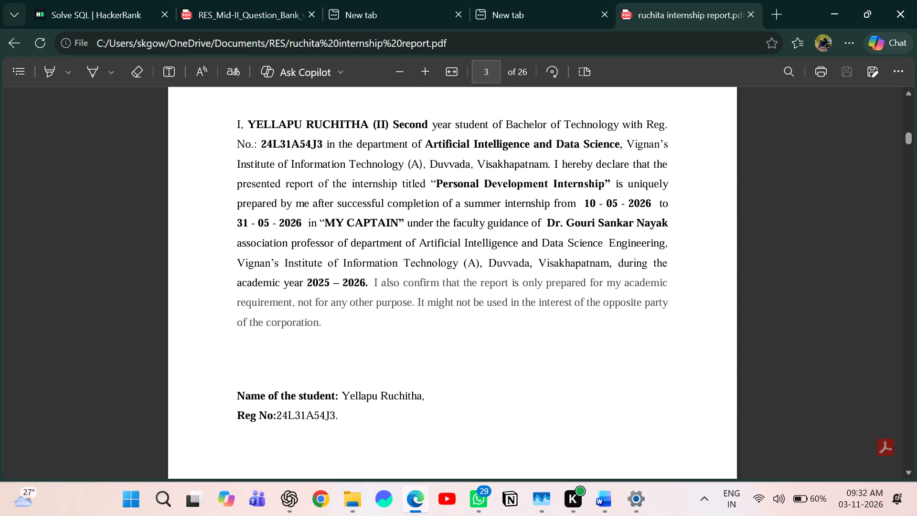
pyautogui.scroll(-1, 427, 277)
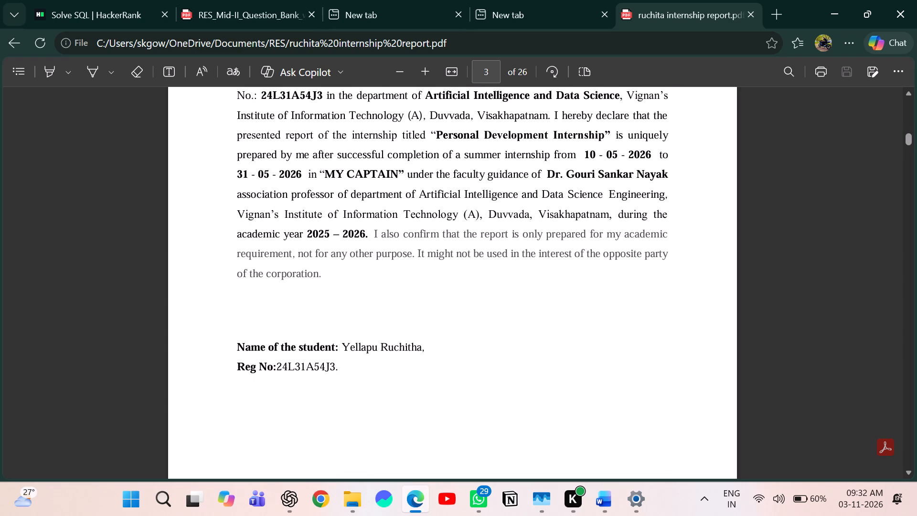
pyautogui.scroll(-3, 427, 277)
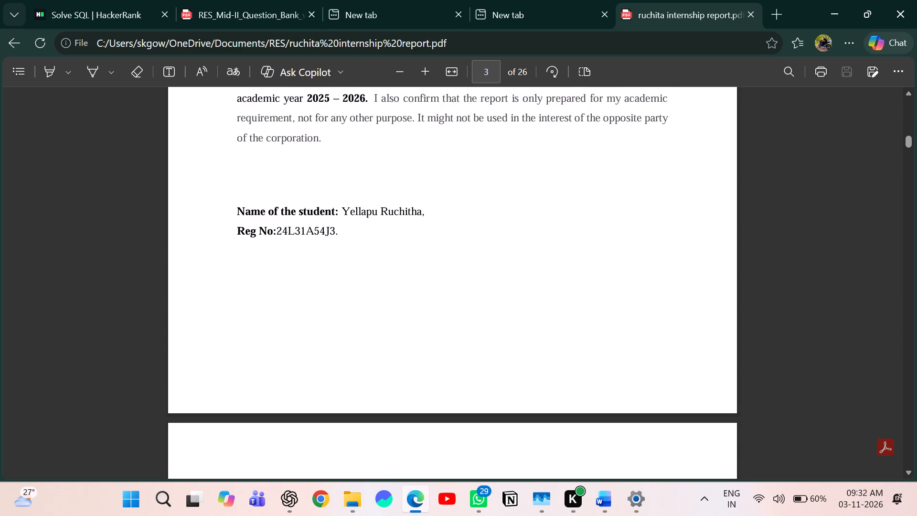
pyautogui.scroll(-4, 427, 277)
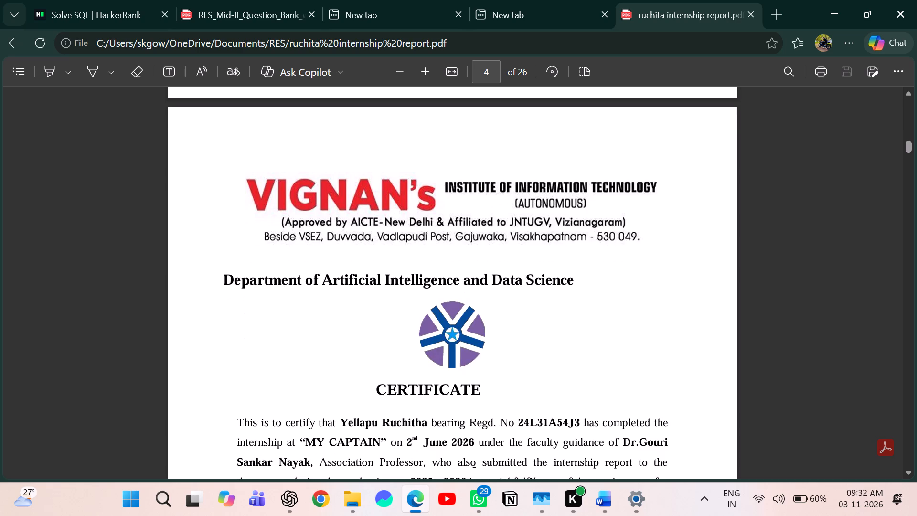
pyautogui.scroll(-1, 427, 277)
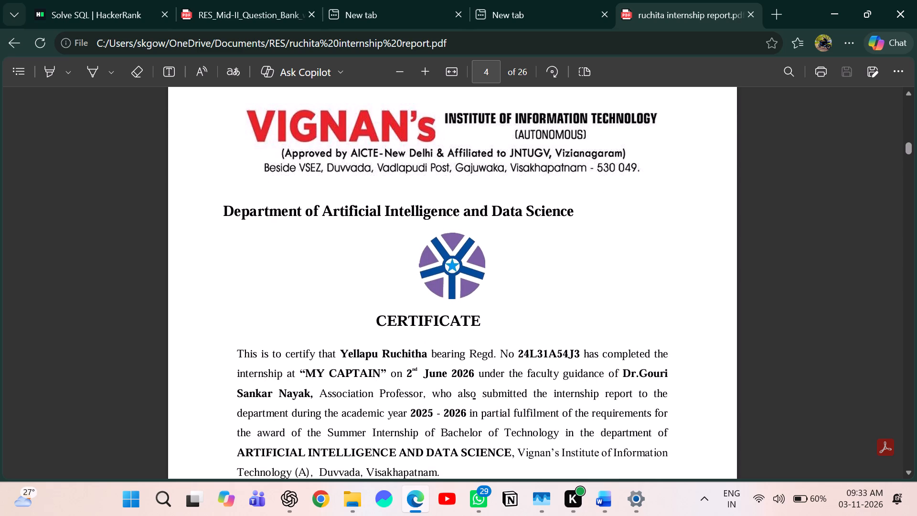
pyautogui.scroll(-4, 411, 318)
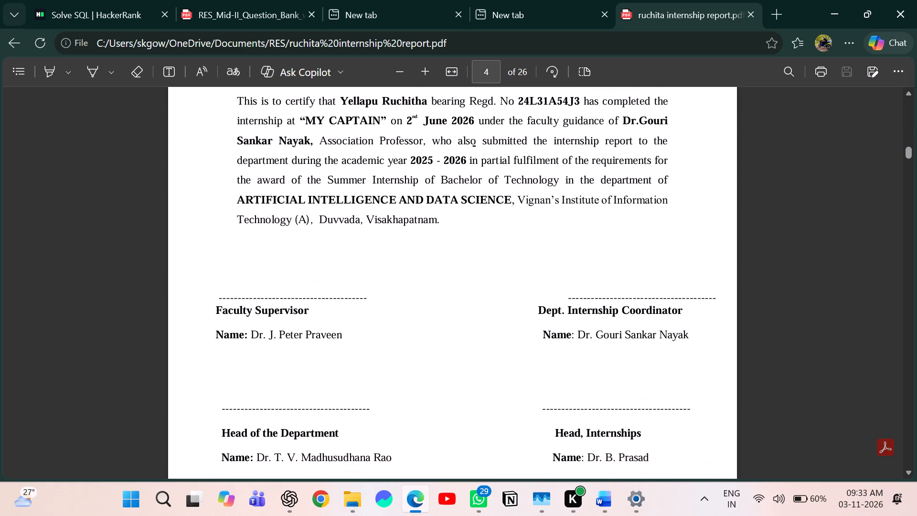
pyautogui.scroll(-4, 411, 318)
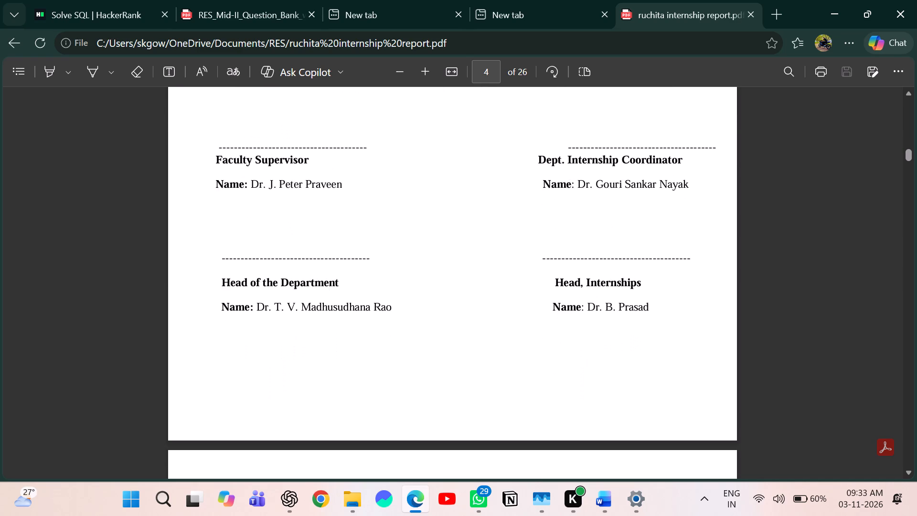
# Examine the Abstract and Acknowledgements pages of the classmate's internship report PDF.
pyautogui.scroll(-5, 411, 318)
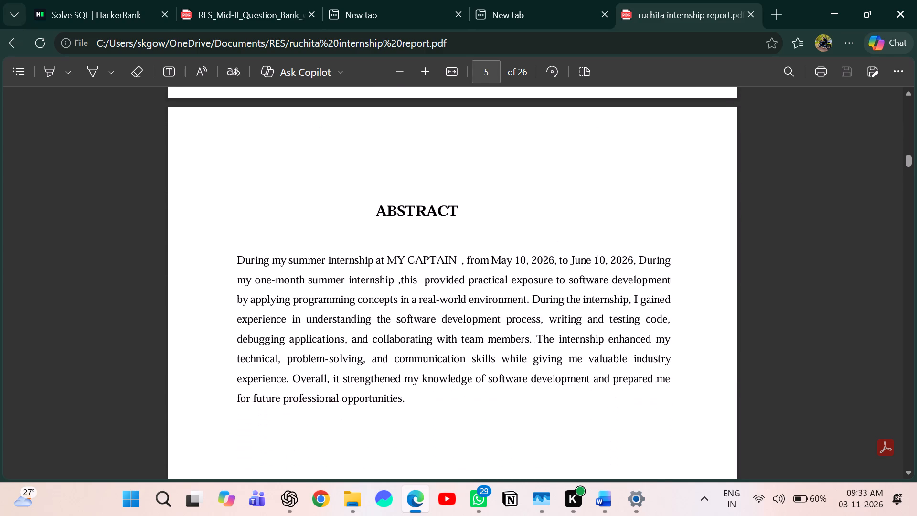
pyautogui.scroll(-10, 411, 318)
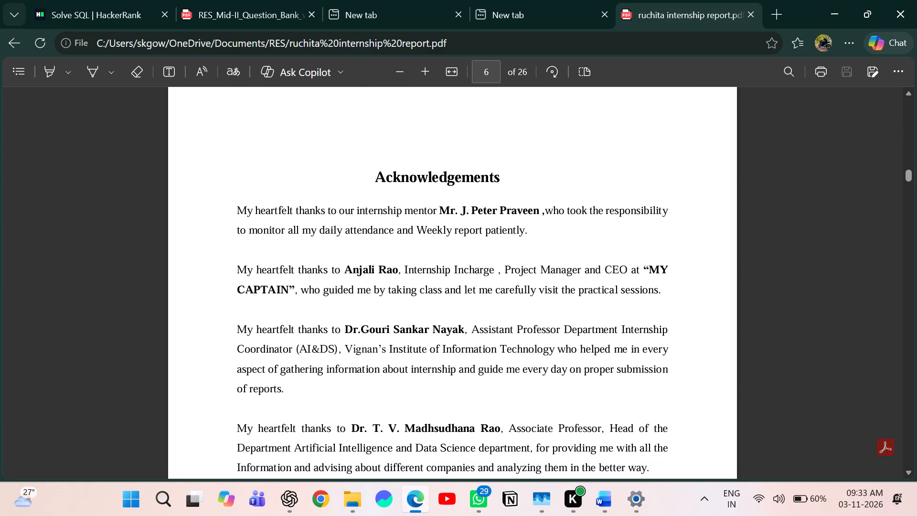
pyautogui.scroll(-1, 411, 318)
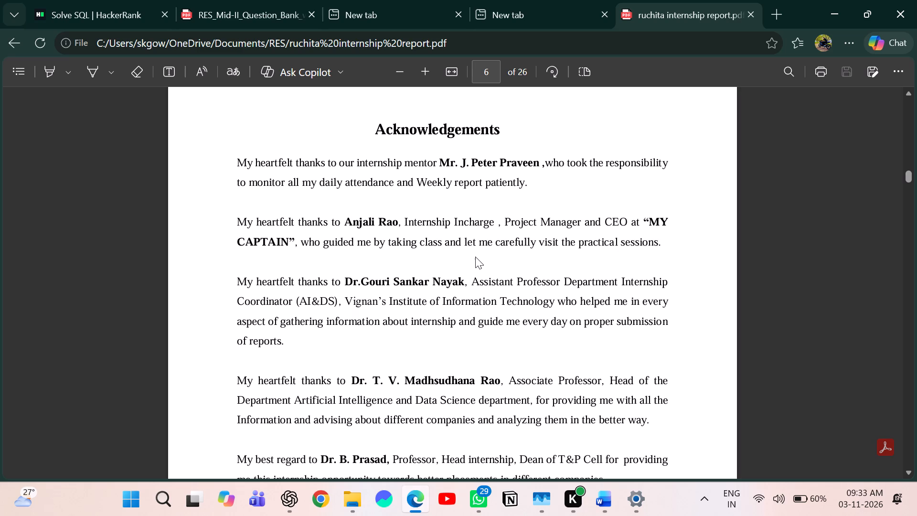
pyautogui.scroll(-1, 475, 257)
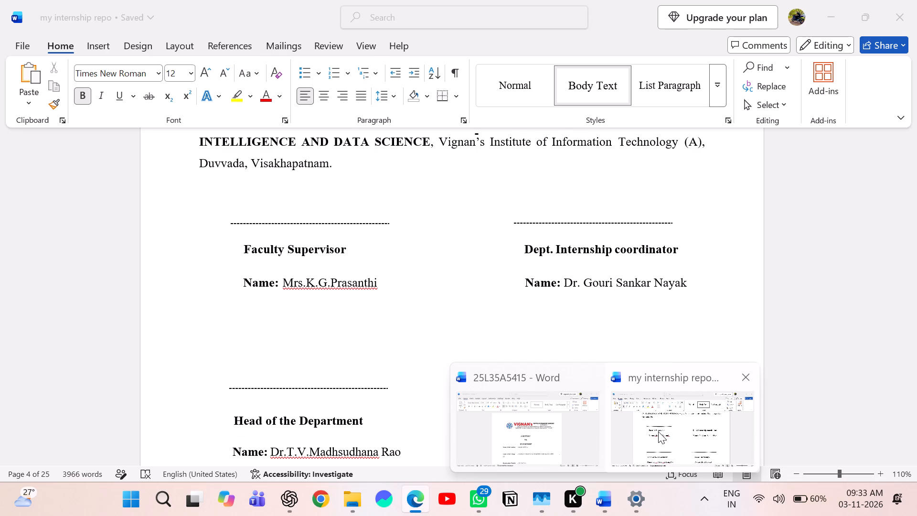
# Switch to "my internship repo" in Word and review its front pages from the cover through the Acknowledgements.
pyautogui.click(658, 431)
pyautogui.scroll(7, 508, 250)
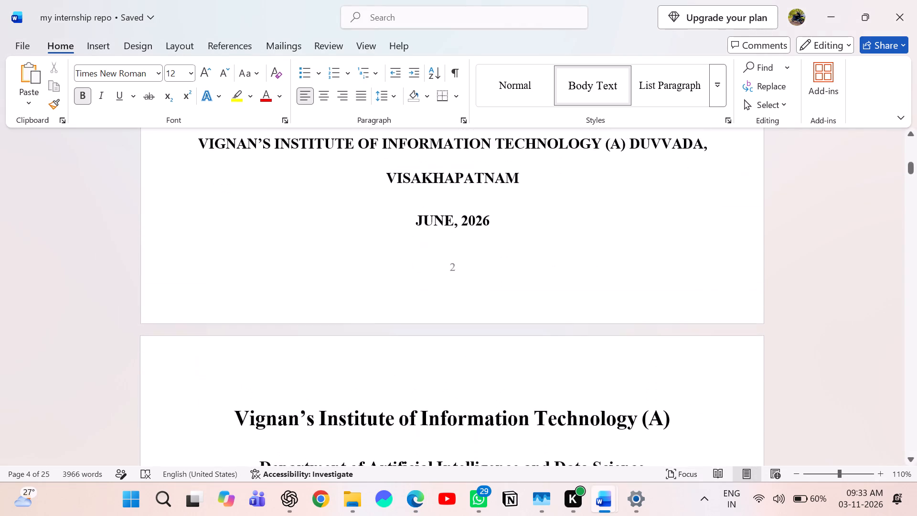
pyautogui.scroll(4, 508, 250)
pyautogui.scroll(-4, 508, 250)
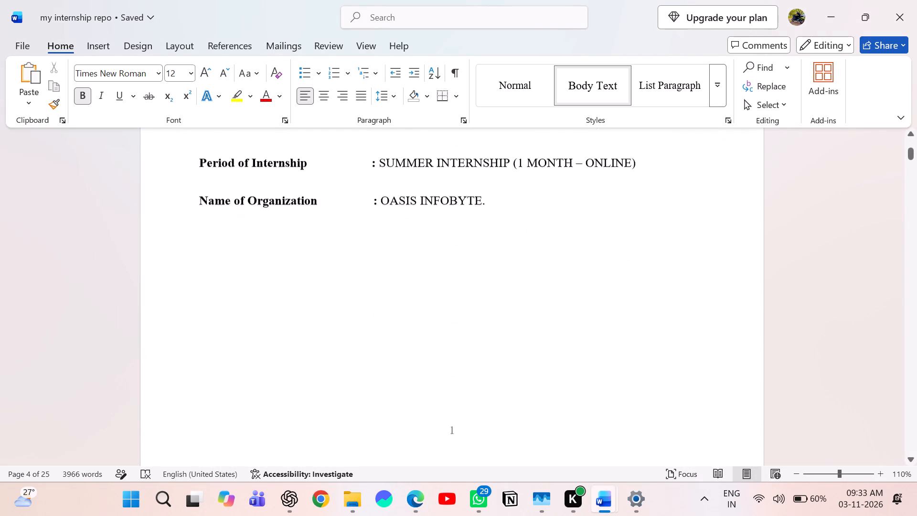
pyautogui.scroll(-7, 508, 250)
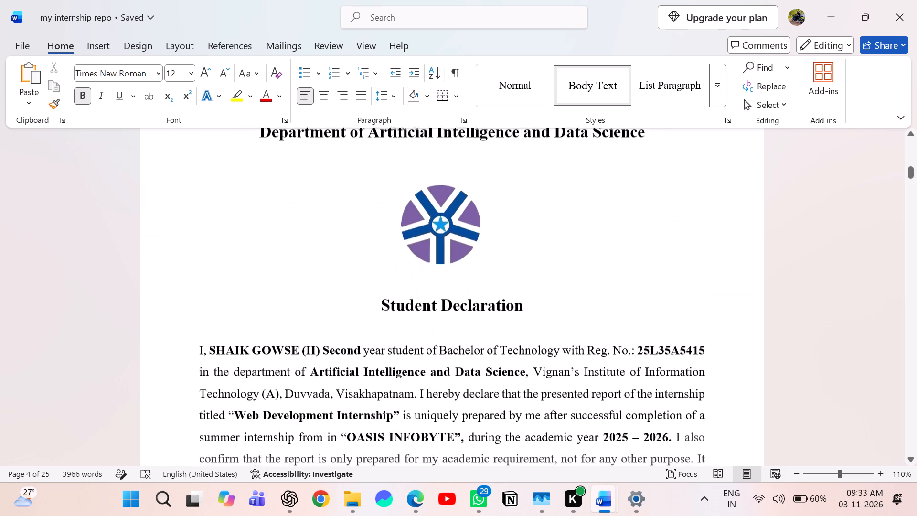
pyautogui.scroll(-7, 508, 250)
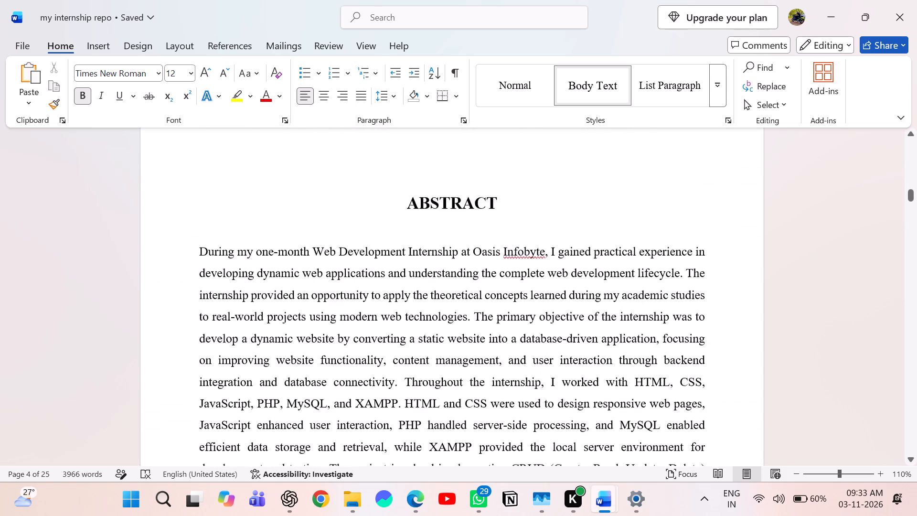
pyautogui.scroll(-1, 508, 250)
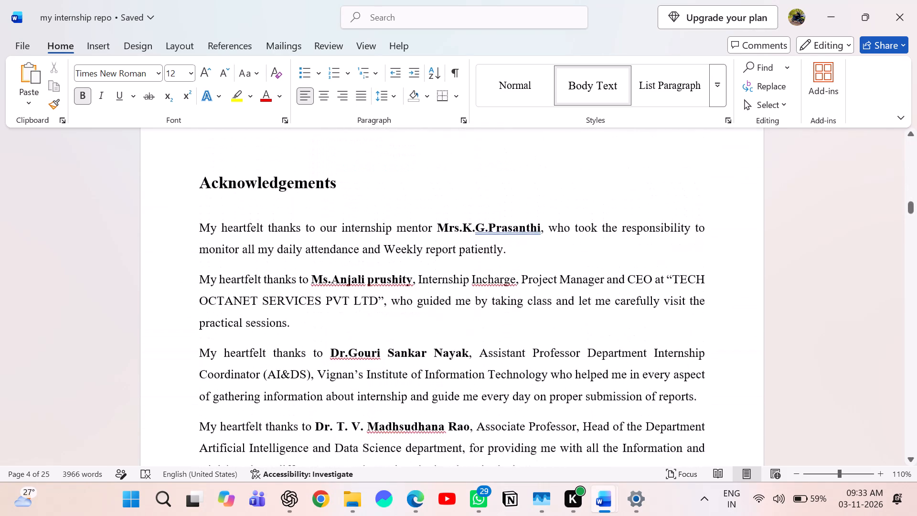
pyautogui.scroll(-1, 508, 250)
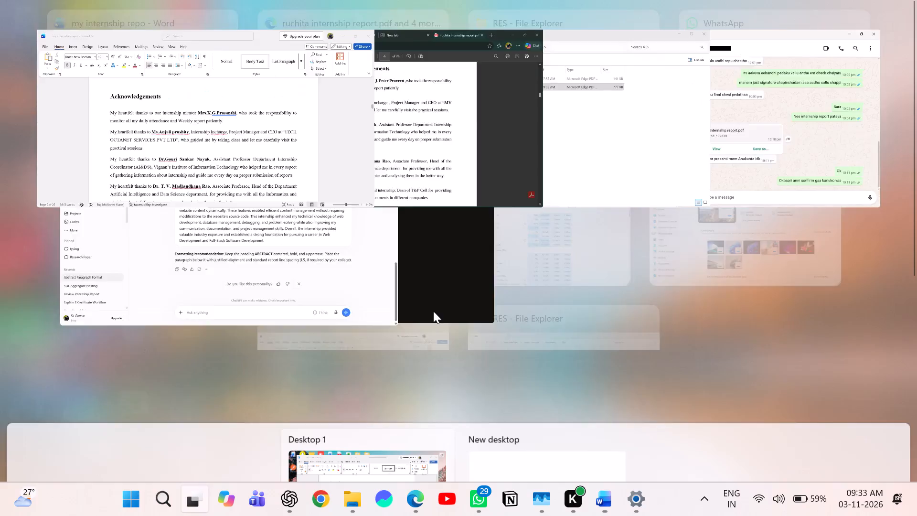
# Return to the classmate's report PDF in Edge and read from the Acknowledgements through Chapter 1: Executive Summary.
pyautogui.click(403, 113)
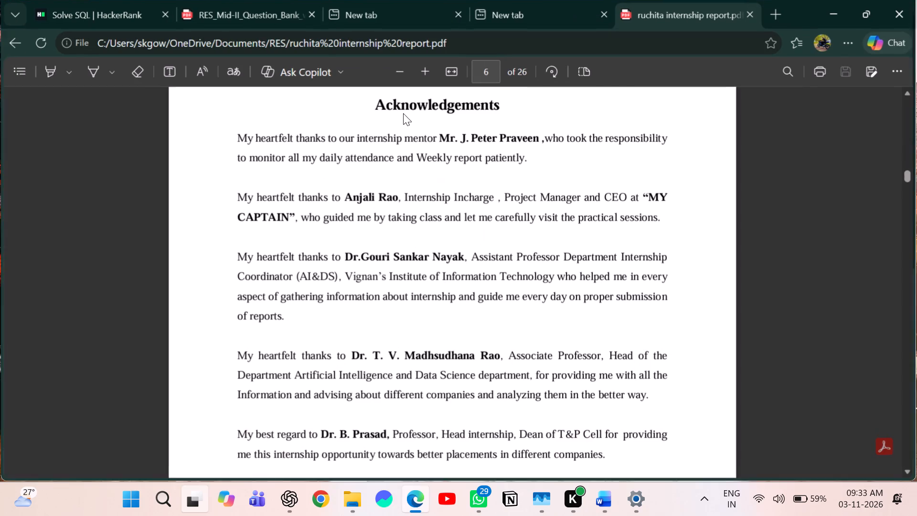
pyautogui.scroll(-2, 439, 222)
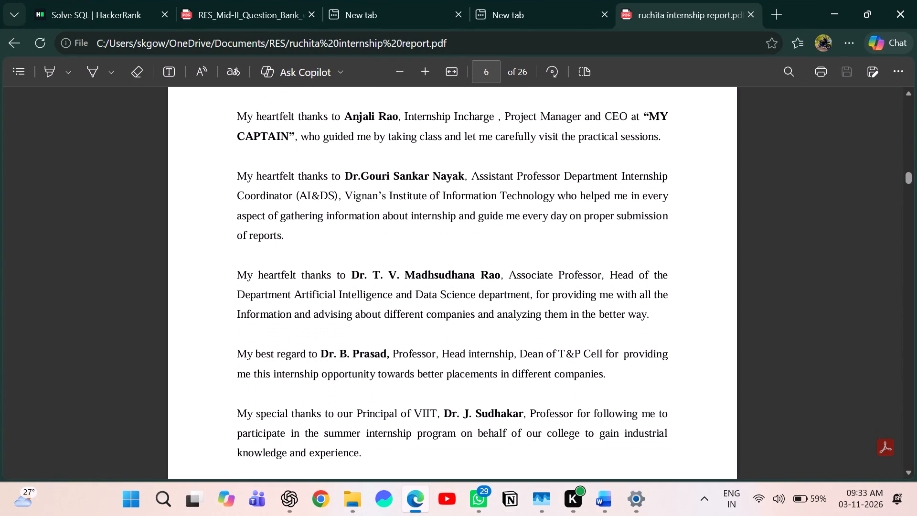
pyautogui.scroll(-2, 439, 222)
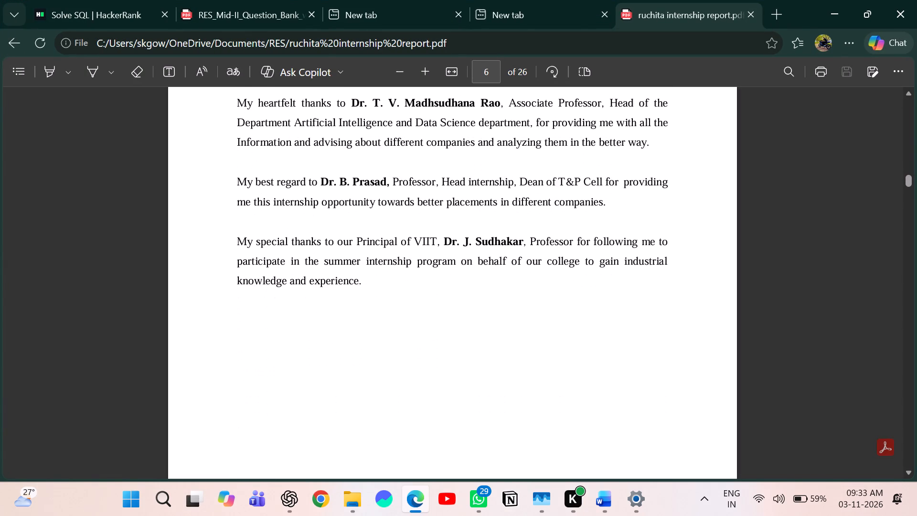
pyautogui.scroll(-7, 439, 222)
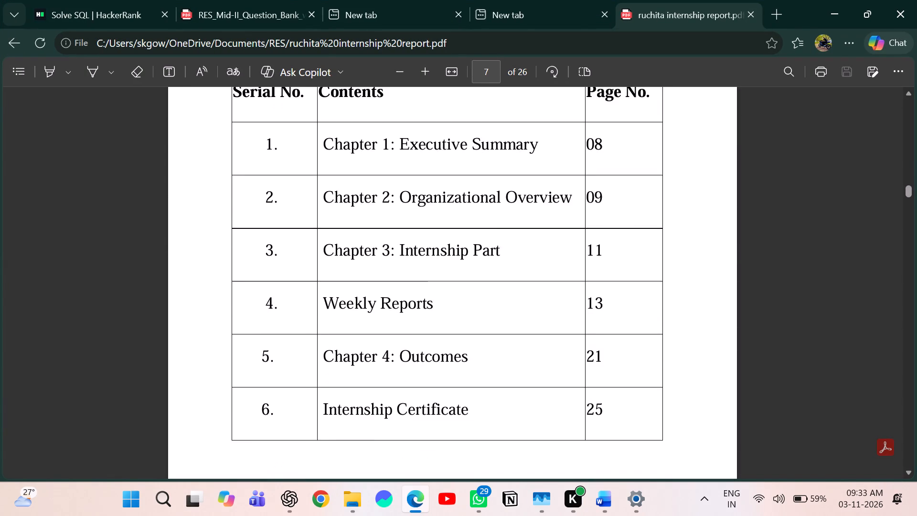
pyautogui.scroll(-9, 439, 222)
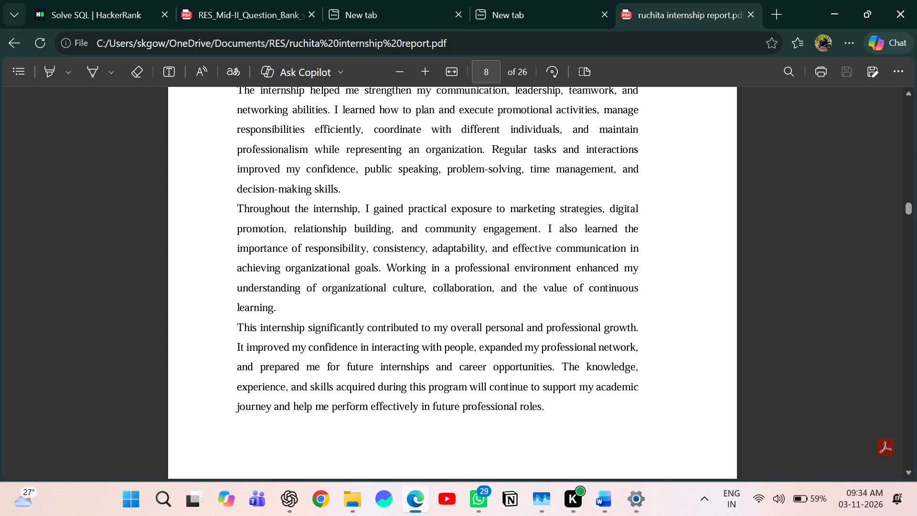
pyautogui.scroll(-1, 439, 222)
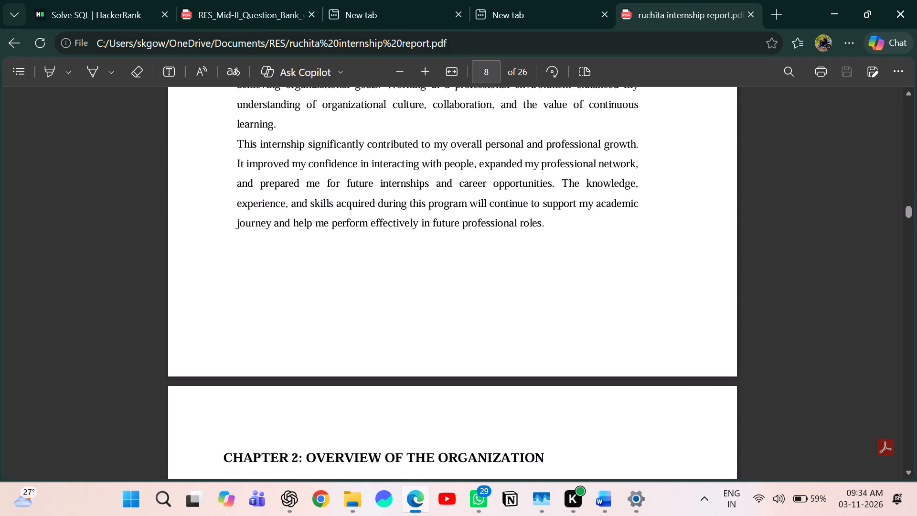
pyautogui.scroll(-1, 439, 222)
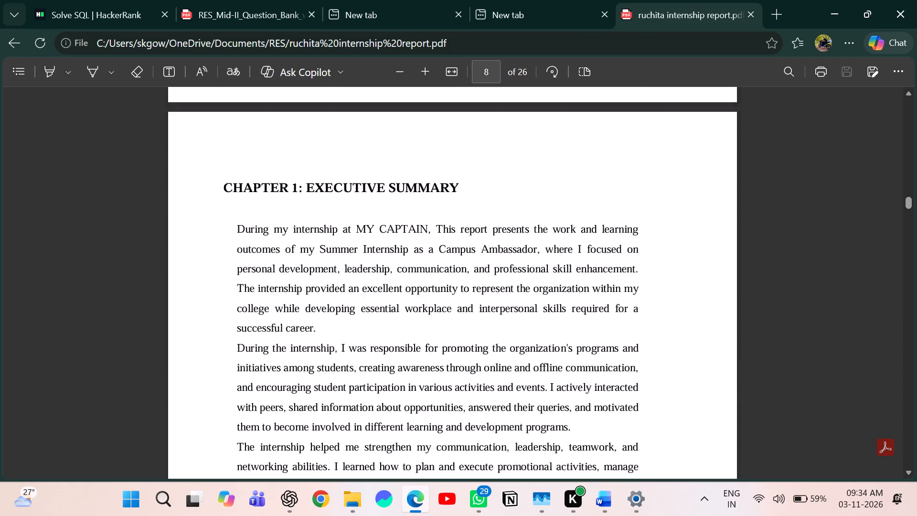
pyautogui.scroll(-1, 439, 222)
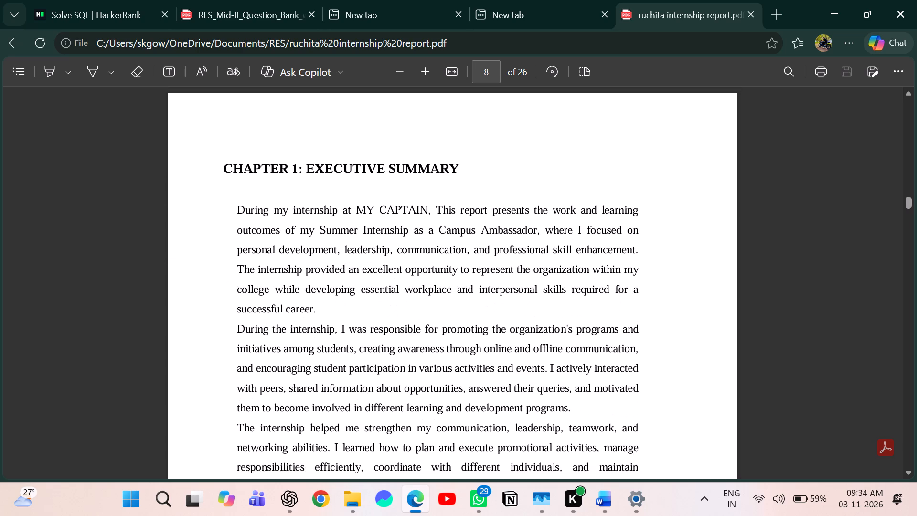
pyautogui.scroll(-5, 439, 222)
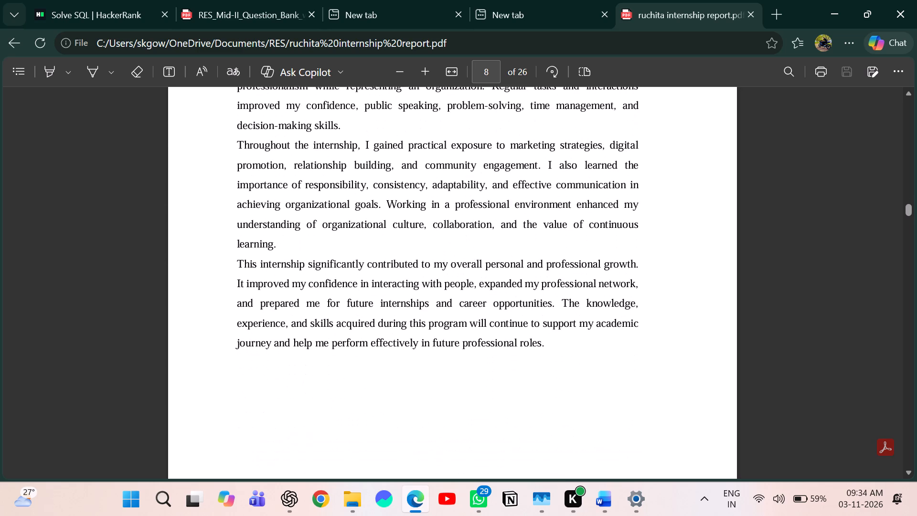
# Read Chapter 2 of the PDF, from the organization's vision, mission and values through section 2.7 on future plans.
pyautogui.scroll(-6, 439, 222)
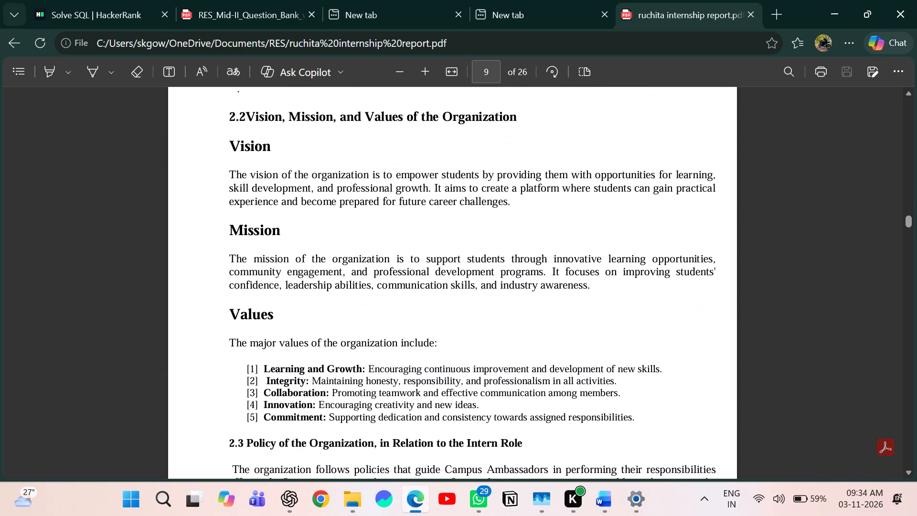
pyautogui.scroll(-3, 439, 222)
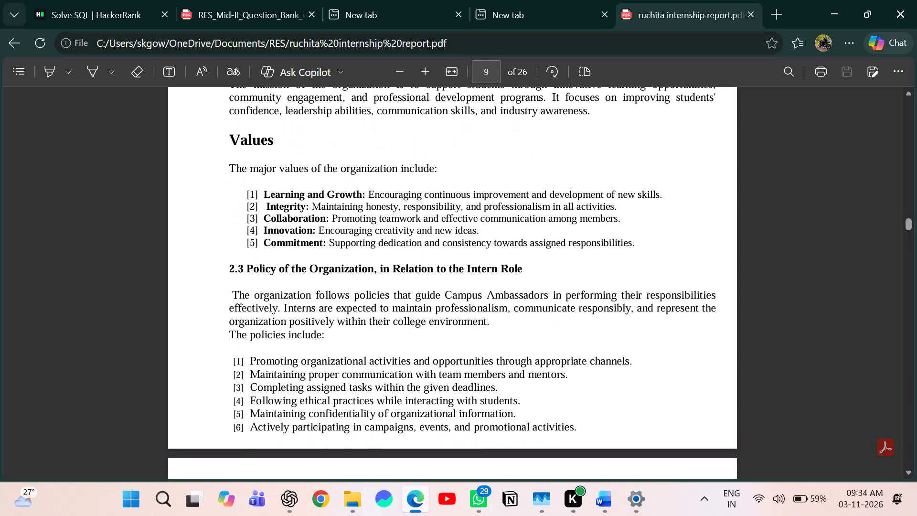
pyautogui.scroll(-6, 439, 222)
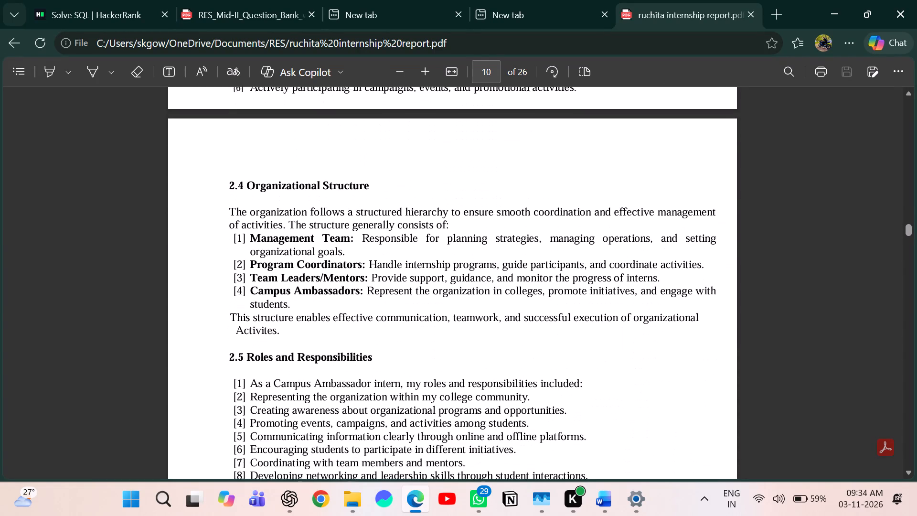
pyautogui.scroll(-2, 439, 222)
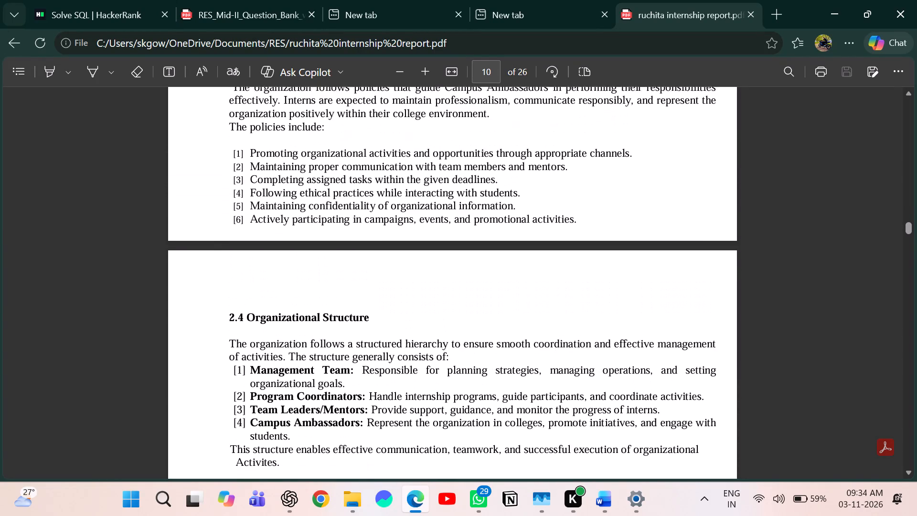
pyautogui.scroll(-3, 439, 222)
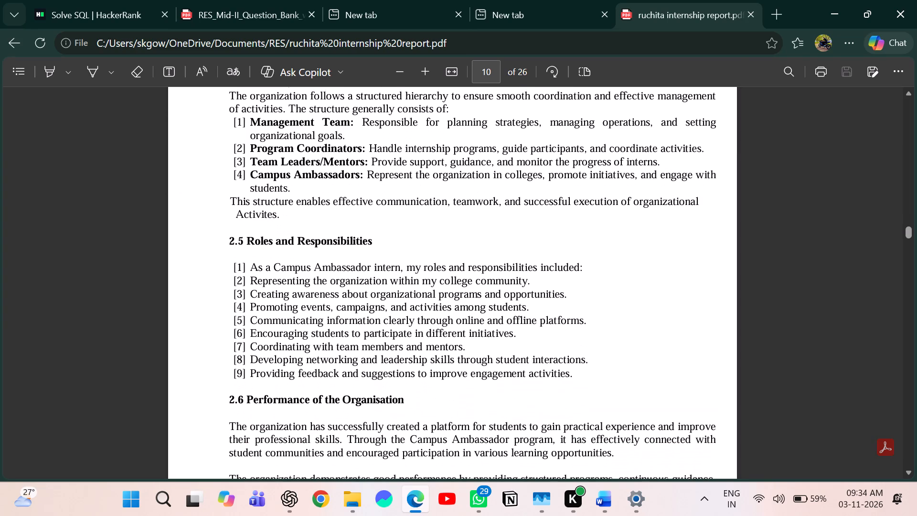
pyautogui.scroll(-2, 439, 222)
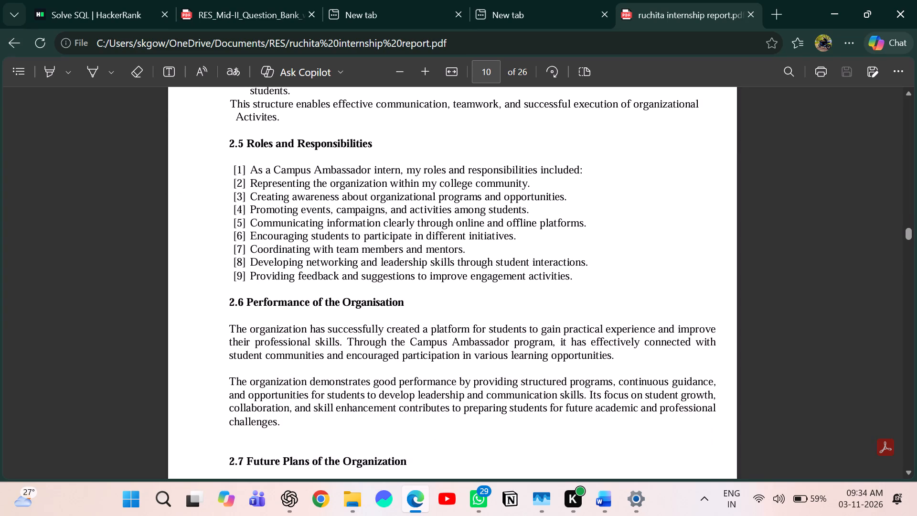
pyautogui.scroll(-4, 390, 254)
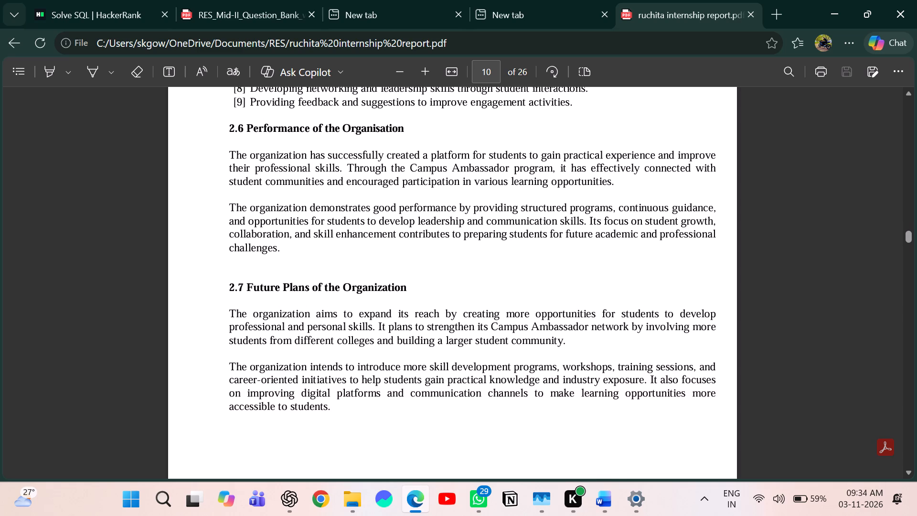
# Read Chapter 3: Internship Part of the classmate's report PDF, from the weekly schedule through section 3.5 on learning outcomes.
pyautogui.scroll(-6, 390, 254)
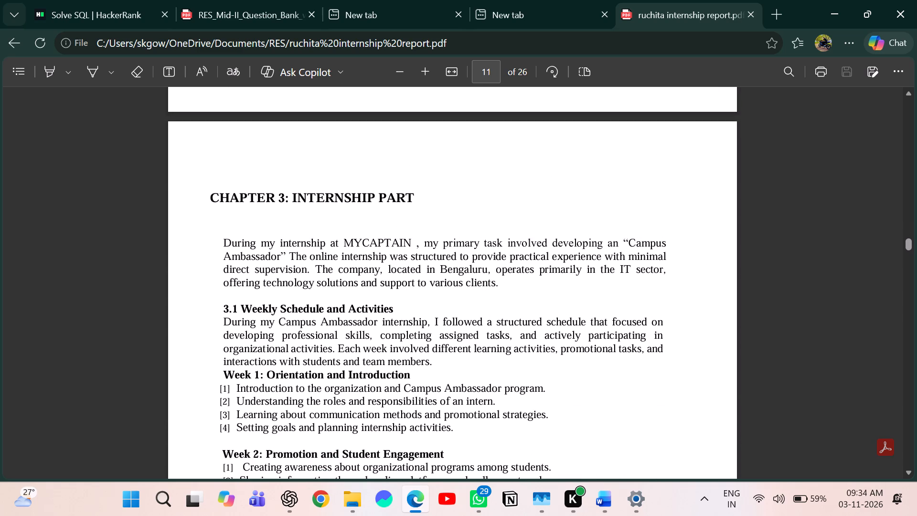
pyautogui.scroll(-4, 390, 254)
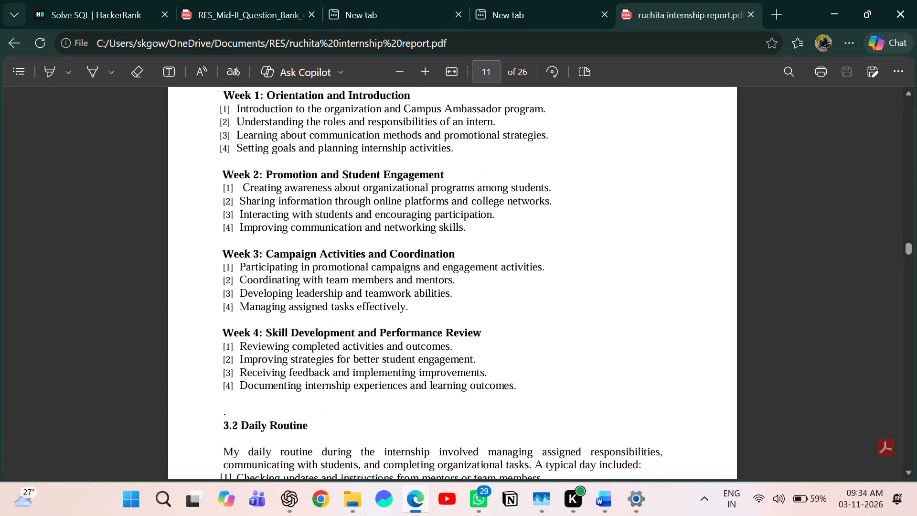
pyautogui.scroll(-4, 390, 254)
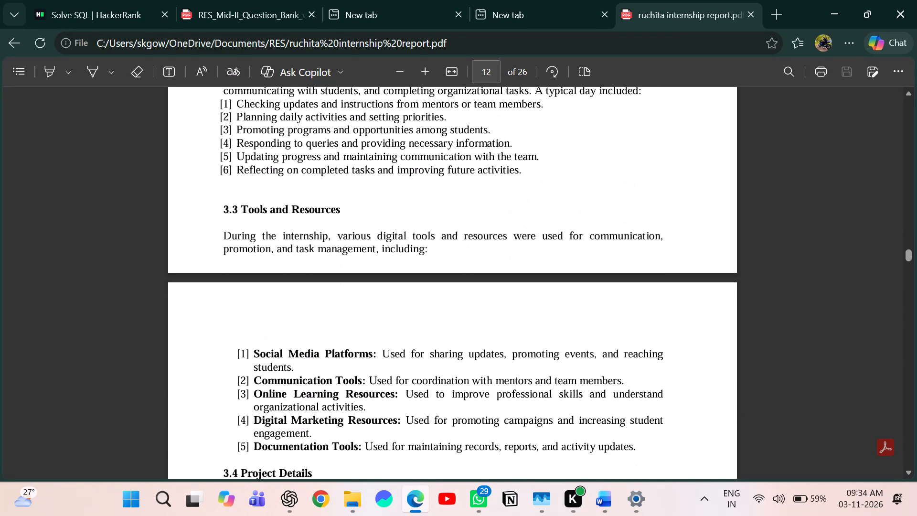
pyautogui.scroll(-6, 390, 254)
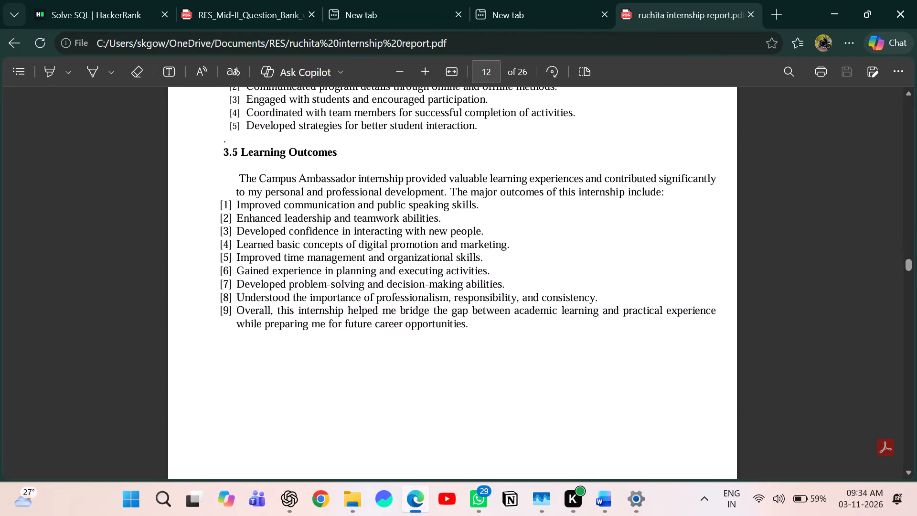
# Examine the daily activity table from Day-1 to Day-6 and the start of the Week 1 report in the PDF.
pyautogui.scroll(-2, 390, 254)
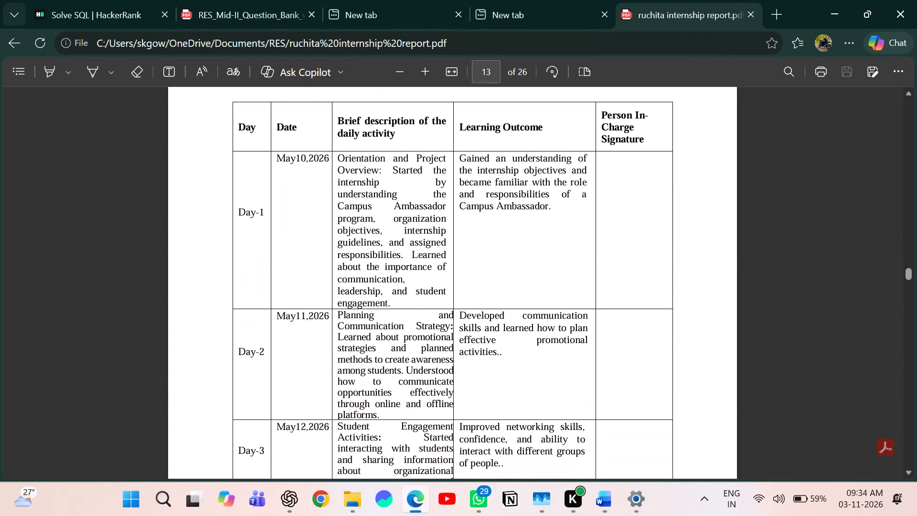
pyautogui.click(390, 254)
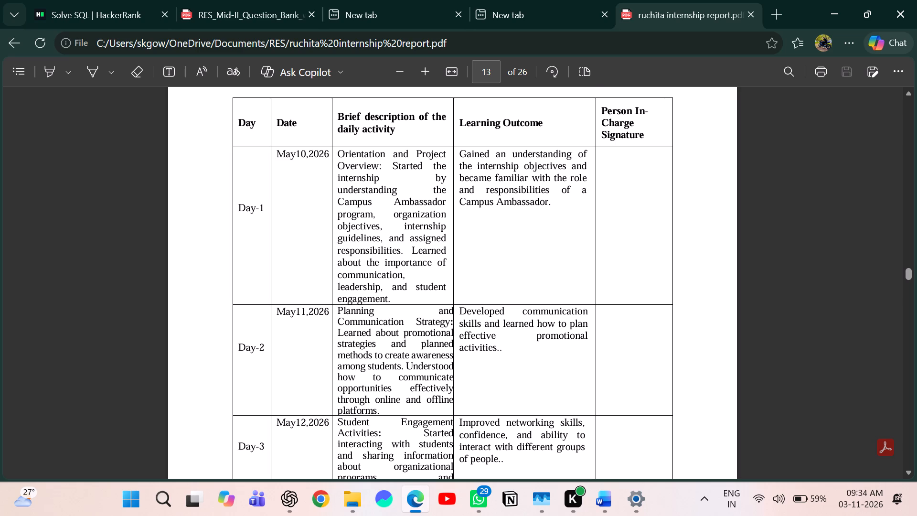
pyautogui.scroll(-4, 312, 225)
pyautogui.scroll(1, 312, 225)
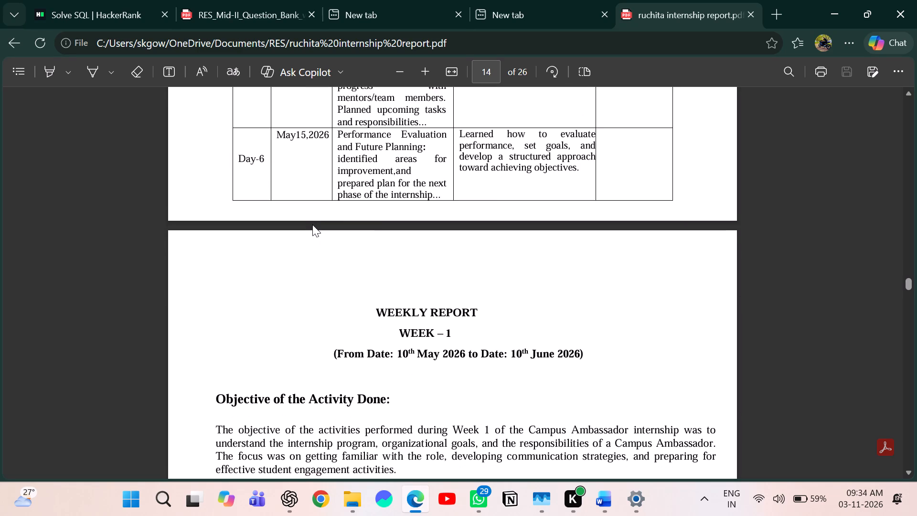
pyautogui.scroll(3, 312, 225)
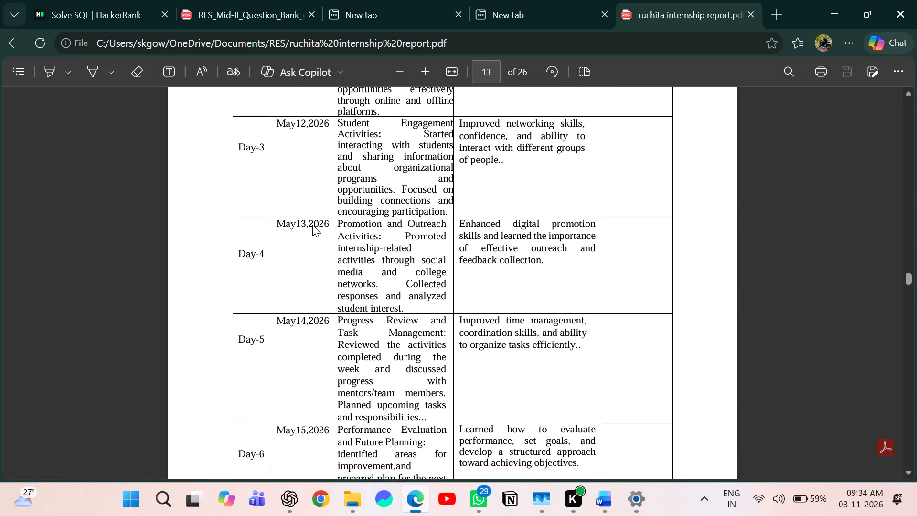
pyautogui.scroll(3, 312, 225)
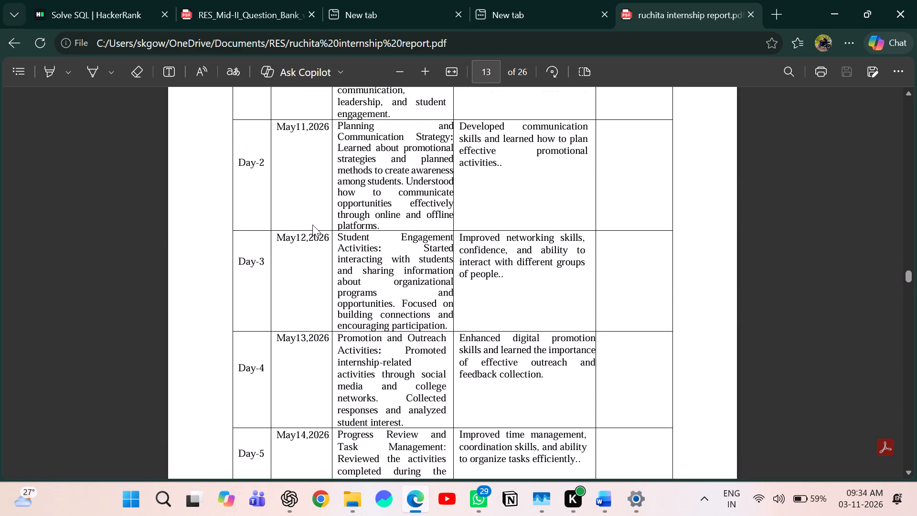
pyautogui.scroll(1, 312, 225)
# Search the web for "pdf to word converter" in a new tab and open the iLovePDF PDF to Word converter.
pyautogui.click(774, 12)
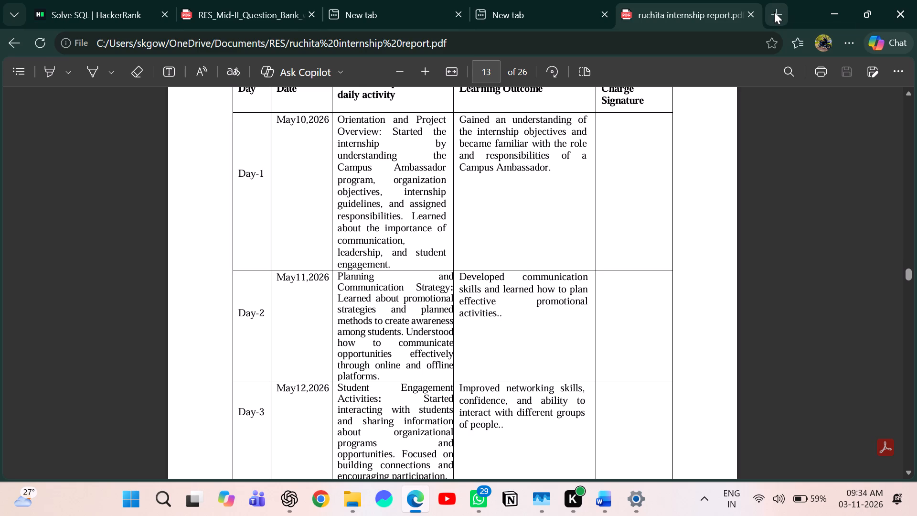
pyautogui.click(745, 42)
pyautogui.write('wo')
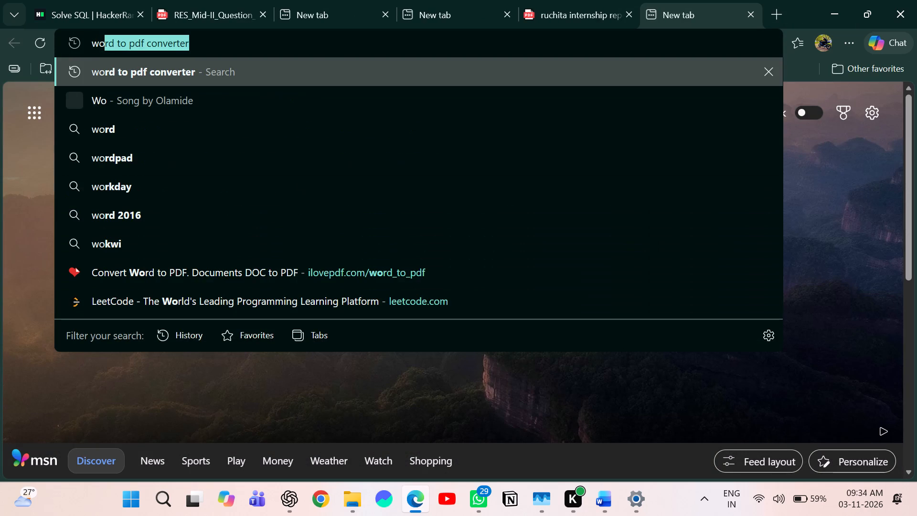
pyautogui.hotkey('ctrl', 'BackSpace')
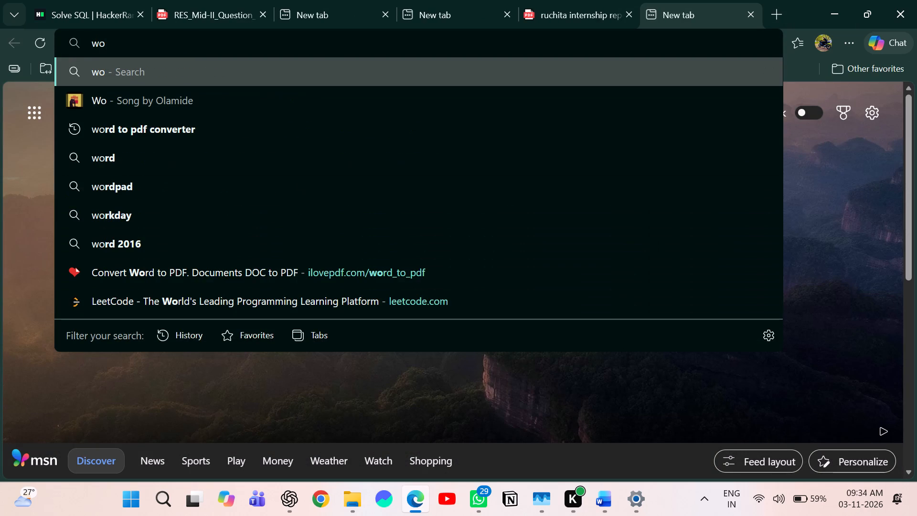
pyautogui.hotkey('ctrl', 'BackSpace')
pyautogui.write('pdf to word')
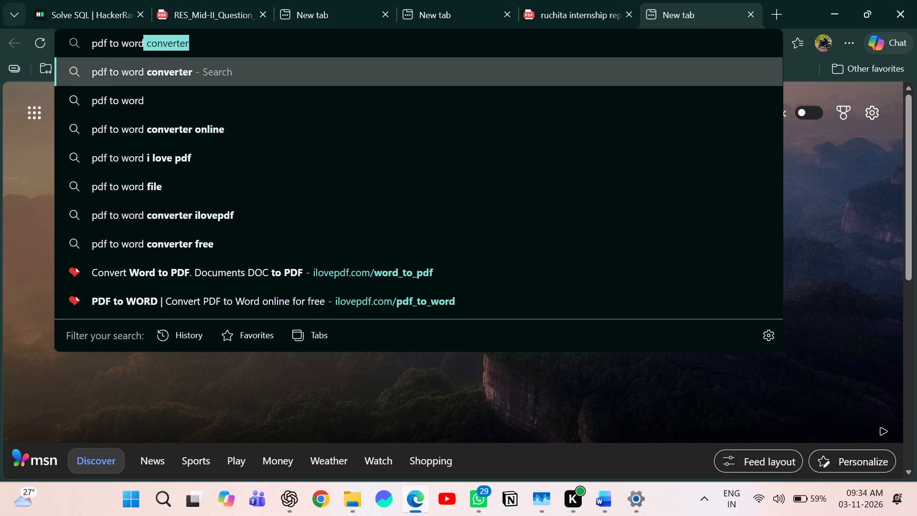
pyautogui.press('Right')
pyautogui.press('Return')
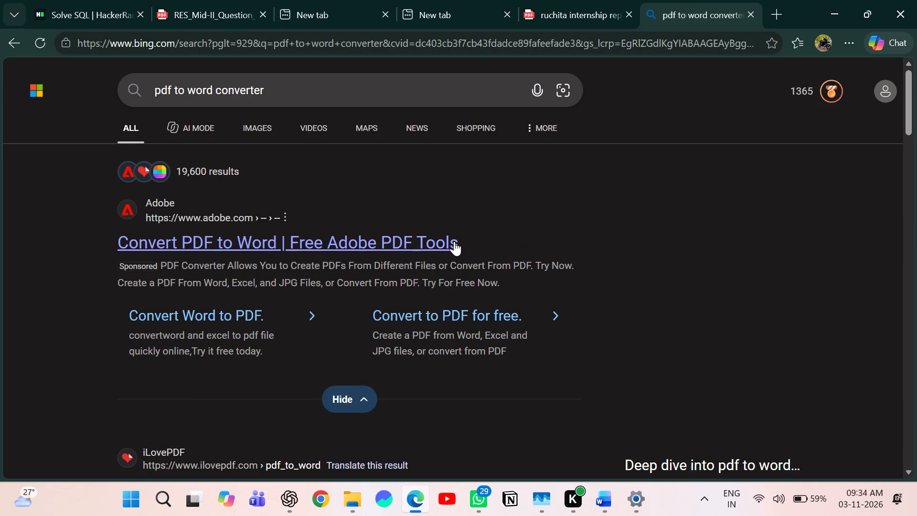
pyautogui.scroll(-1, 451, 238)
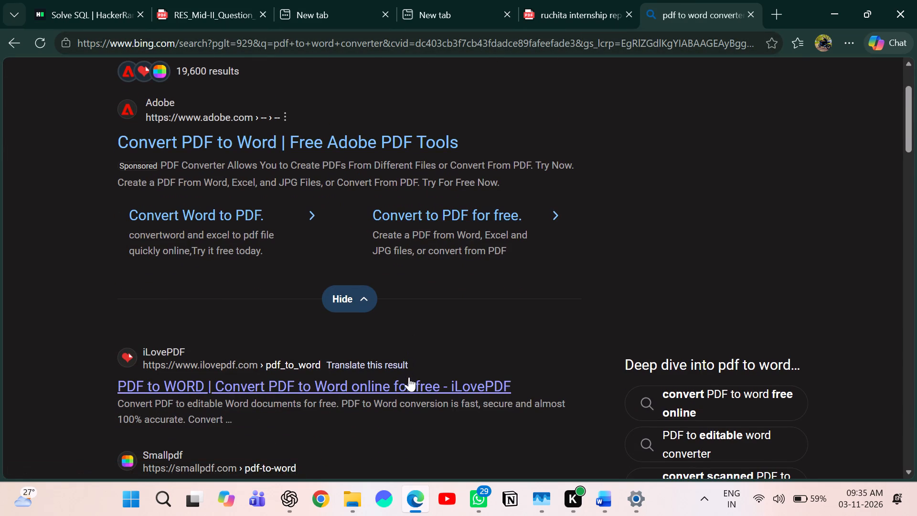
pyautogui.click(409, 377)
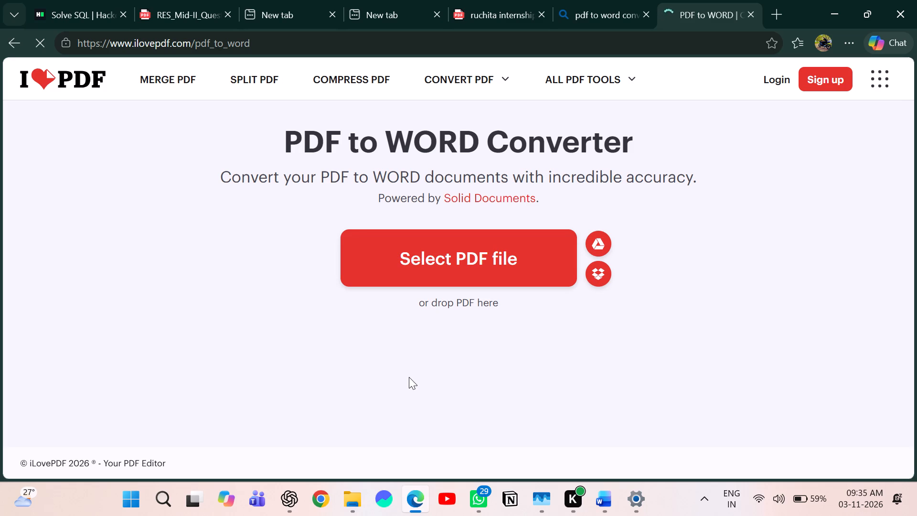
# Upload the classmate's internship report PDF from the RES folder in Documents and convert it to Word with No OCR.
pyautogui.click(537, 255)
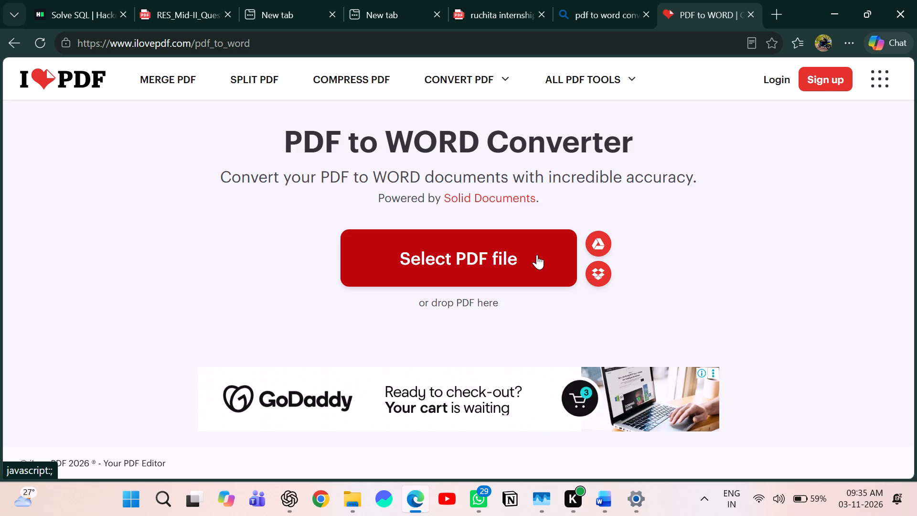
pyautogui.click(537, 255)
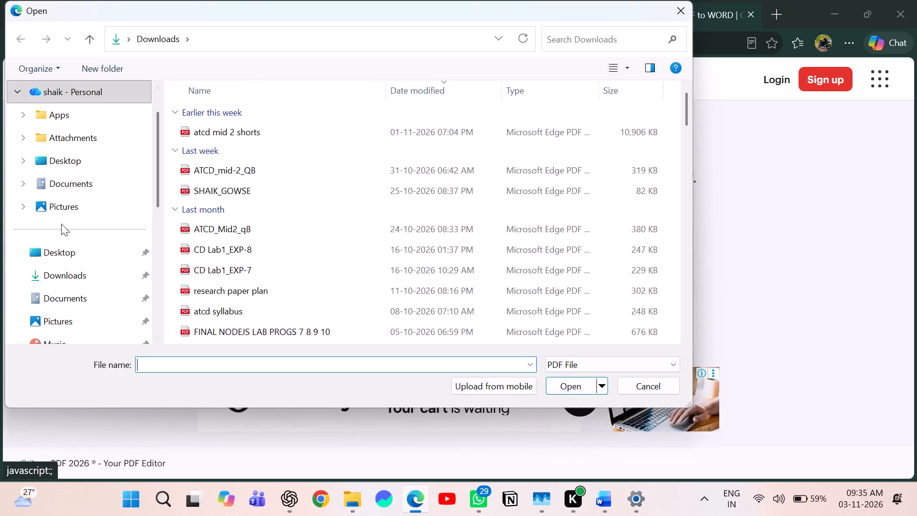
pyautogui.click(90, 183)
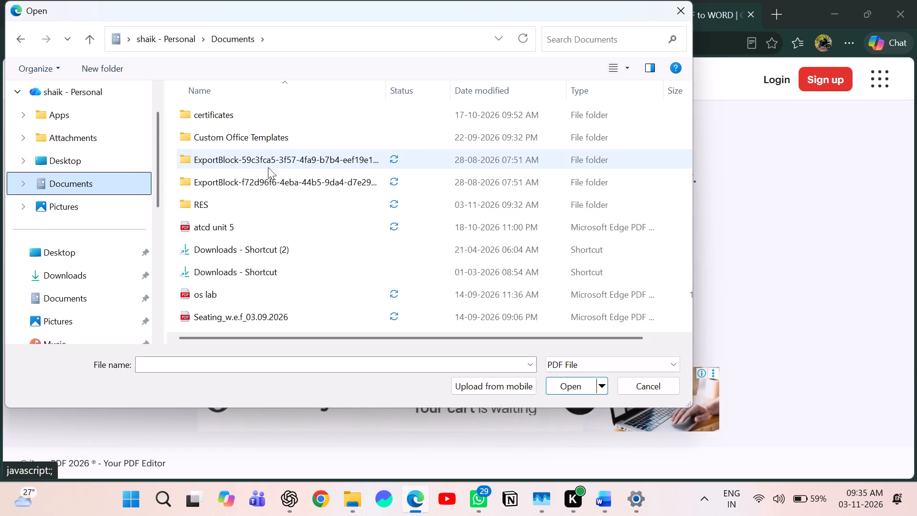
pyautogui.doubleClick(275, 199)
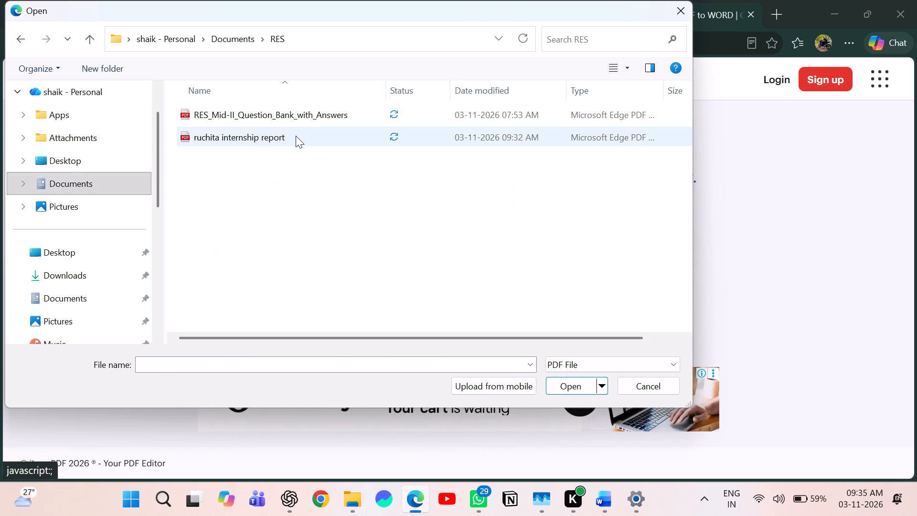
pyautogui.click(296, 136)
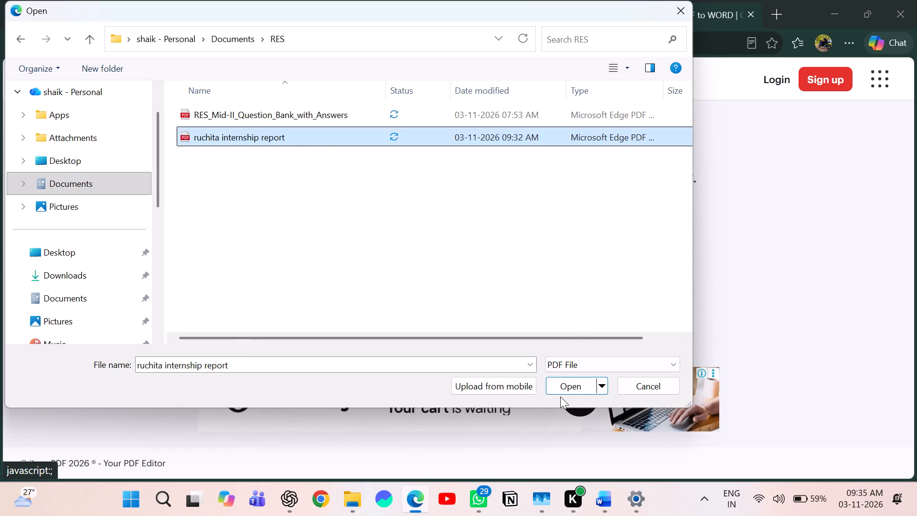
pyautogui.click(570, 389)
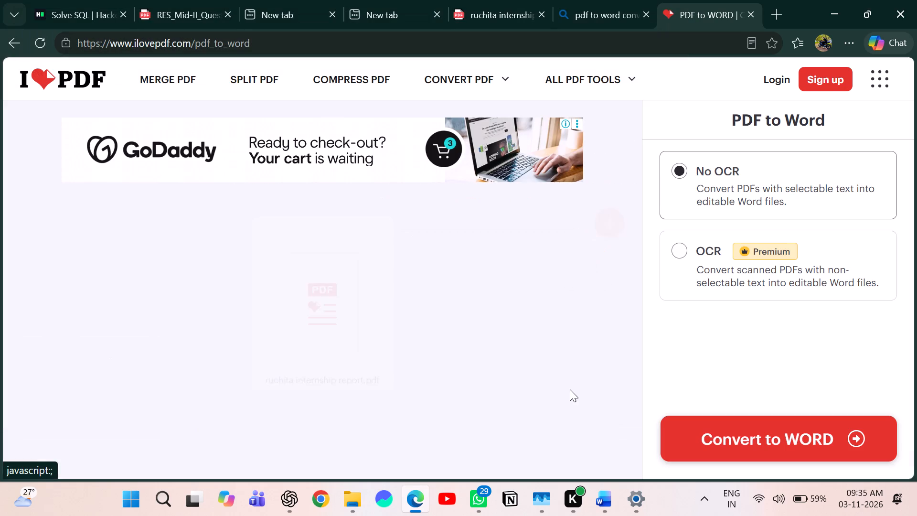
pyautogui.click(767, 430)
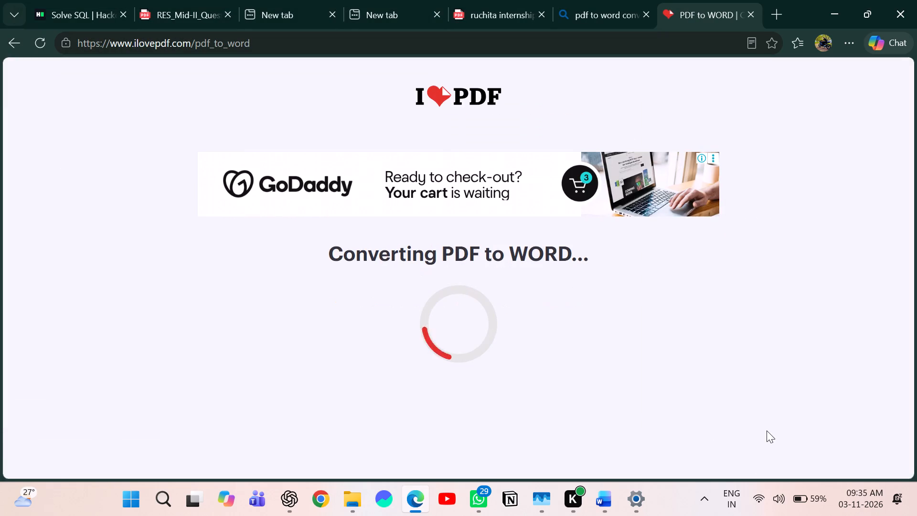
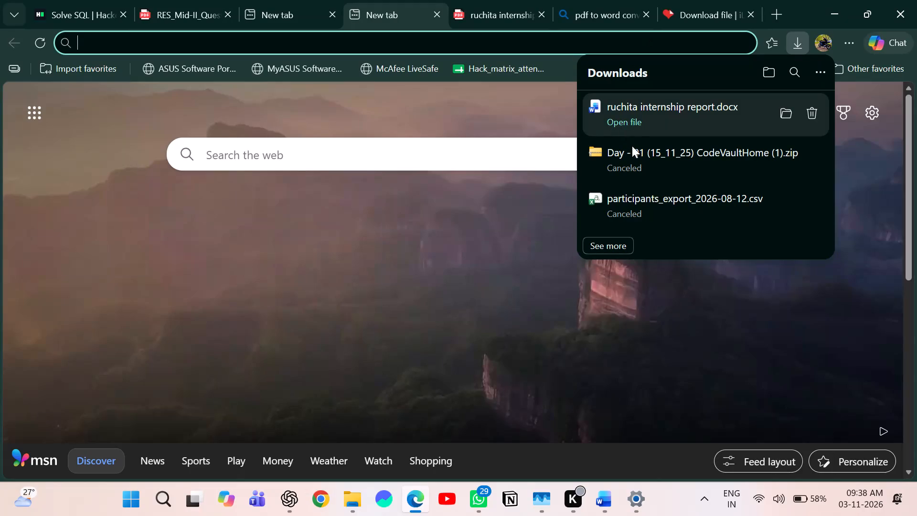
# Open the downloaded Word version of the classmate's internship report and enable editing.
pyautogui.click(625, 121)
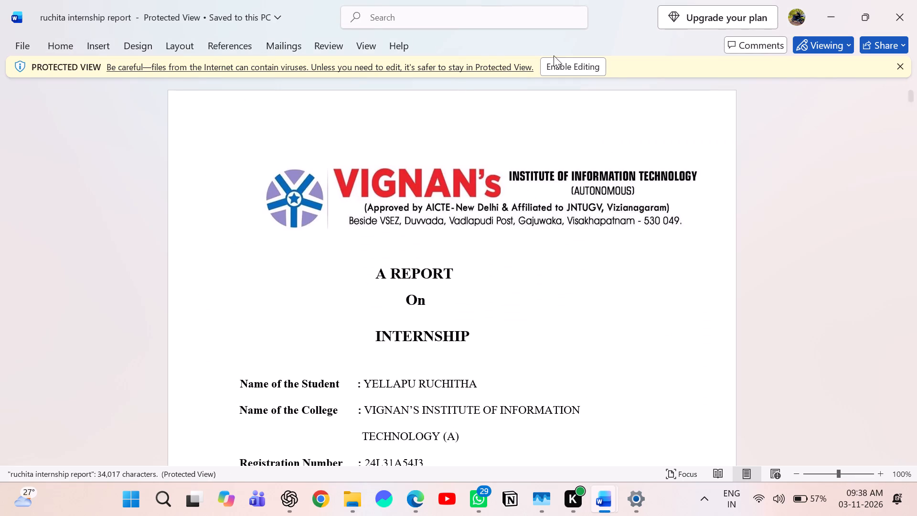
pyautogui.click(559, 63)
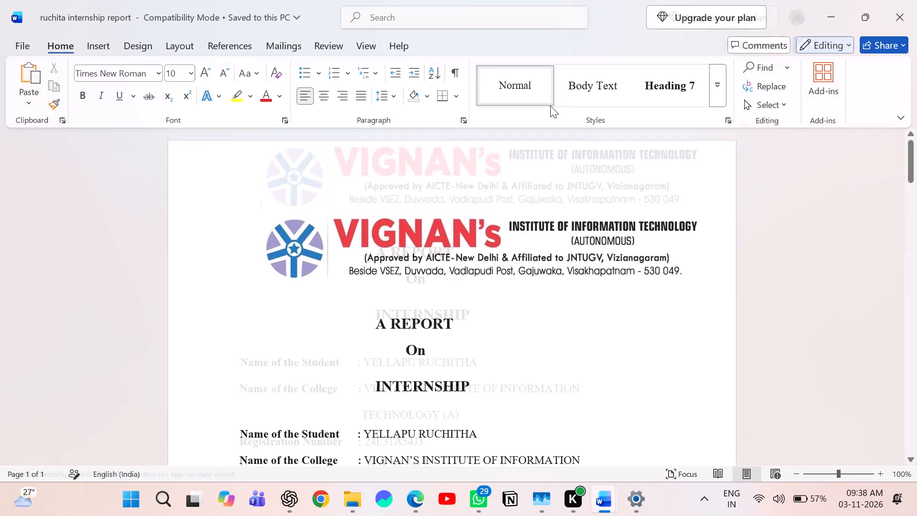
# Look through the converted report from the cover page to the activity log for Week-1.
pyautogui.scroll(-8, 488, 202)
pyautogui.scroll(1, 488, 202)
pyautogui.scroll(-5, 488, 202)
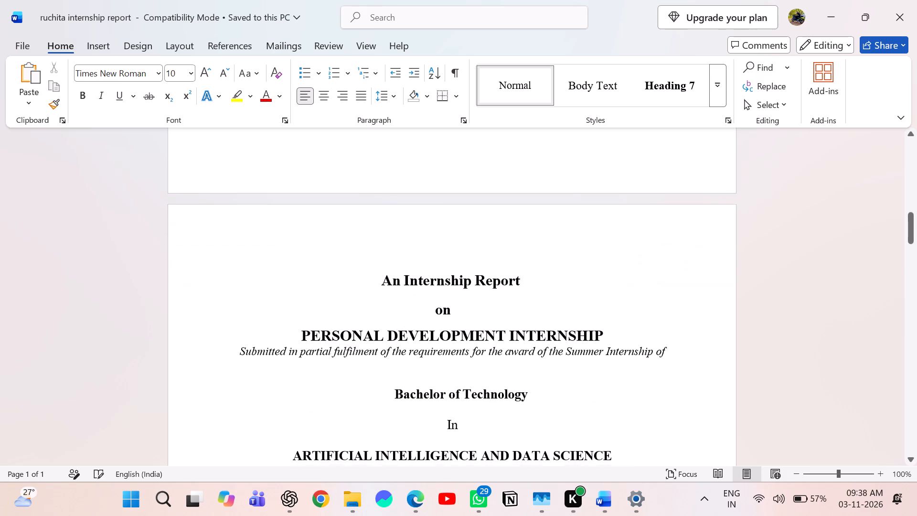
pyautogui.scroll(-8, 488, 202)
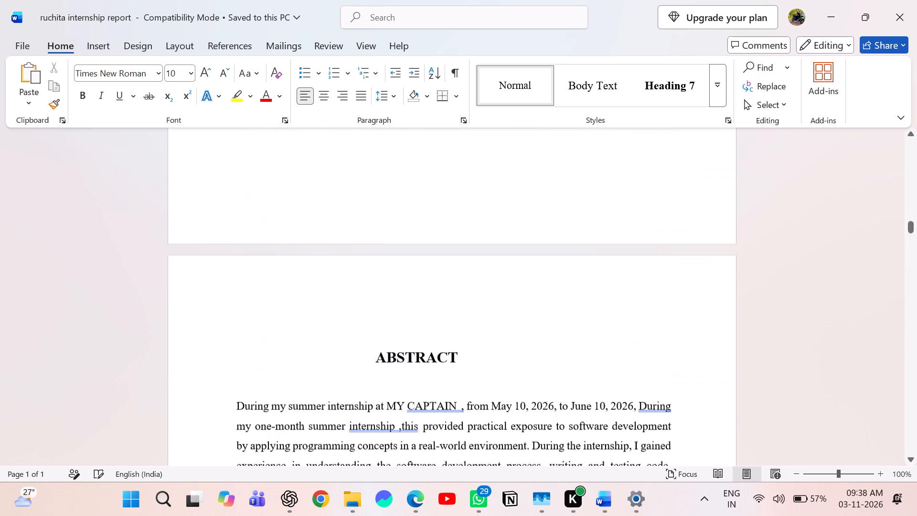
pyautogui.scroll(-8, 488, 202)
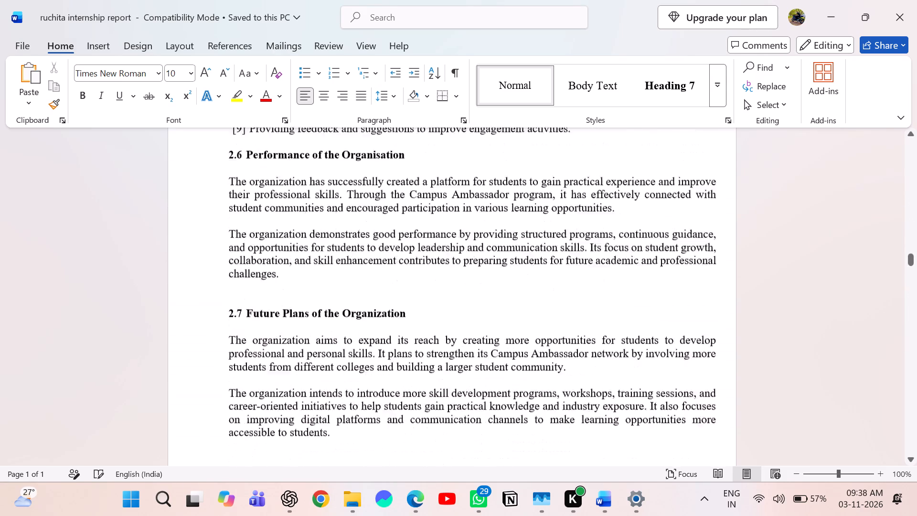
pyautogui.scroll(-5, 488, 202)
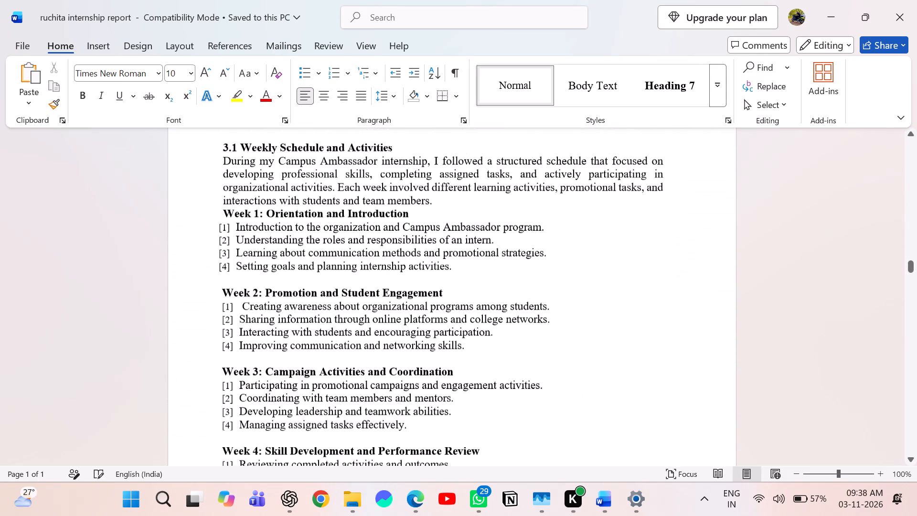
pyautogui.scroll(-5, 488, 202)
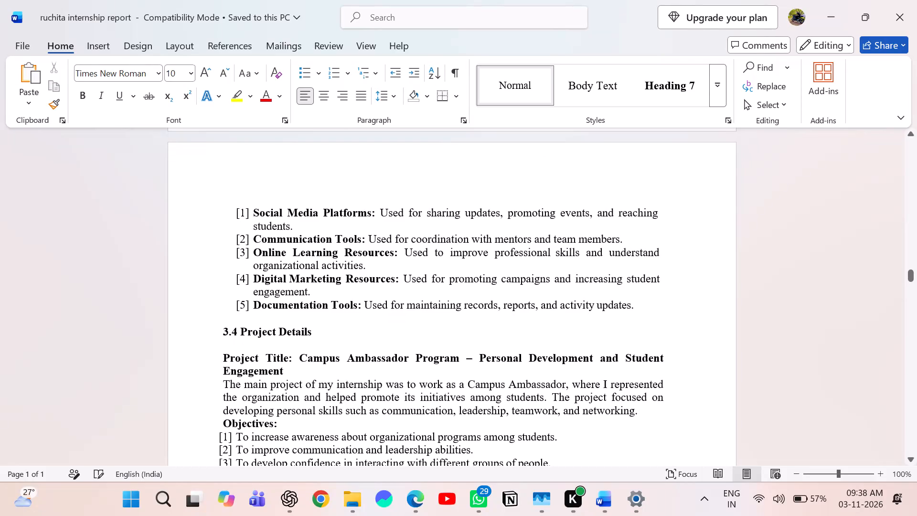
pyautogui.scroll(-6, 415, 329)
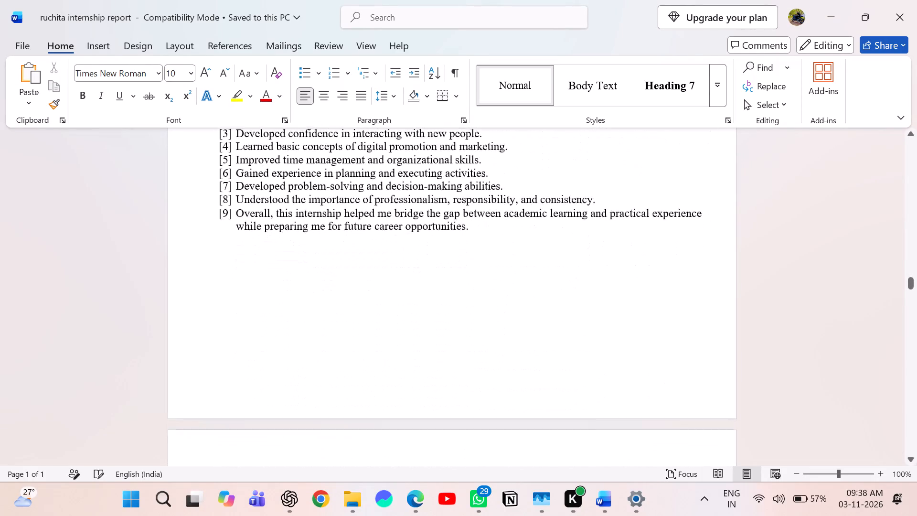
pyautogui.scroll(-2, 415, 329)
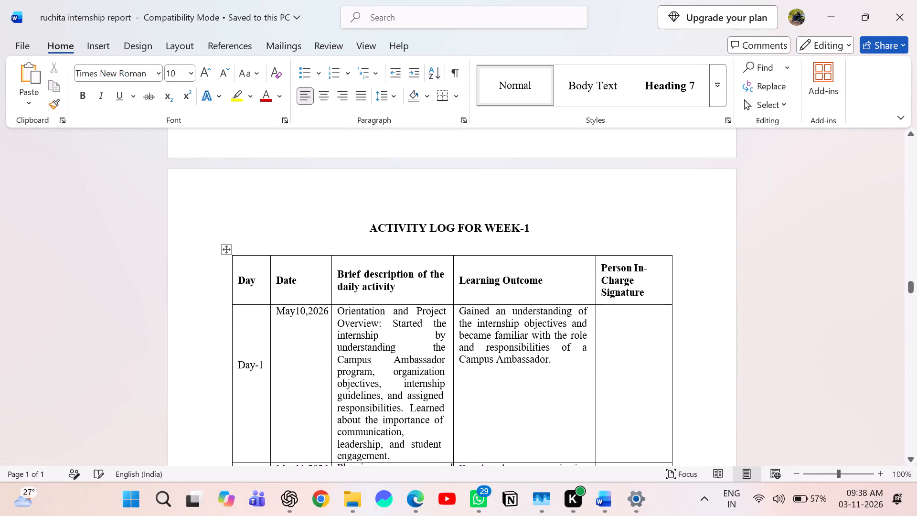
# Select the entire Week-1 activity log table, from the header row through Day-6, and copy it.
pyautogui.click(229, 244)
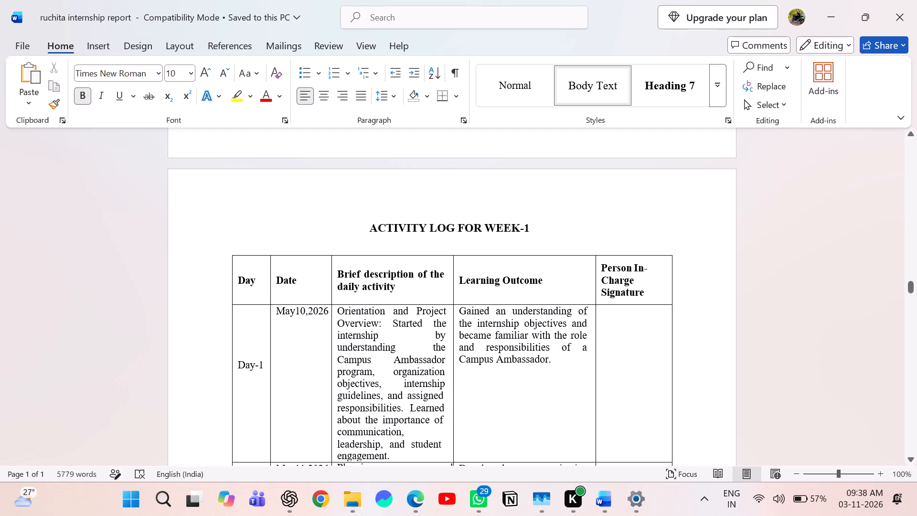
pyautogui.click(232, 248)
pyautogui.moveTo(232, 248); pyautogui.dragTo(293, 315)
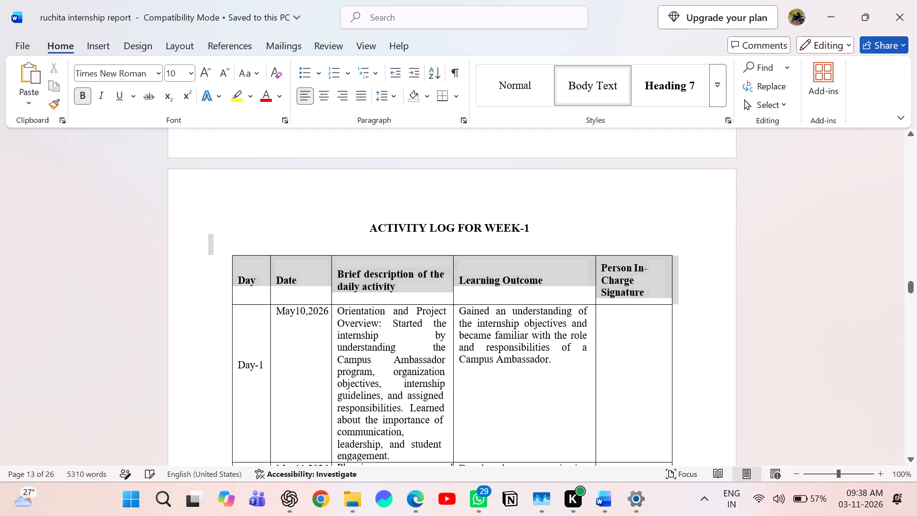
pyautogui.moveTo(293, 315); pyautogui.dragTo(465, 373)
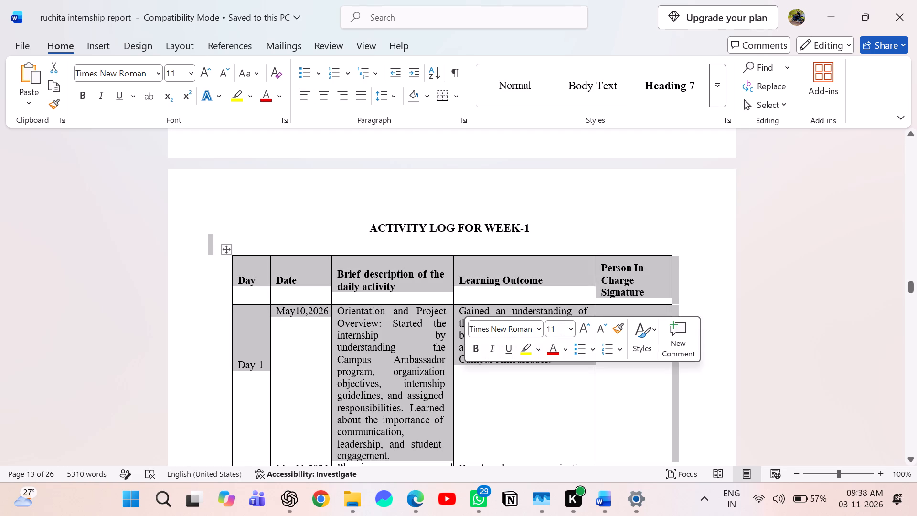
pyautogui.scroll(-6, 517, 385)
pyautogui.hscroll(1, 517, 385)
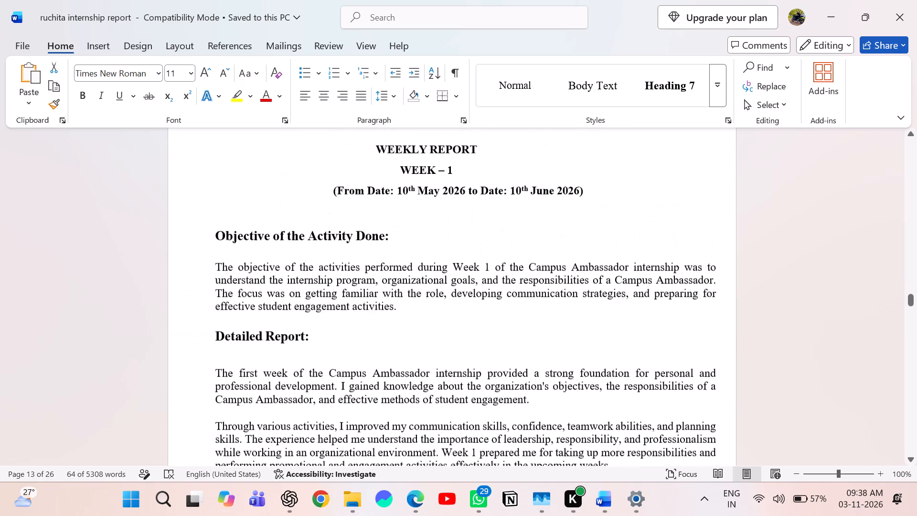
pyautogui.hscroll(2, 517, 385)
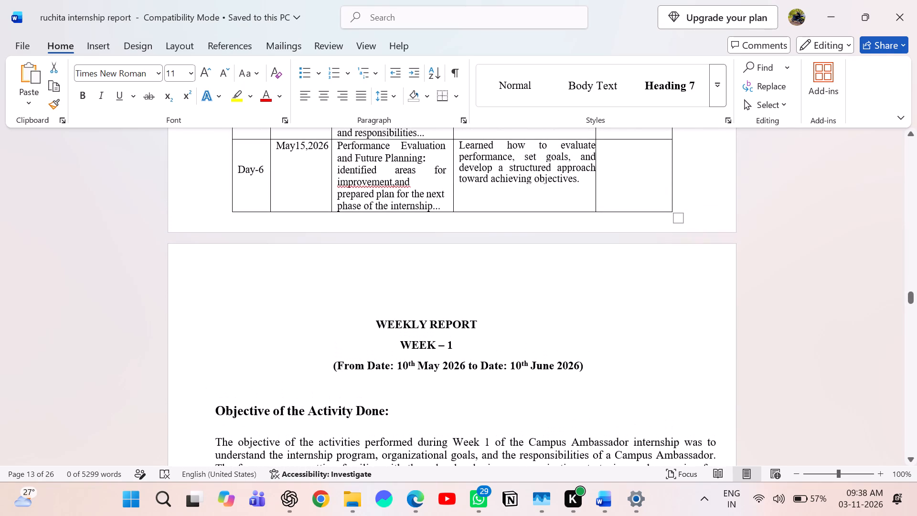
pyautogui.keyDown('shift'); pyautogui.click(684, 212); pyautogui.keyUp('shift')
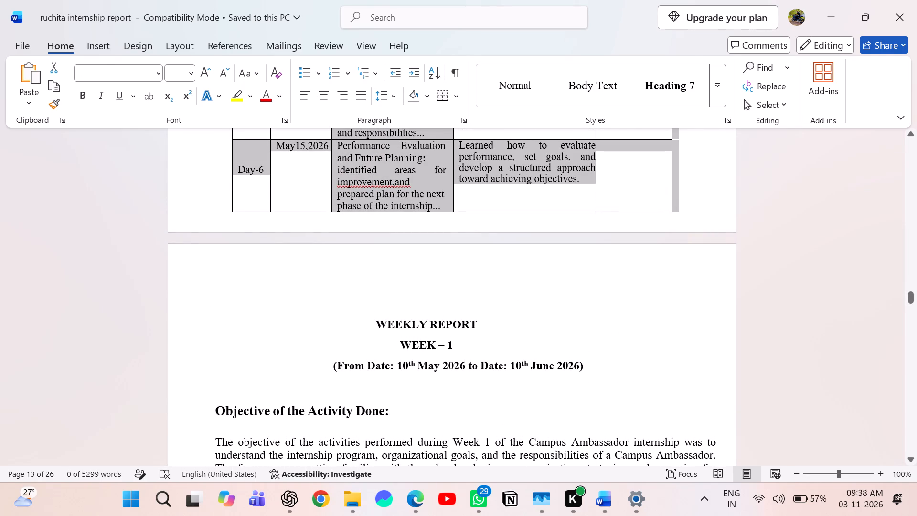
pyautogui.click(676, 214)
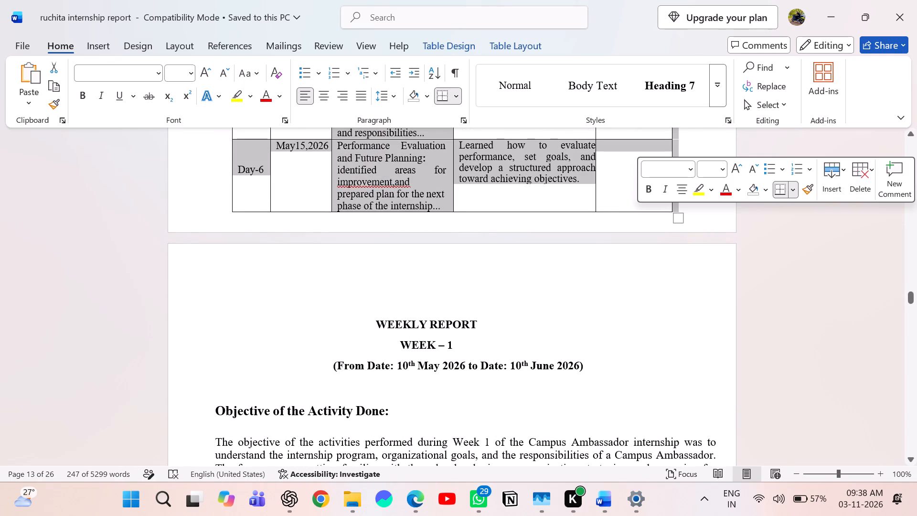
pyautogui.rightClick(676, 214)
pyautogui.click(728, 205)
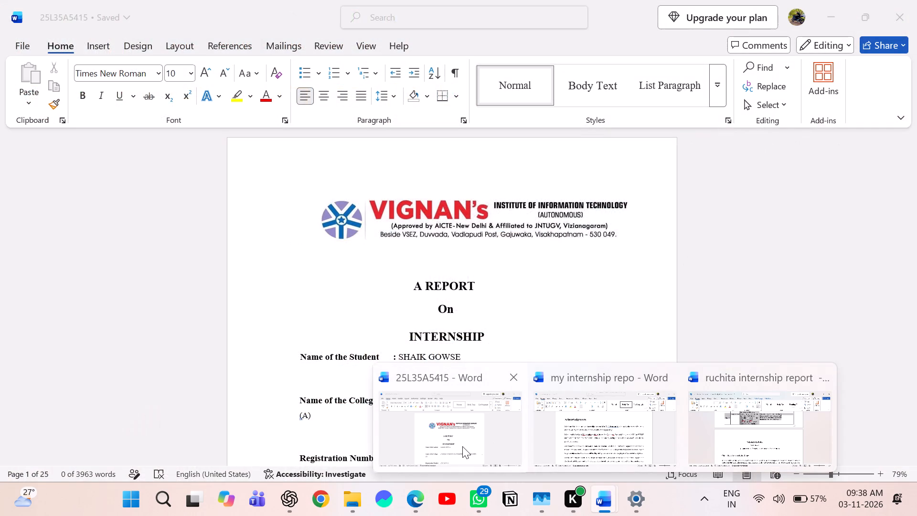
# Switch to the "my internship repo" document and look through it from the Acknowledgements to the last page, checking the weekly reports.
pyautogui.click(574, 449)
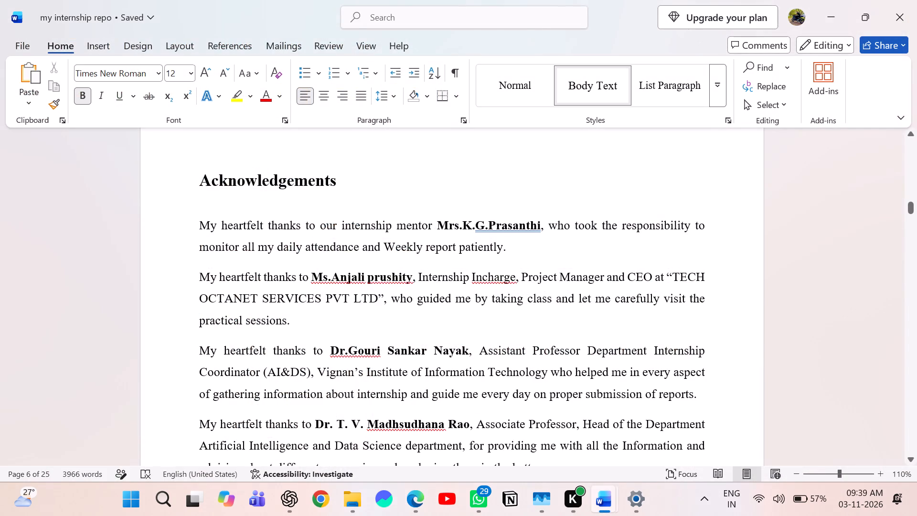
pyautogui.scroll(-18, 490, 290)
pyautogui.scroll(-9, 490, 290)
pyautogui.scroll(1, 490, 290)
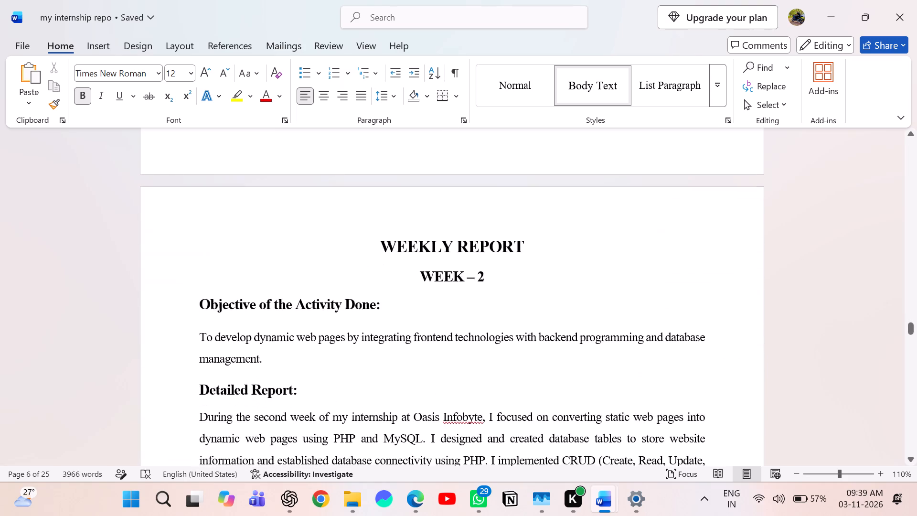
pyautogui.scroll(6, 490, 290)
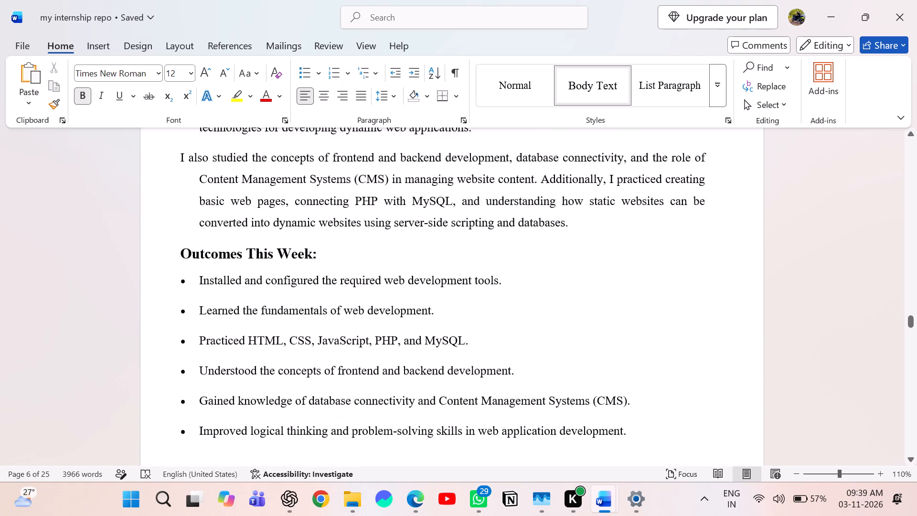
pyautogui.scroll(2, 490, 290)
pyautogui.scroll(-7, 490, 290)
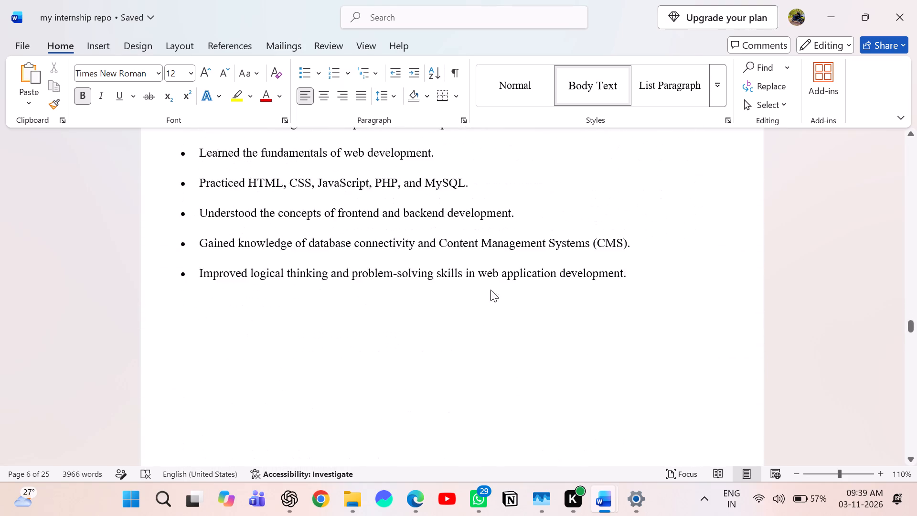
pyautogui.scroll(-11, 490, 290)
# Review the report backwards from the last page through the Conclusion and skills sections to the Week 4 and Week 3 reports.
pyautogui.scroll(1, 490, 290)
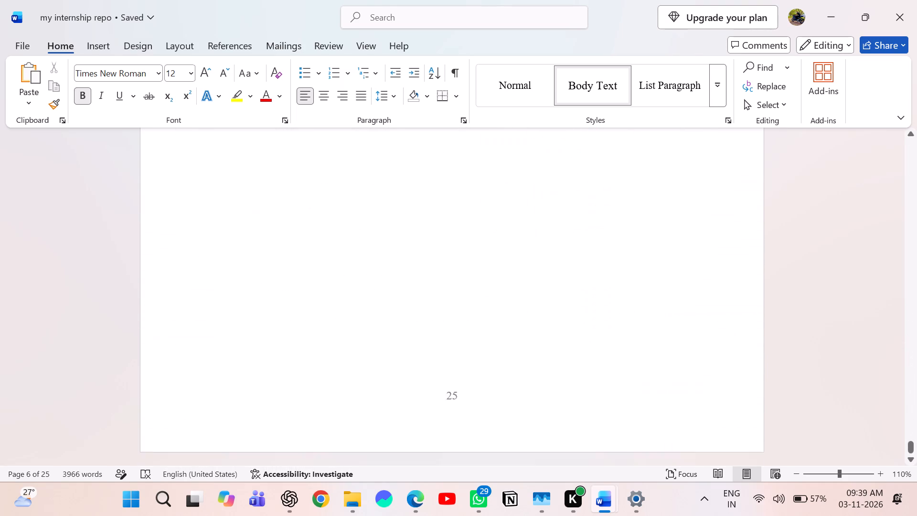
pyautogui.scroll(6, 490, 290)
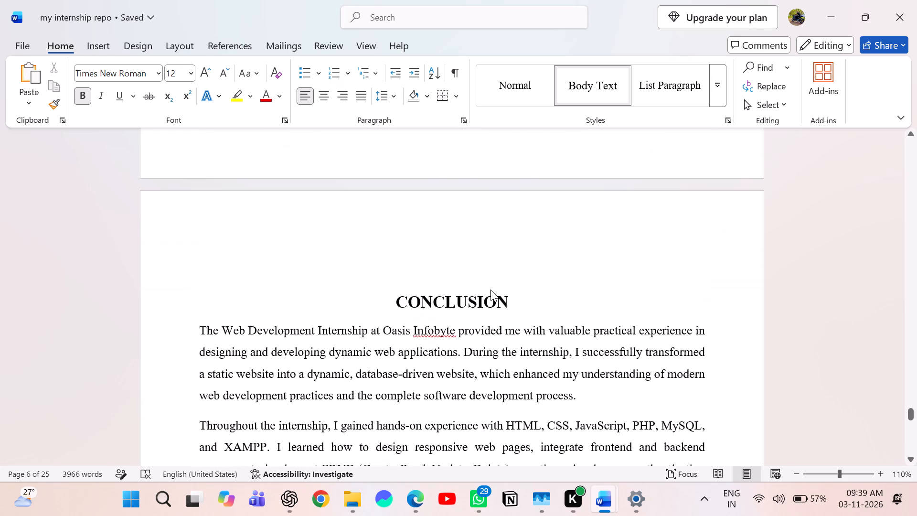
pyautogui.scroll(3, 490, 290)
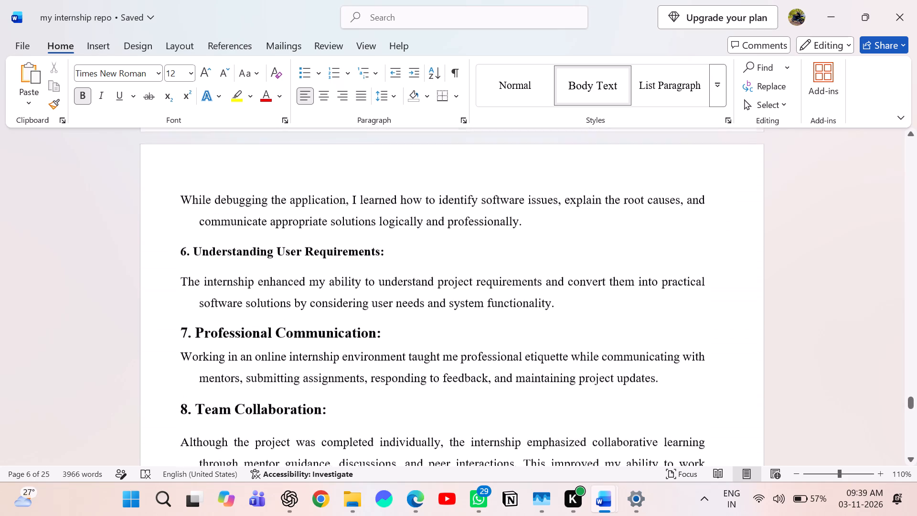
pyautogui.scroll(4, 490, 290)
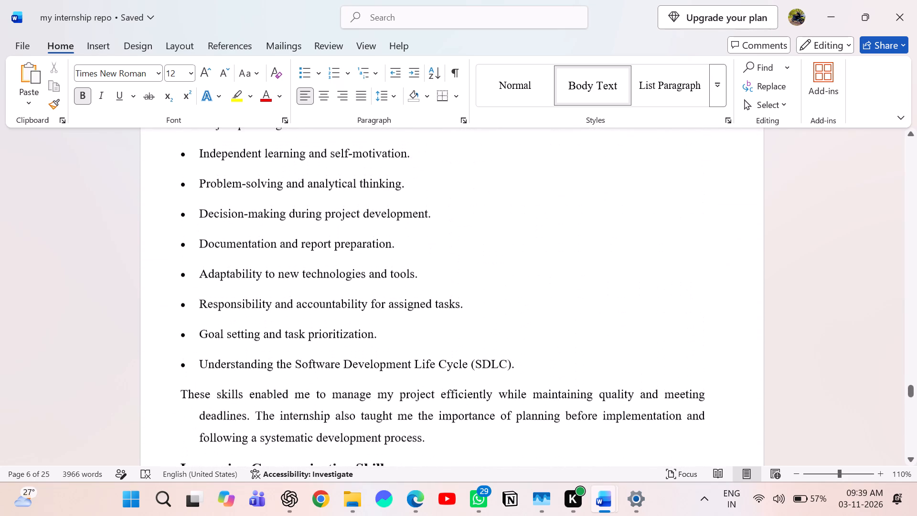
pyautogui.scroll(4, 490, 290)
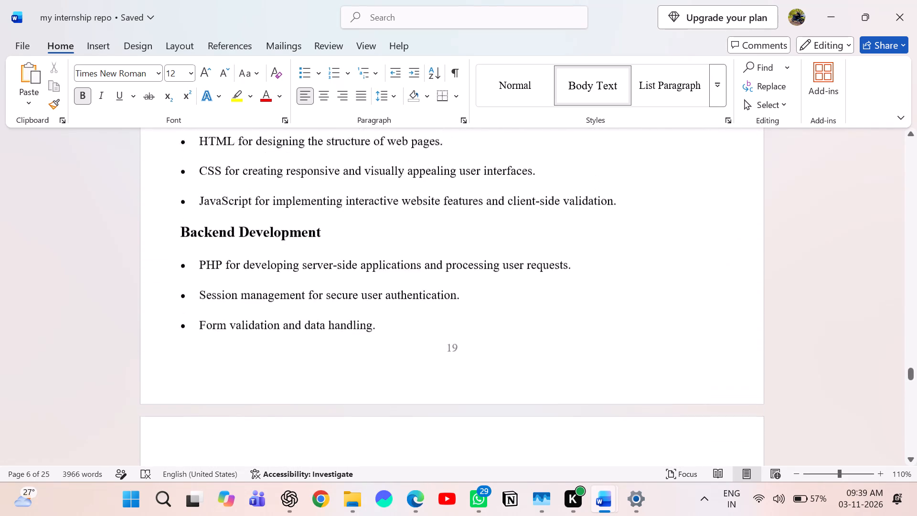
pyautogui.scroll(4, 490, 290)
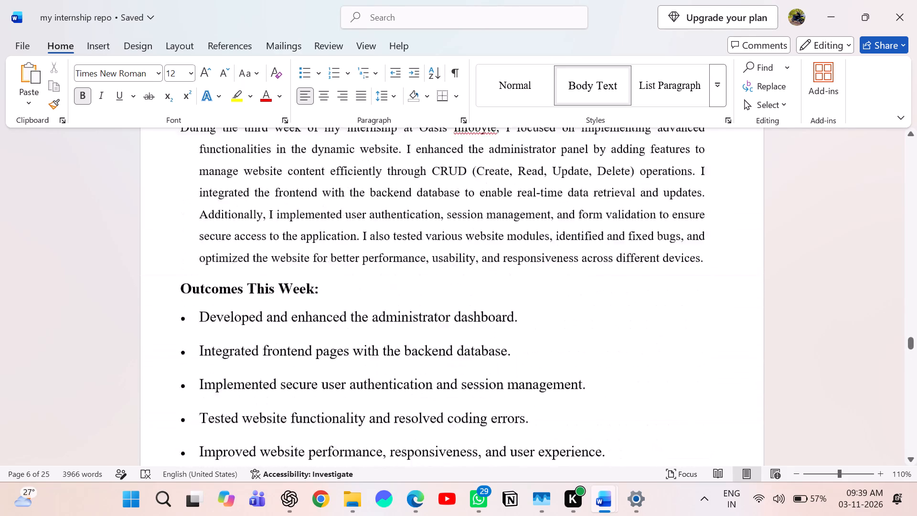
pyautogui.scroll(-4, 490, 290)
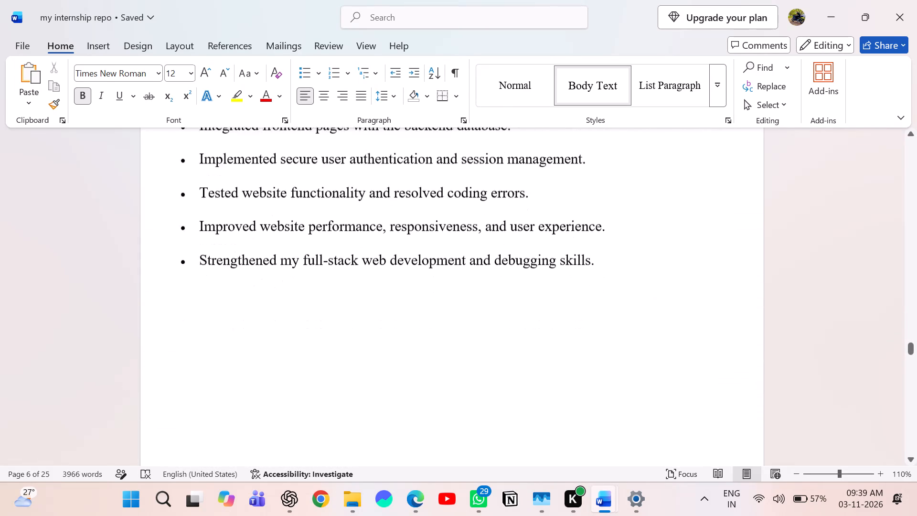
pyautogui.scroll(-1, 490, 290)
pyautogui.hscroll(1, 490, 290)
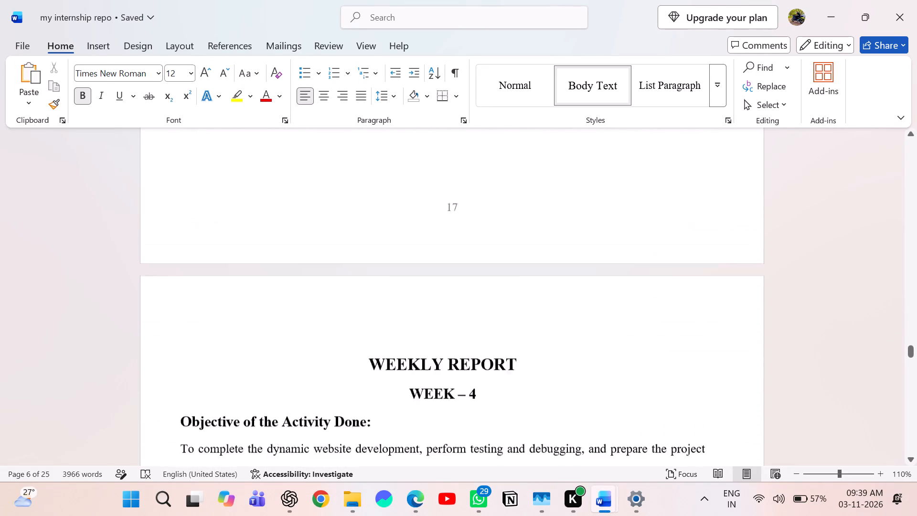
pyautogui.hscroll(1, 490, 290)
pyautogui.scroll(3, 490, 290)
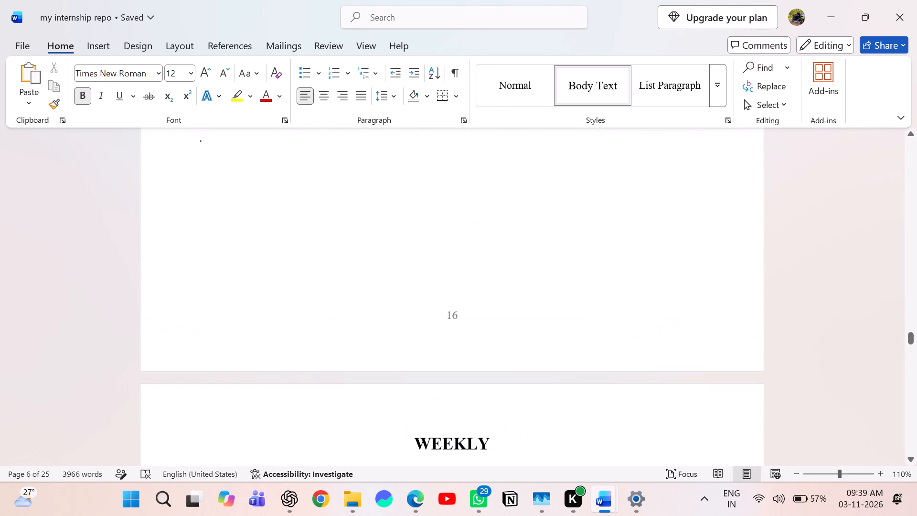
# Look back through the Week 2 report to the end of the Week 1 report to find where the activity log belongs.
pyautogui.scroll(5, 490, 290)
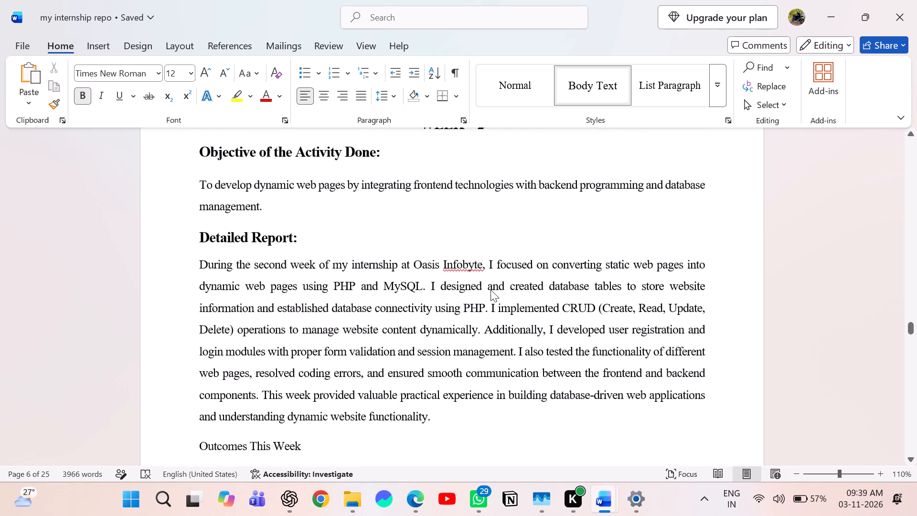
pyautogui.scroll(1, 490, 290)
pyautogui.scroll(-1, 490, 290)
pyautogui.scroll(1, 490, 290)
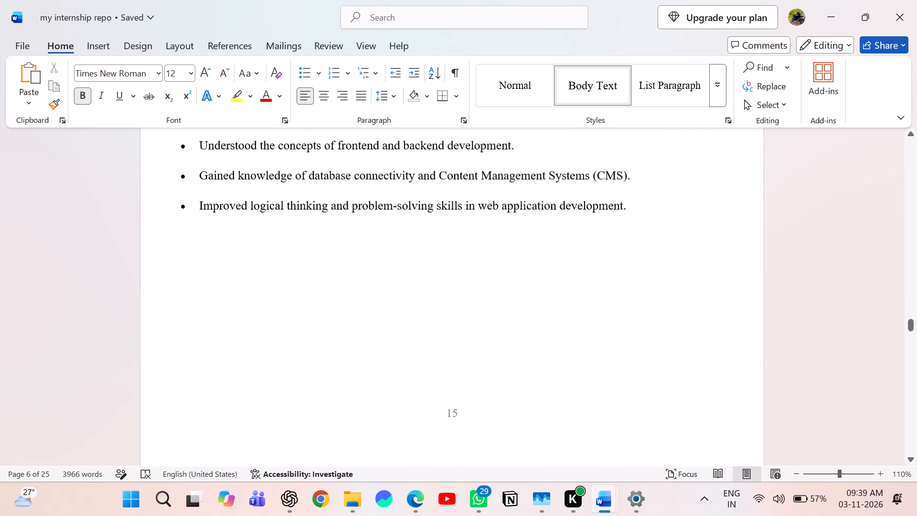
pyautogui.scroll(1, 490, 290)
pyautogui.scroll(-2, 490, 290)
pyautogui.scroll(2, 490, 290)
pyautogui.scroll(-1, 490, 290)
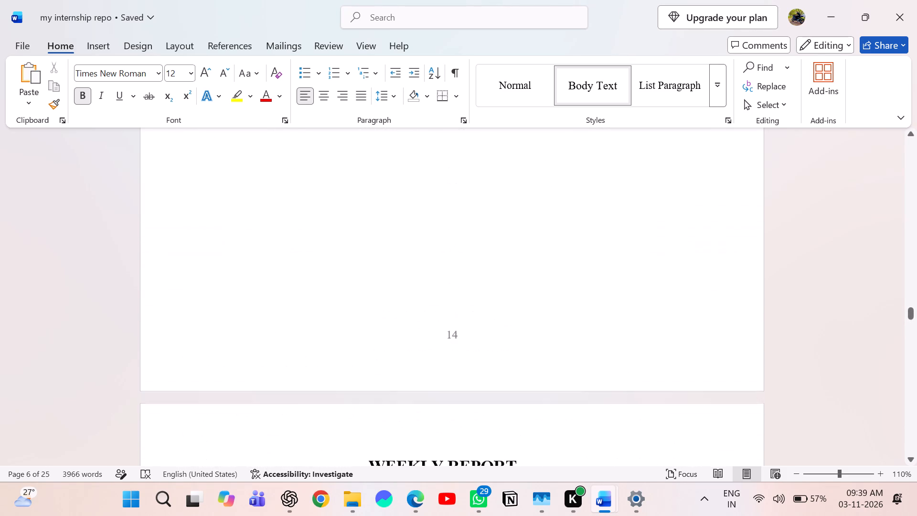
pyautogui.scroll(-2, 490, 290)
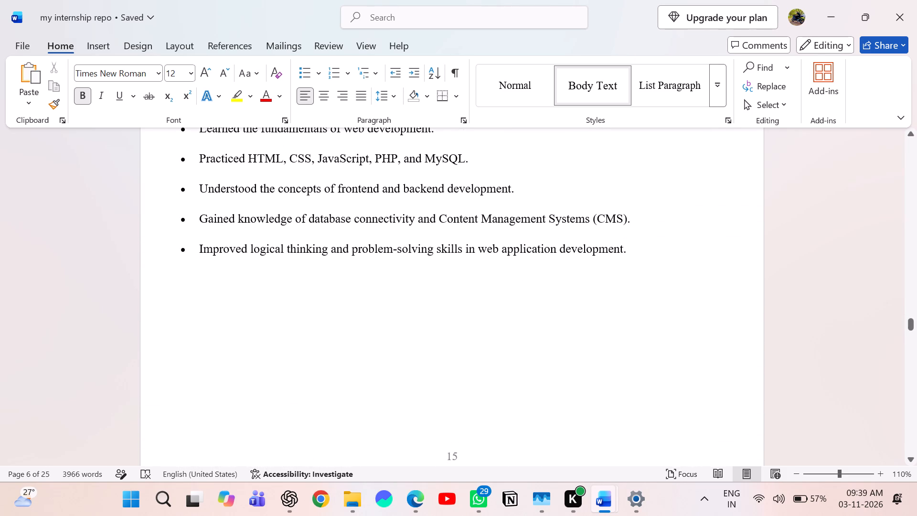
# Paste the copied activity log table on a new line after the last Week 1 outcome bullet, "Improved logical thinking and problem-solving skills".
pyautogui.click(653, 273)
pyautogui.scroll(-3, 627, 323)
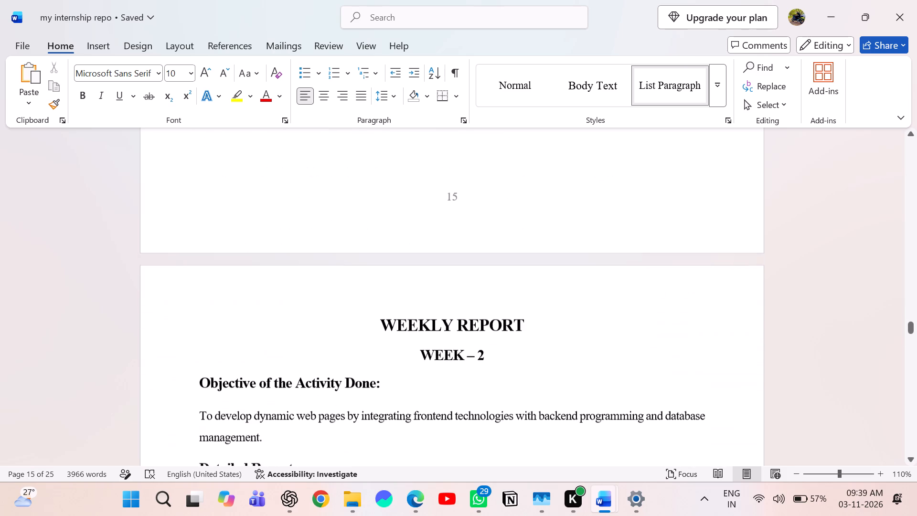
pyautogui.scroll(1, 627, 323)
pyautogui.scroll(1, 650, 243)
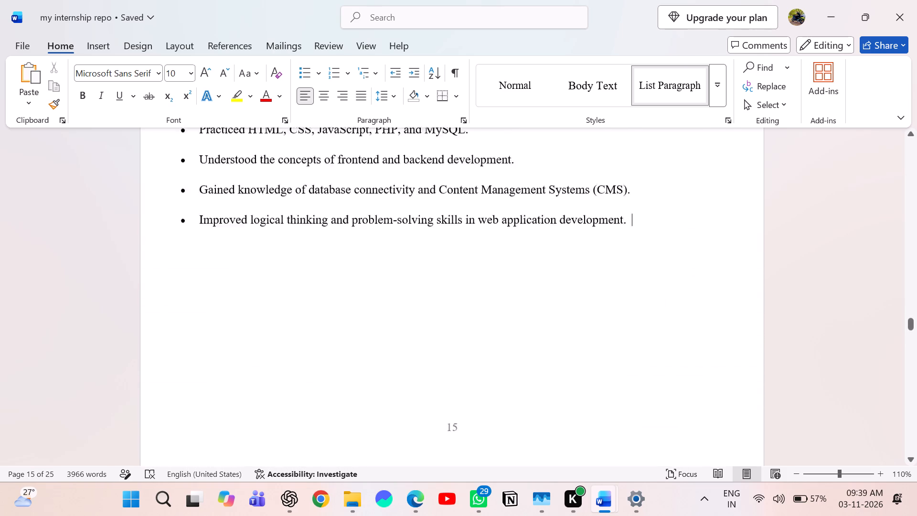
pyautogui.scroll(1, 650, 243)
pyautogui.click(650, 243)
pyautogui.click(649, 270)
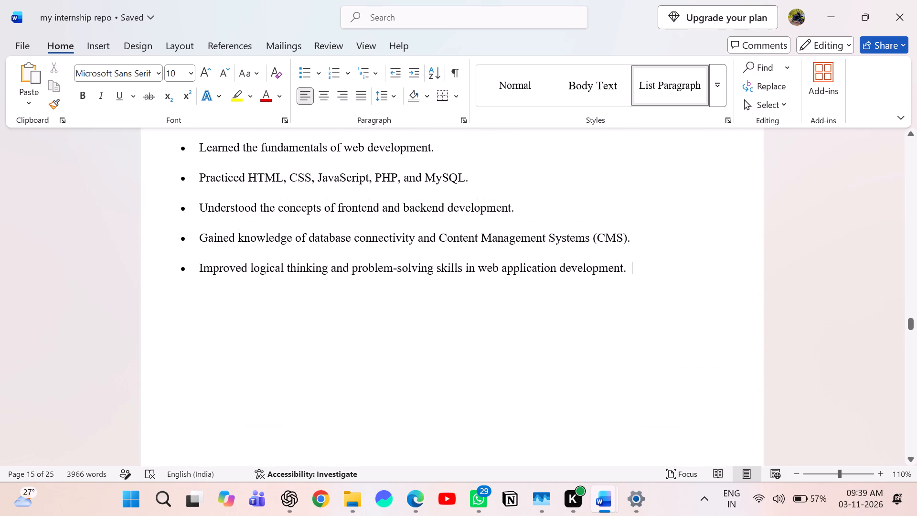
pyautogui.press('Return')
pyautogui.hotkey('ctrl', 'v')
# Insert five blank lines between the last Week 1 outcome bullet and the pasted table so the table starts on the next page.
pyautogui.scroll(3, 649, 270)
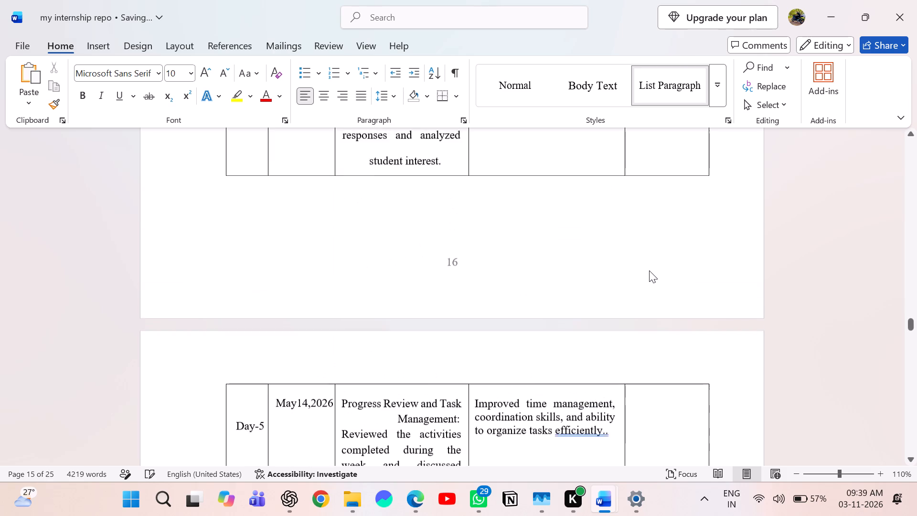
pyautogui.scroll(5, 649, 270)
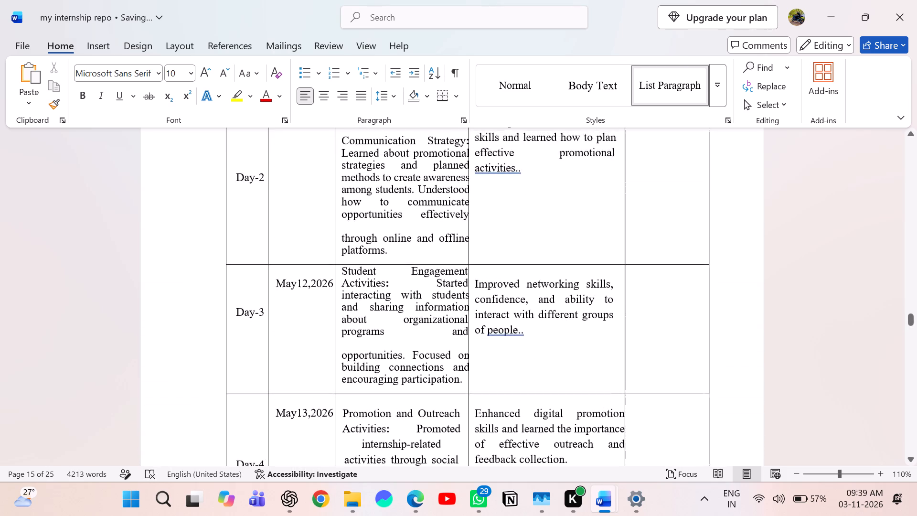
pyautogui.scroll(4, 649, 270)
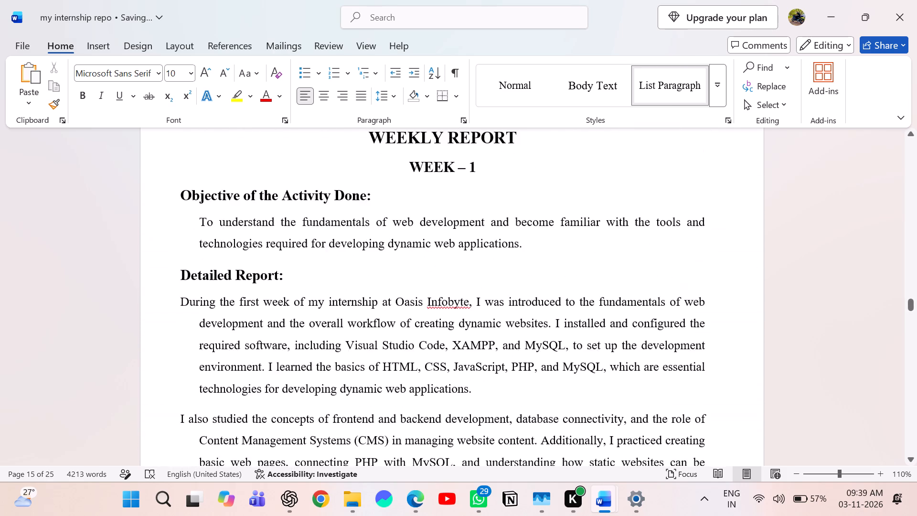
pyautogui.click(649, 270)
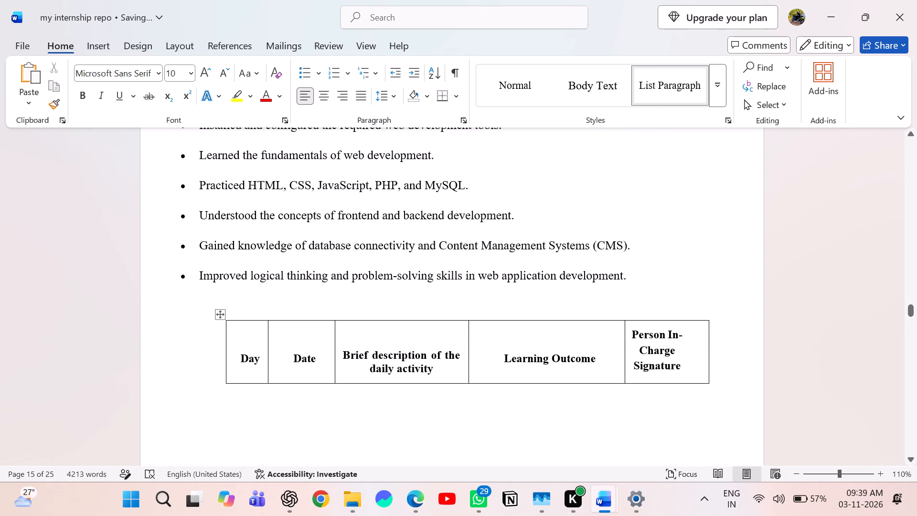
pyautogui.press('Return')
pyautogui.press('Return')
pyautogui.press('Return')
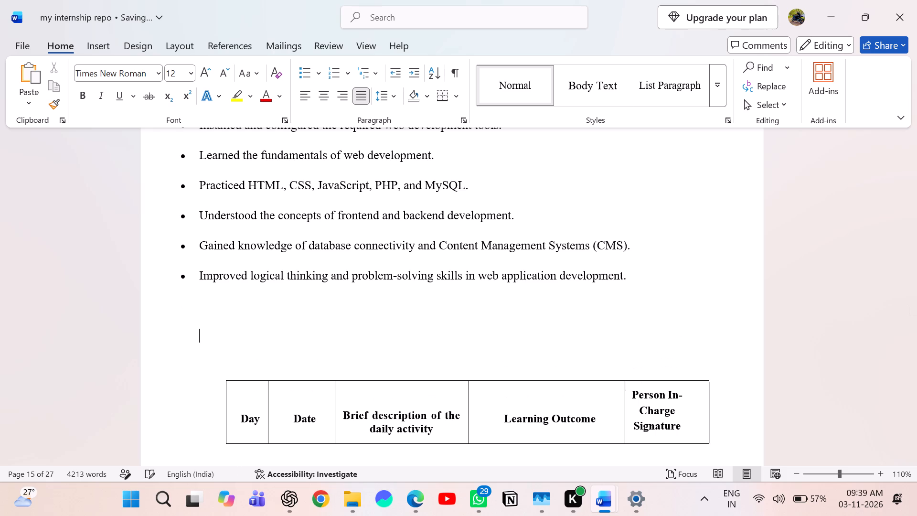
pyautogui.press('Return')
pyautogui.press('Return')
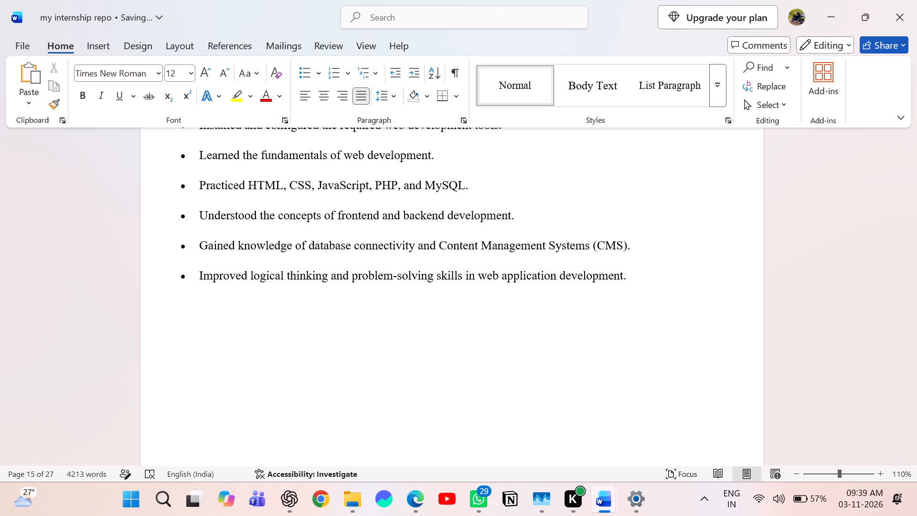
# Check the pasted activity log table's layout from the header row through Day-6.
pyautogui.scroll(-4, 649, 270)
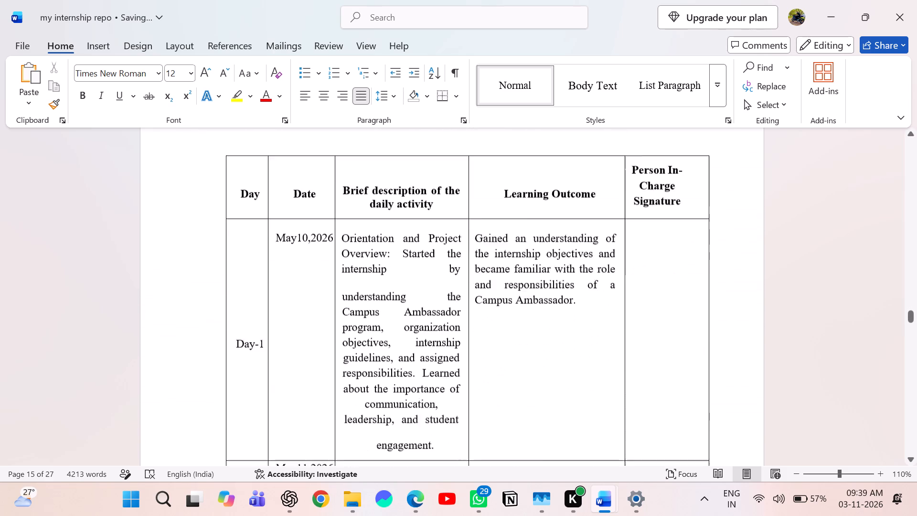
pyautogui.scroll(-5, 649, 270)
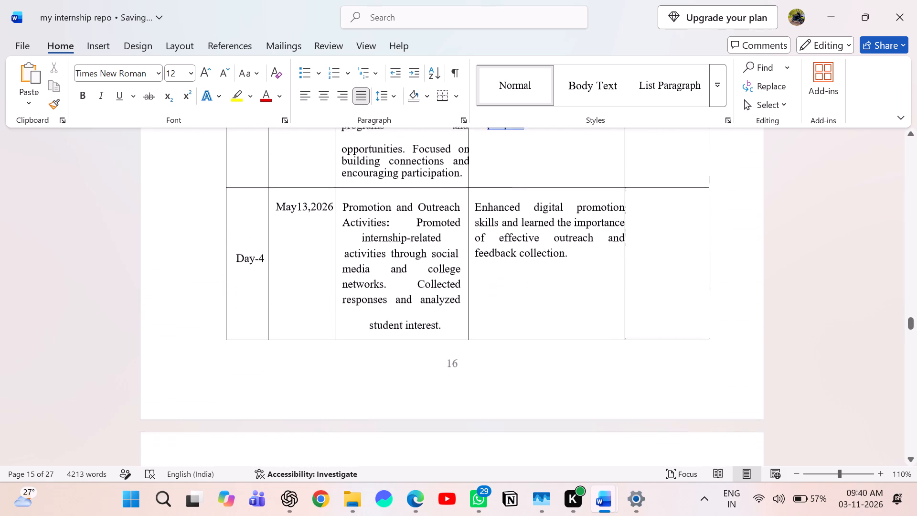
pyautogui.scroll(-2, 649, 270)
pyautogui.scroll(1, 649, 270)
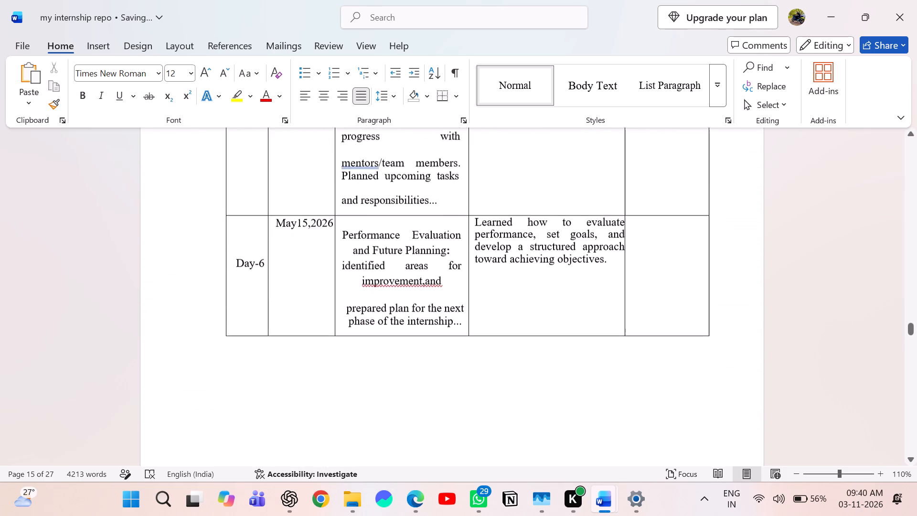
pyautogui.scroll(4, 649, 270)
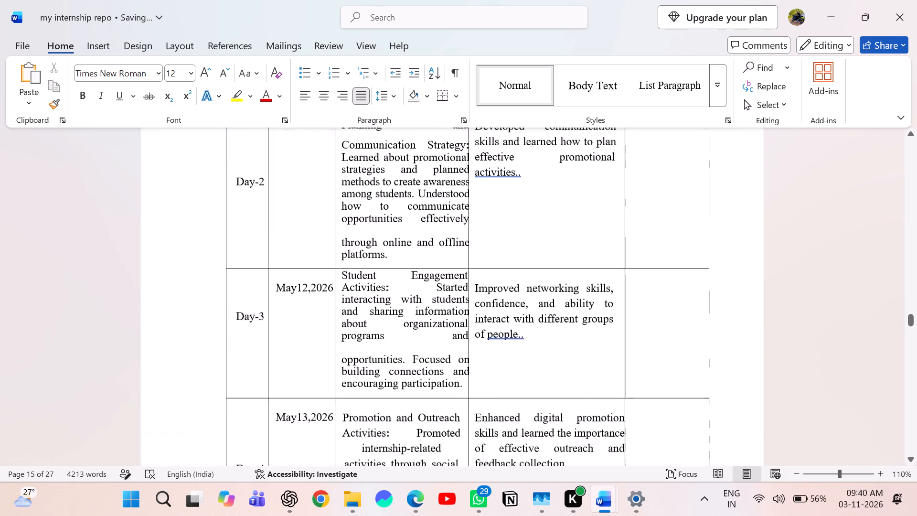
pyautogui.scroll(2, 649, 270)
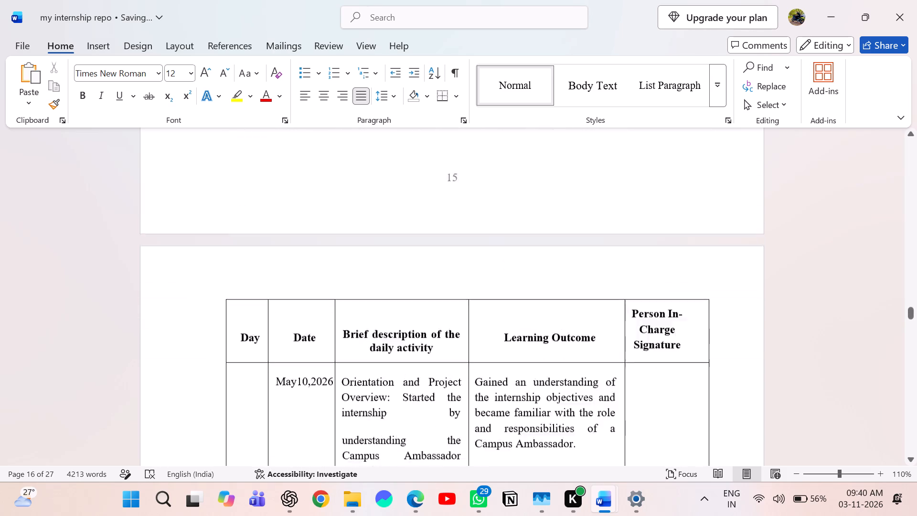
pyautogui.scroll(-1, 649, 270)
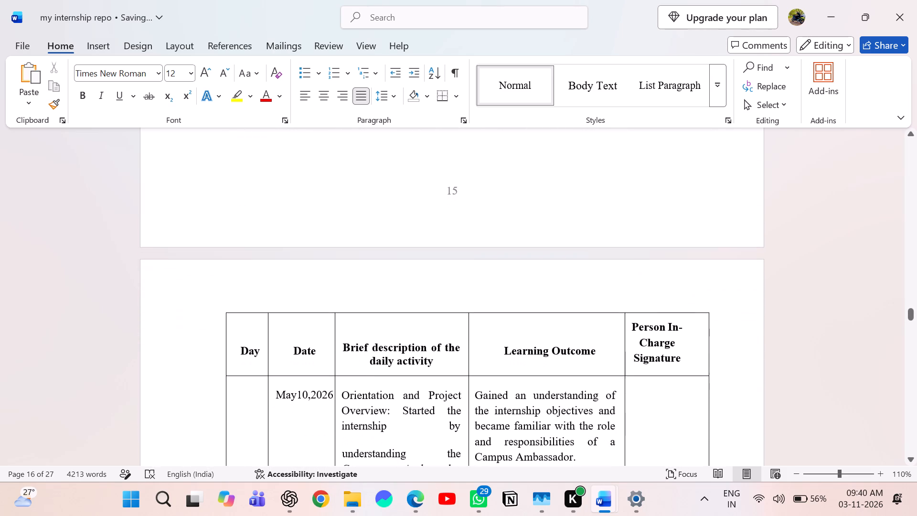
pyautogui.scroll(-4, 649, 270)
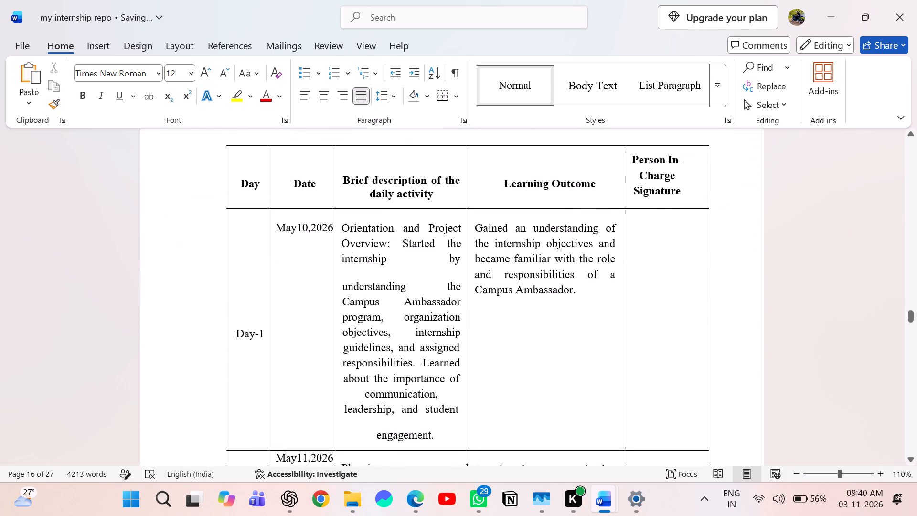
pyautogui.scroll(-3, 649, 270)
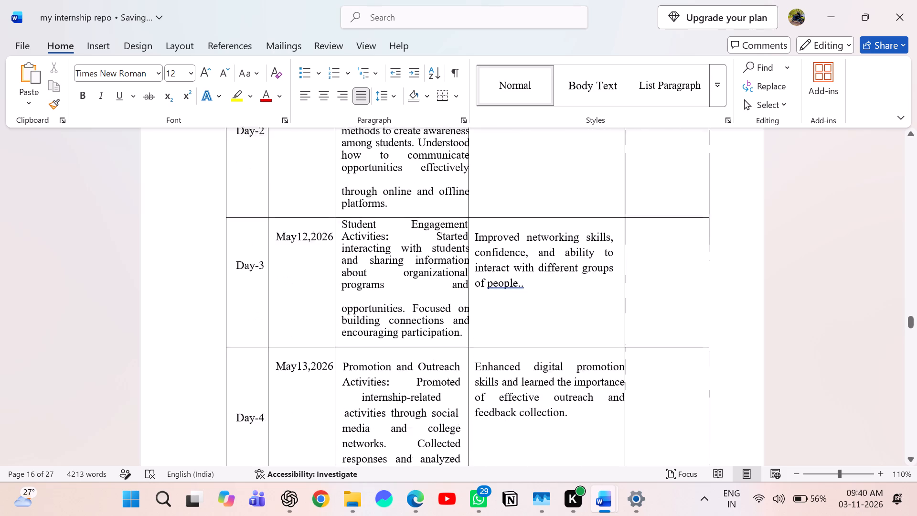
pyautogui.scroll(-2, 649, 270)
pyautogui.scroll(-1, 764, 326)
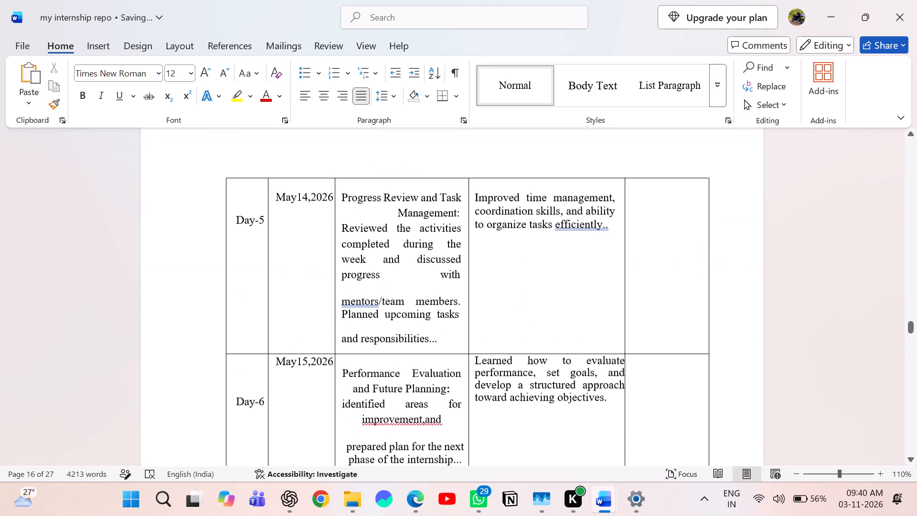
# Resize the whole activity log table from its lower outer corner below Day-6, making it slightly wider.
pyautogui.scroll(-2, 643, 391)
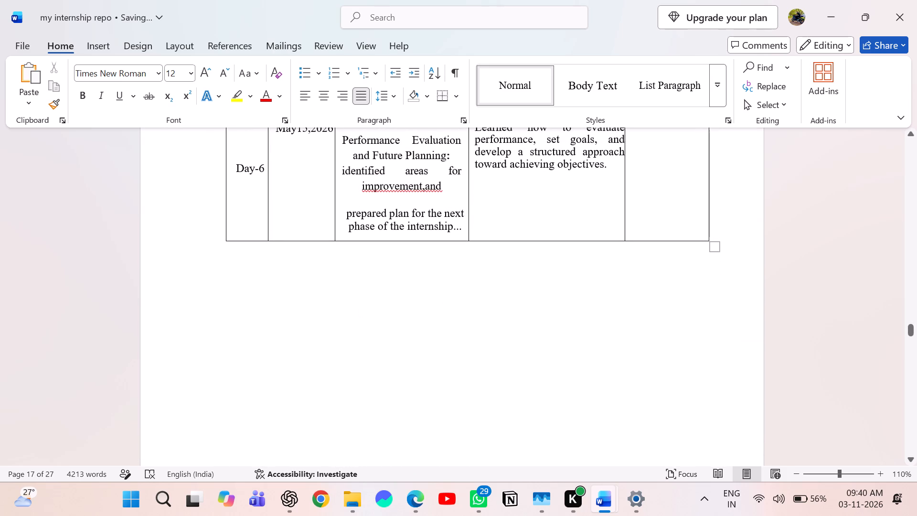
pyautogui.moveTo(708, 239); pyautogui.dragTo(705, 197)
pyautogui.click(709, 240)
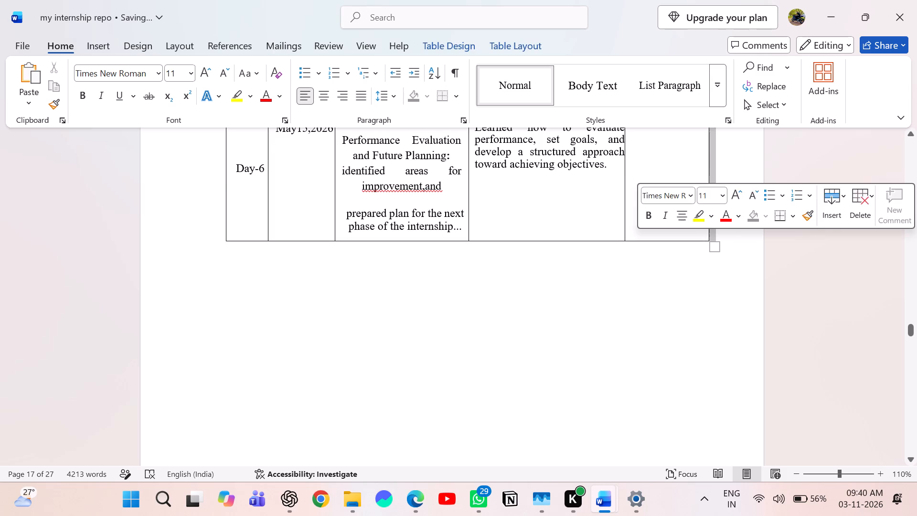
pyautogui.tripleClick(709, 240)
pyautogui.click(704, 263)
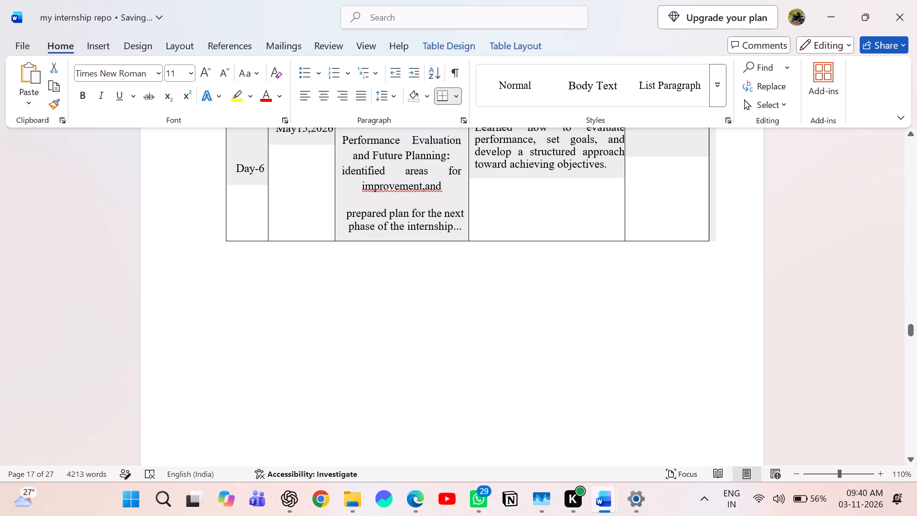
pyautogui.tripleClick(706, 239)
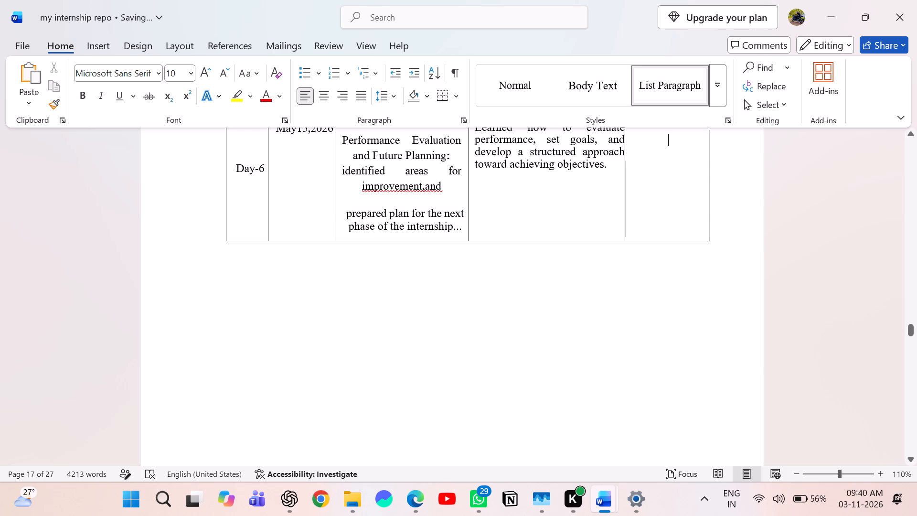
pyautogui.moveTo(712, 242); pyautogui.dragTo(724, 226)
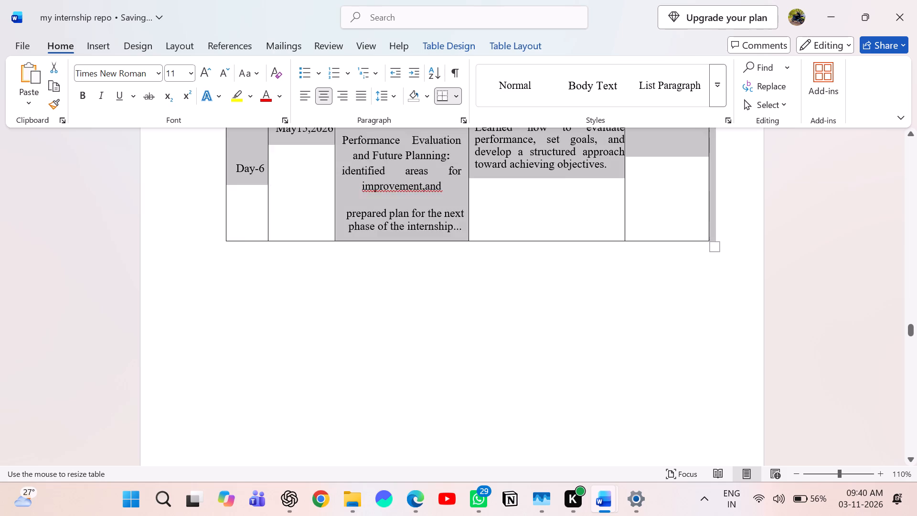
pyautogui.moveTo(724, 226); pyautogui.dragTo(709, 0)
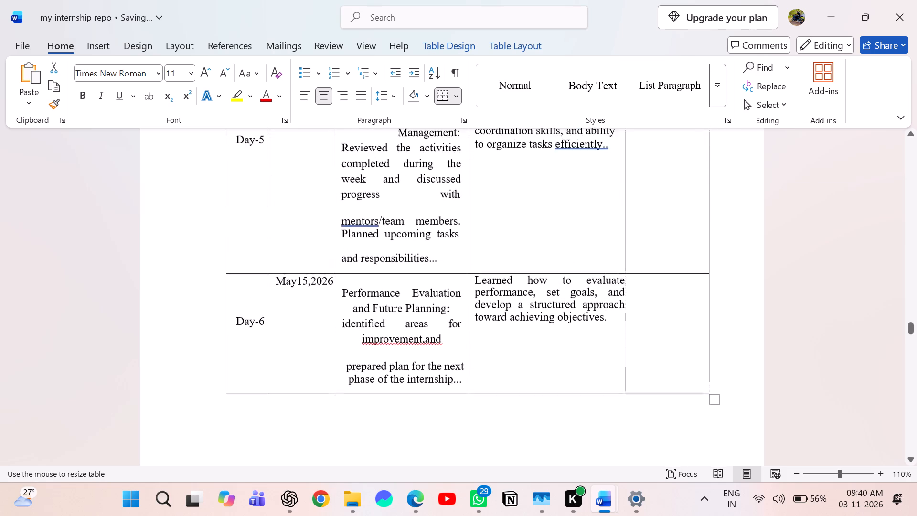
pyautogui.moveTo(709, 0); pyautogui.dragTo(700, 183)
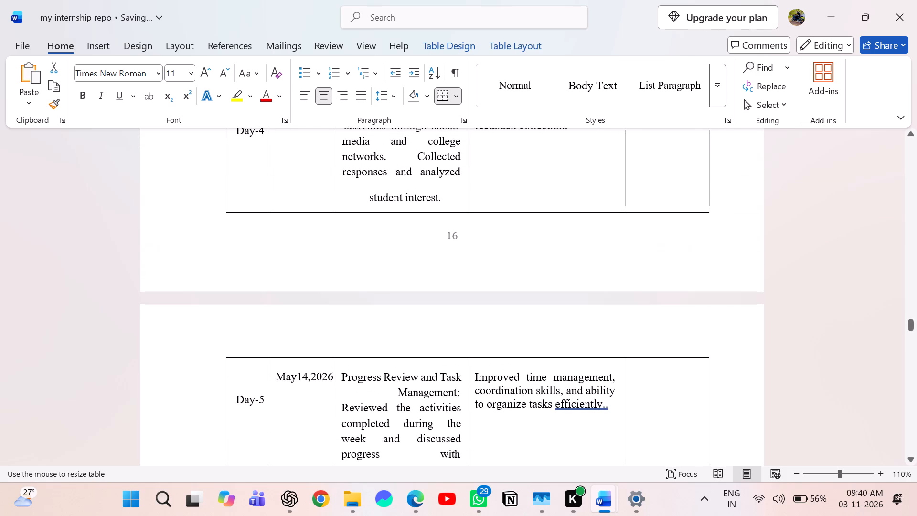
pyautogui.moveTo(700, 183); pyautogui.dragTo(714, 220)
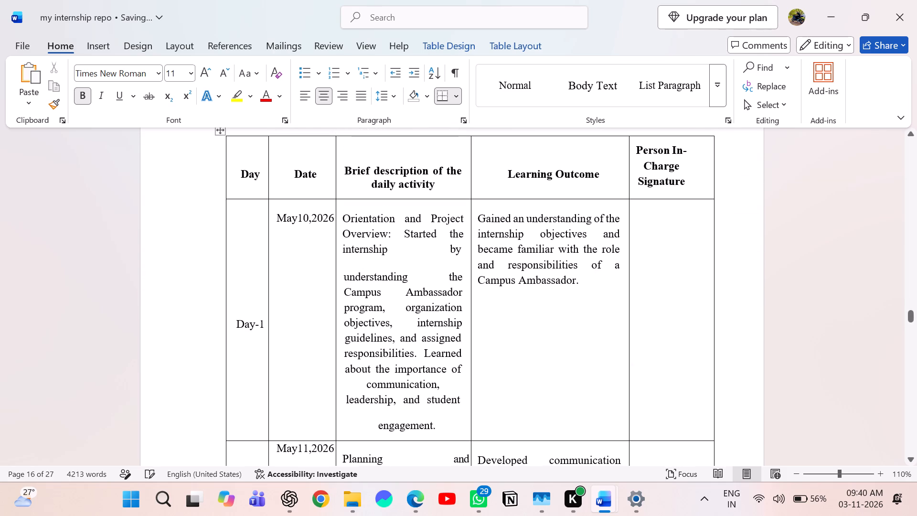
# Check the resized activity log table through Day-6 and back up to the Week 1 outcome bullets.
pyautogui.scroll(-6, 652, 249)
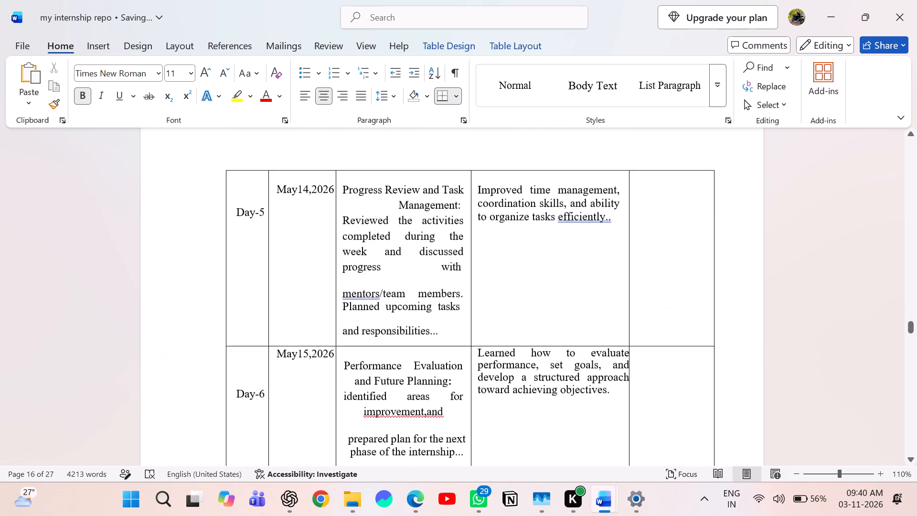
pyautogui.scroll(7, 652, 249)
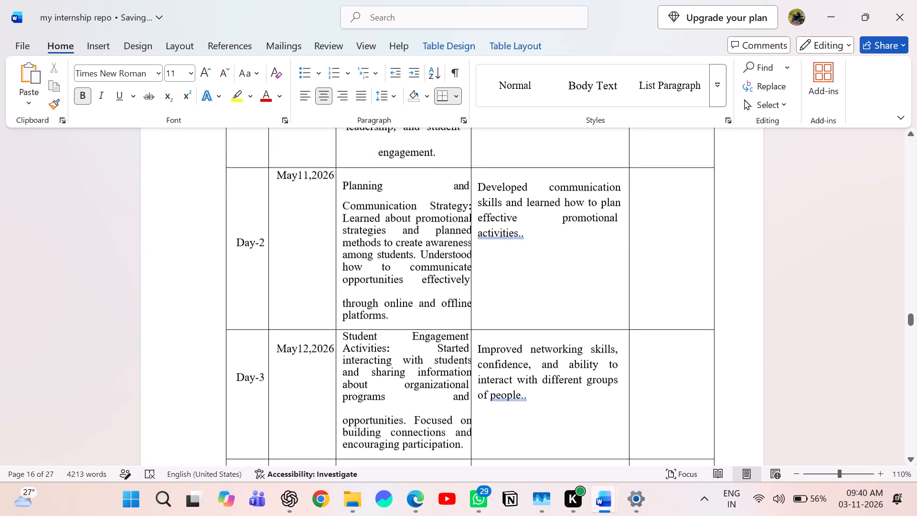
pyautogui.scroll(5, 652, 249)
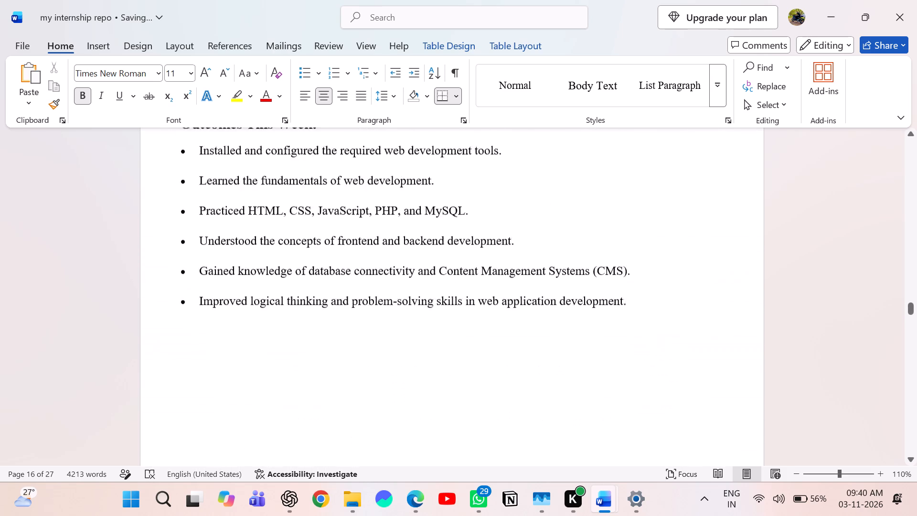
# Review the Week 1 report from its heading through the outcome bullets and the blank space below them.
pyautogui.scroll(1, 652, 249)
pyautogui.hscroll(1, 652, 249)
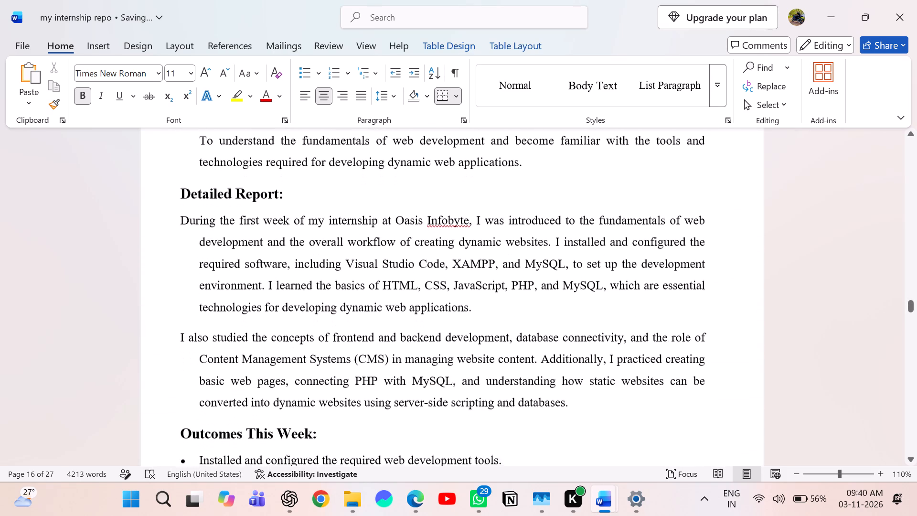
pyautogui.hscroll(1, 652, 249)
pyautogui.scroll(1, 427, 311)
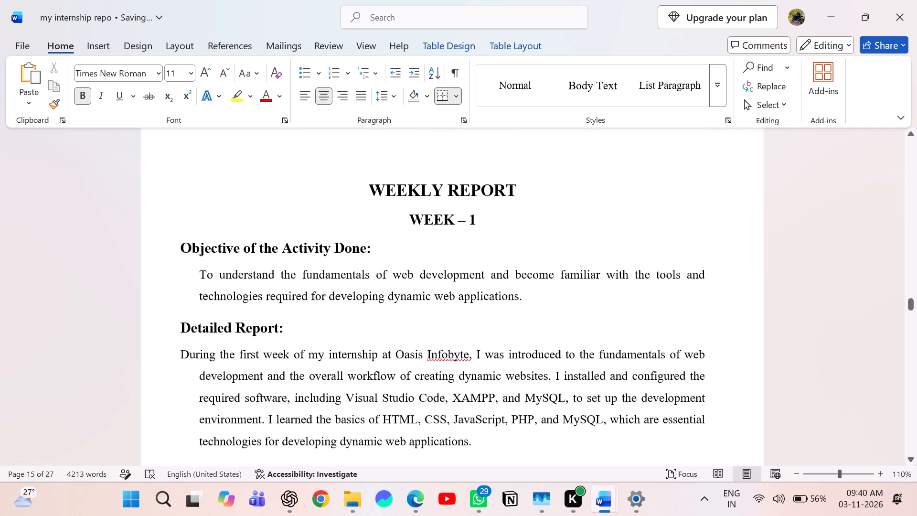
pyautogui.scroll(1, 427, 311)
pyautogui.scroll(-4, 427, 311)
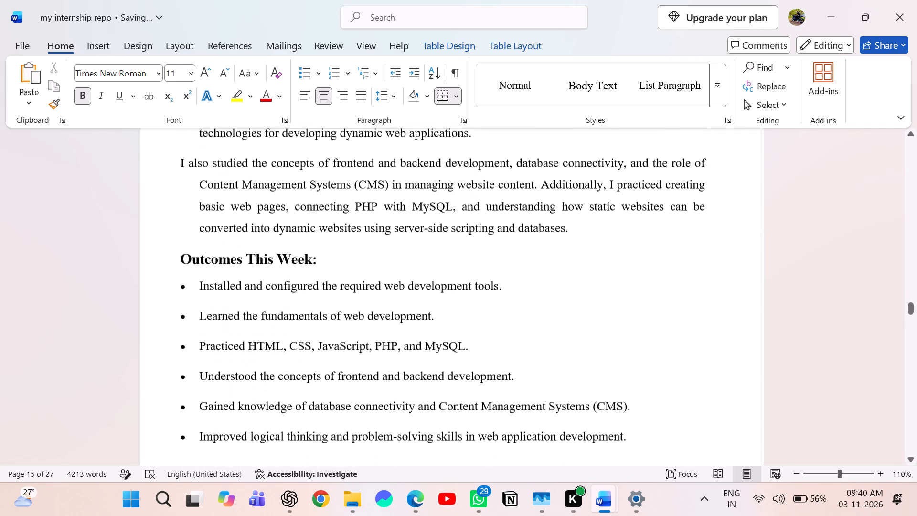
pyautogui.scroll(-1, 427, 311)
pyautogui.scroll(4, 427, 311)
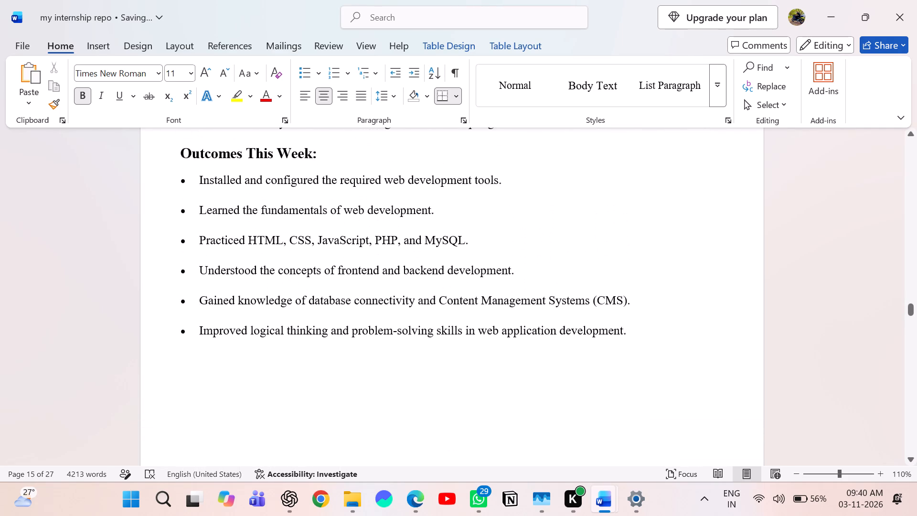
pyautogui.scroll(2, 427, 311)
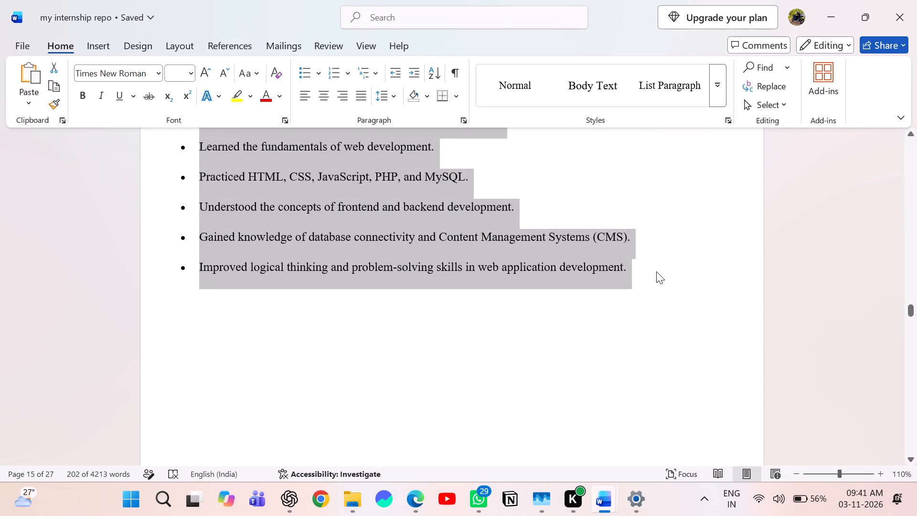
pyautogui.click(656, 271)
pyautogui.press('Return')
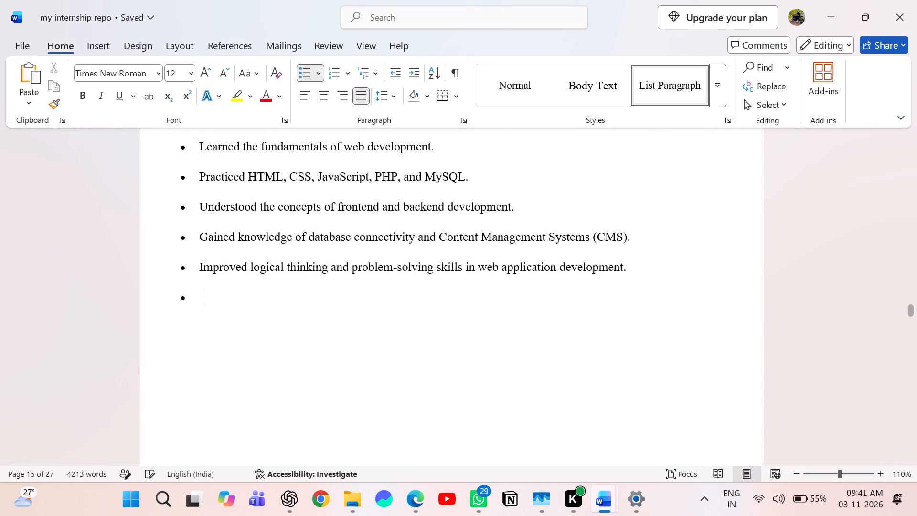
pyautogui.hotkey('ctrl', 'v')
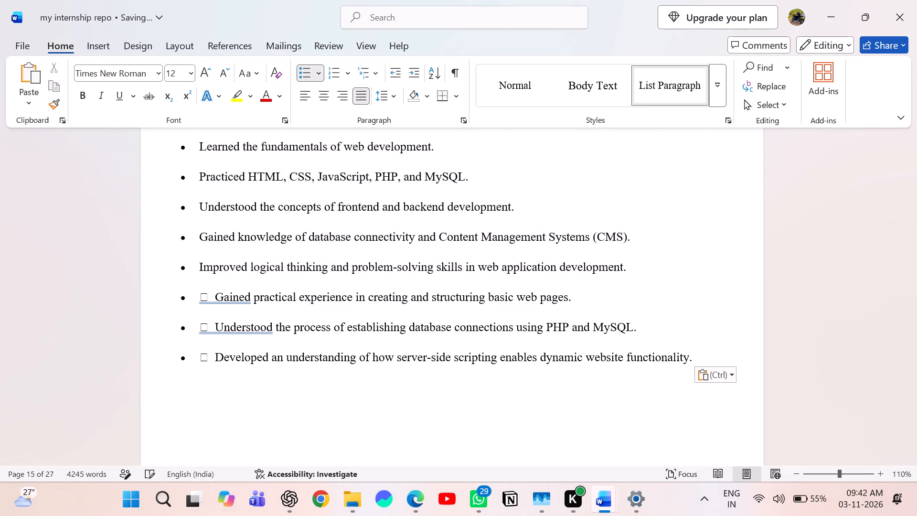
# Remove the stray box characters and extra spaces before "Gained practical experience" and "Understood the process" in the pasted bullets.
pyautogui.click(220, 296)
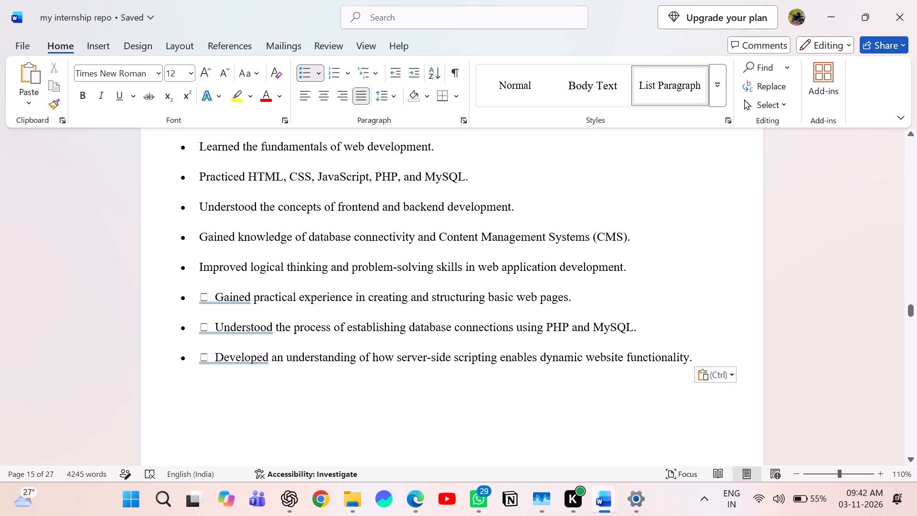
pyautogui.press('Left')
pyautogui.press('BackSpace')
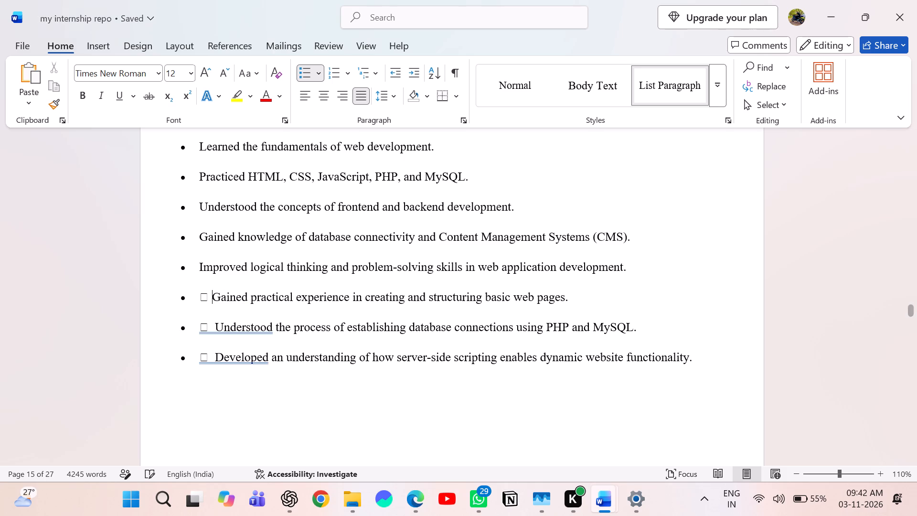
pyautogui.press('BackSpace')
pyautogui.press('BackSpace')
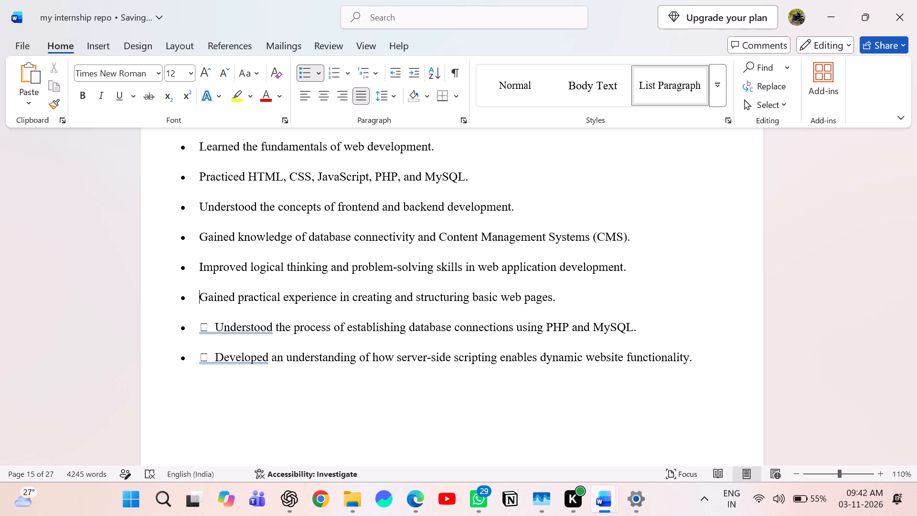
pyautogui.press('Down')
pyautogui.press('Delete')
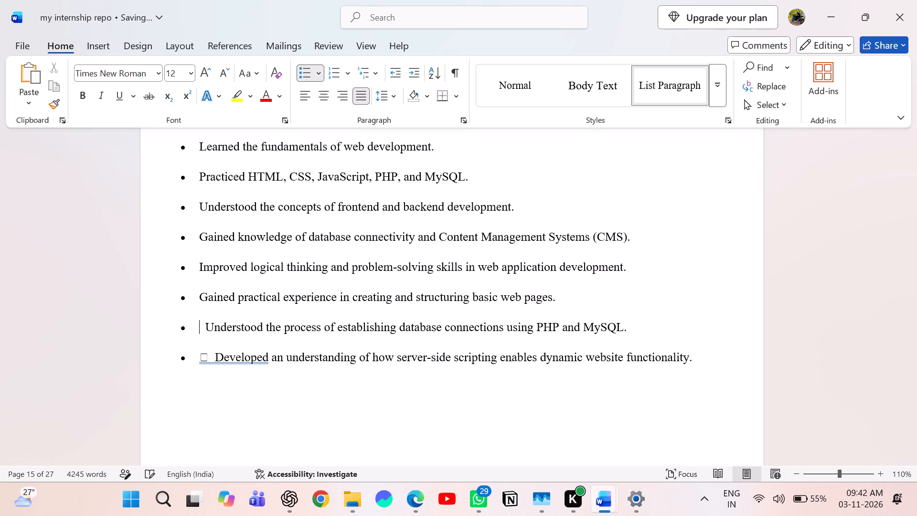
pyautogui.press('Delete')
pyautogui.press('Delete')
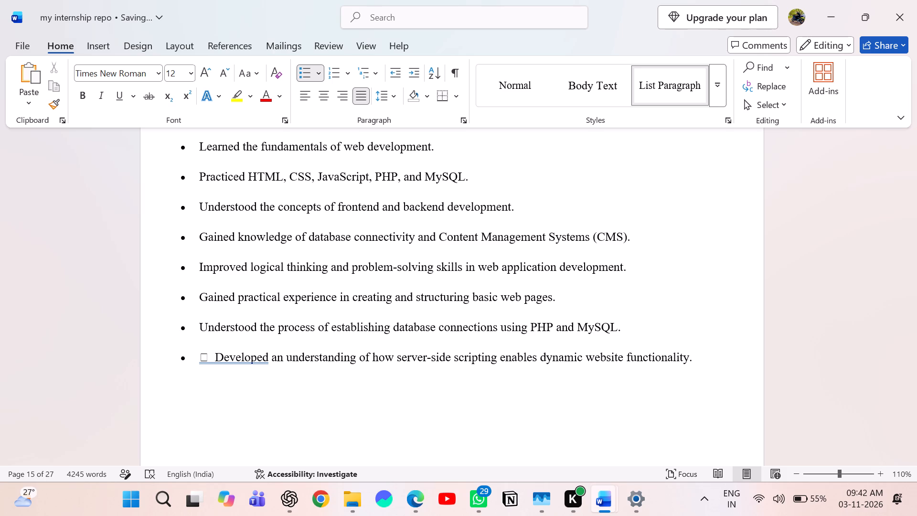
# Remove the stray box character and extra spaces before "Developed an understanding" in the last pasted point, keeping its bullet.
pyautogui.click(191, 360)
pyautogui.click(220, 356)
pyautogui.press('Left')
pyautogui.press('BackSpace')
pyautogui.press('BackSpace')
pyautogui.press('BackSpace')
pyautogui.press('BackSpace')
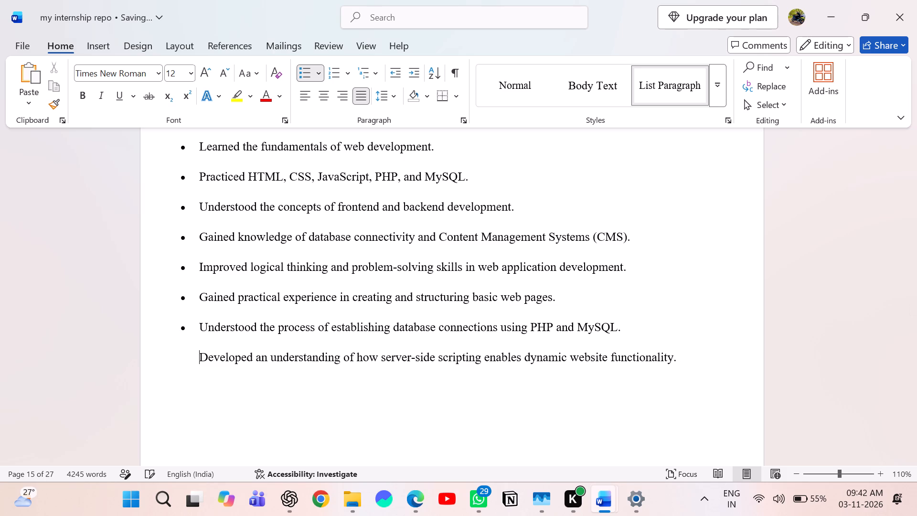
pyautogui.hotkey('ctrl', 'z')
# Place the insertion point on the blank line above the activity log table that follows the Week 1 outcomes.
pyautogui.scroll(4, 220, 356)
pyautogui.scroll(-2, 220, 356)
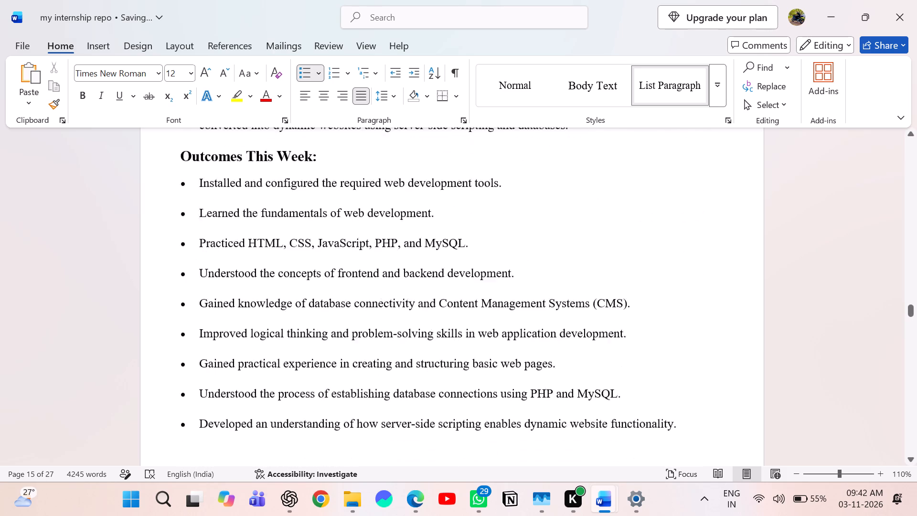
pyautogui.scroll(-2, 220, 356)
pyautogui.scroll(1, 220, 356)
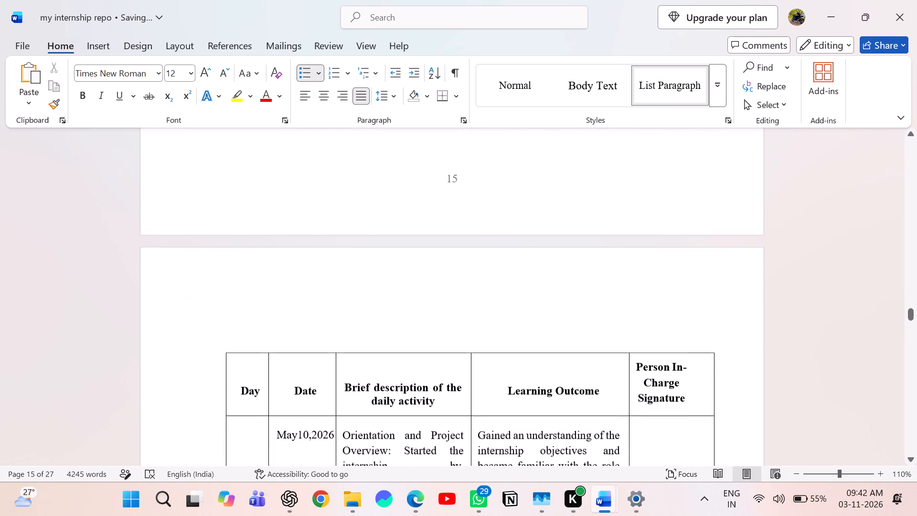
pyautogui.click(290, 311)
pyautogui.scroll(-1, 309, 351)
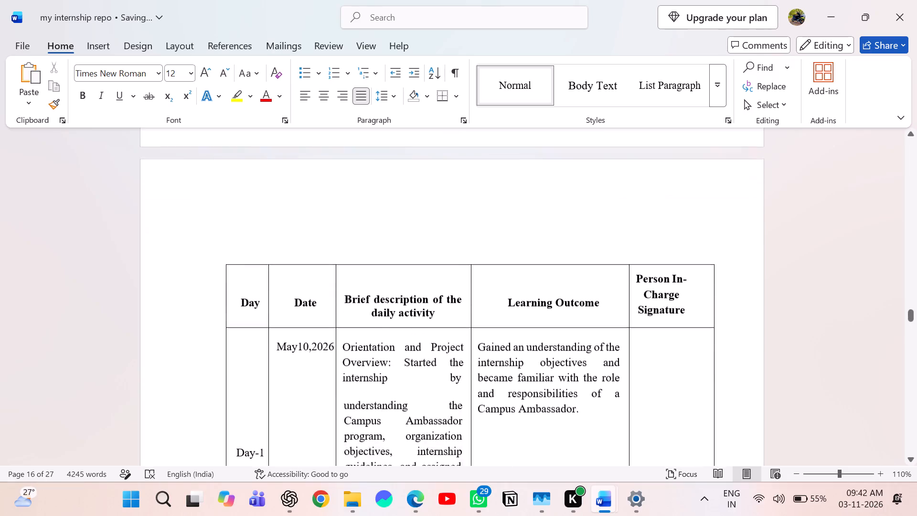
pyautogui.scroll(-1, 309, 351)
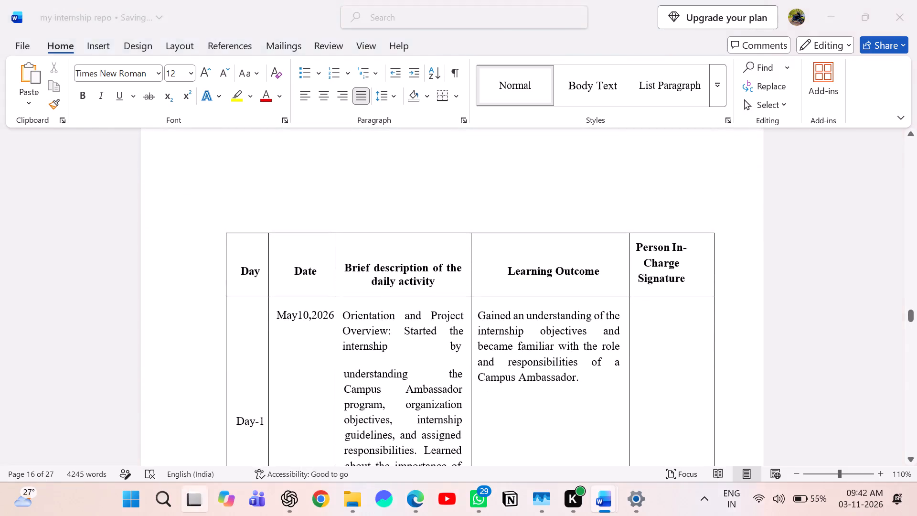
# Close the open Word document that shows the VIGNAN'S title page.
pyautogui.click(184, 81)
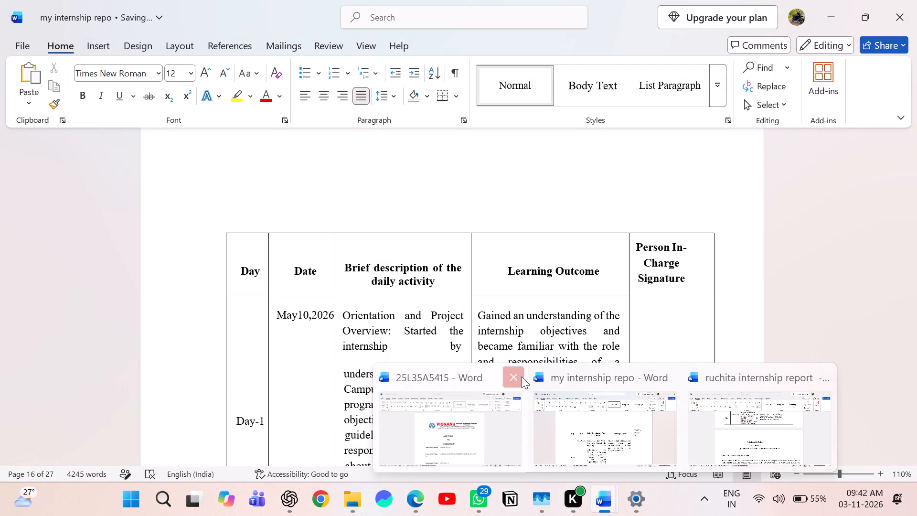
pyautogui.click(513, 374)
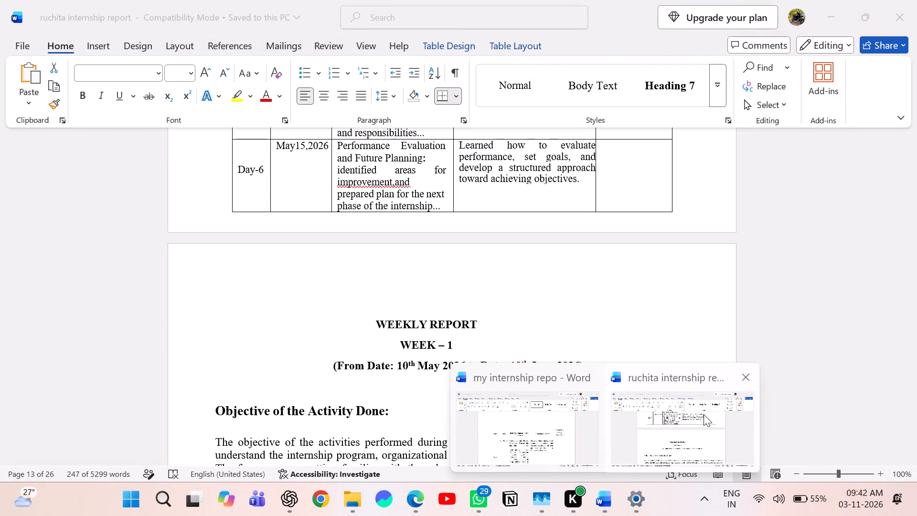
# Switch to the reference internship report and copy the heading "ACTIVITY LOG FOR WEEK-1" above its activity log table.
pyautogui.click(704, 414)
pyautogui.scroll(5, 612, 333)
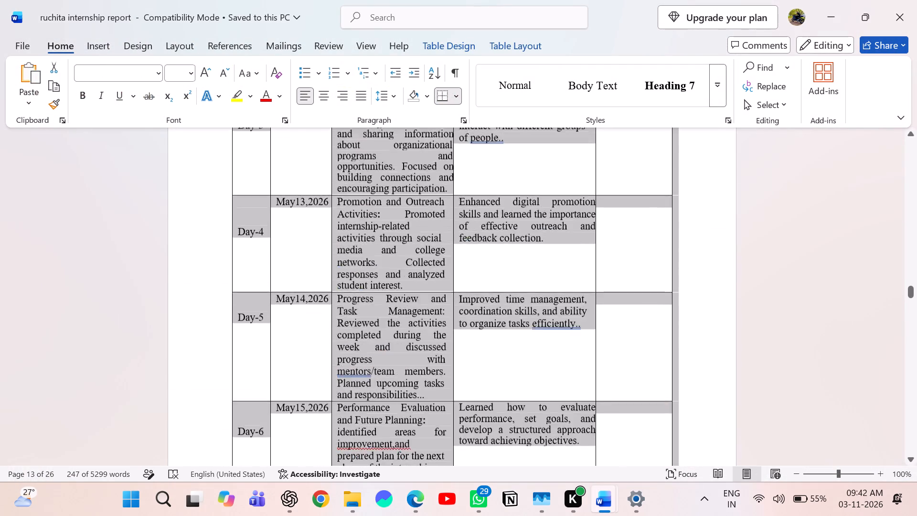
pyautogui.scroll(8, 612, 333)
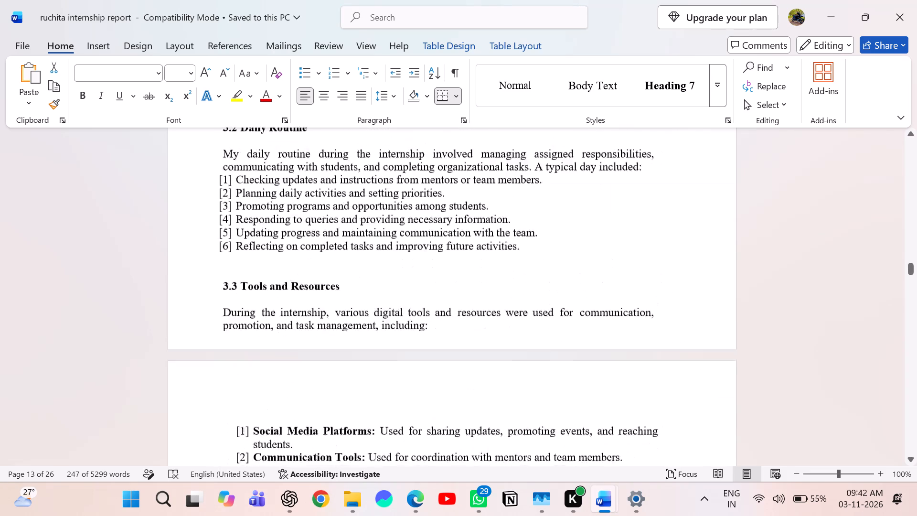
pyautogui.scroll(2, 612, 333)
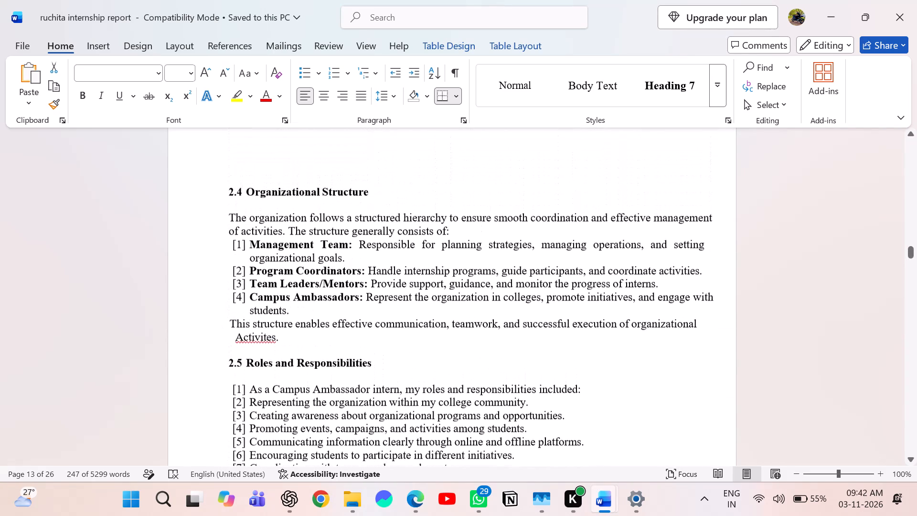
pyautogui.scroll(3, 612, 333)
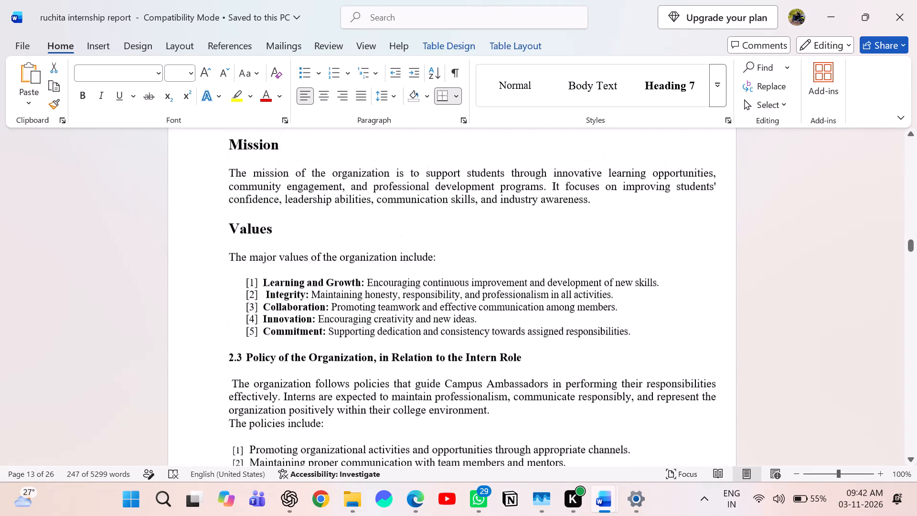
pyautogui.scroll(-1, 612, 333)
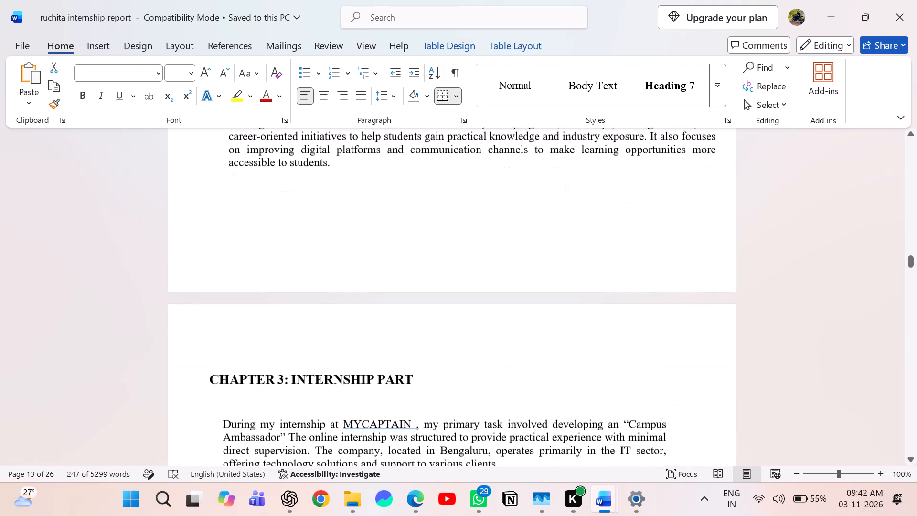
pyautogui.scroll(-6, 612, 333)
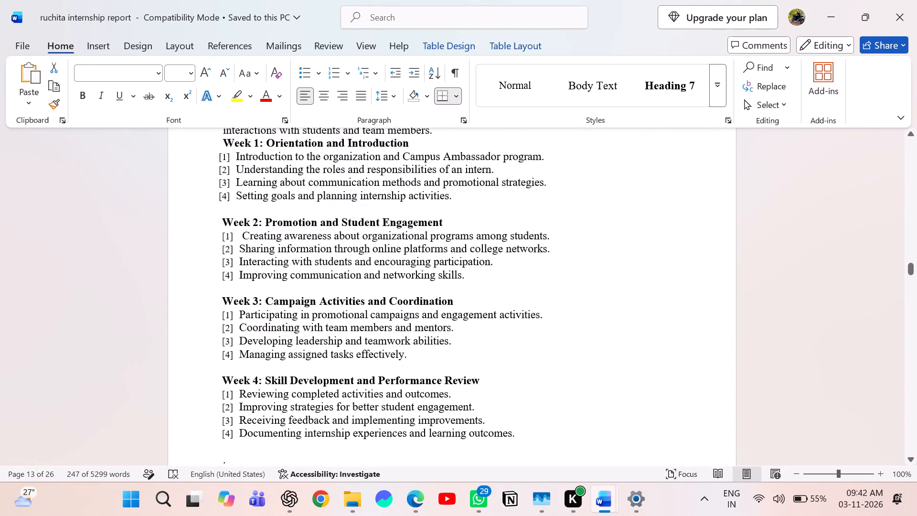
pyautogui.scroll(-4, 612, 333)
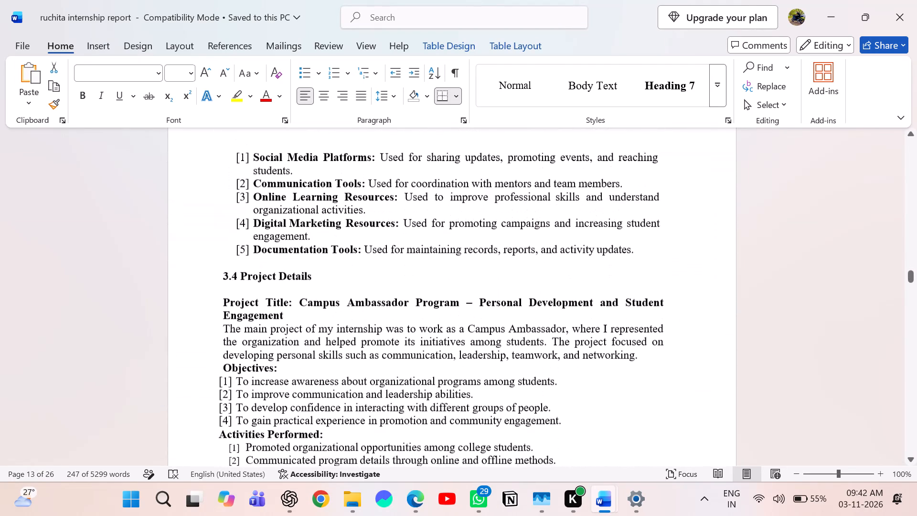
pyautogui.scroll(-4, 612, 333)
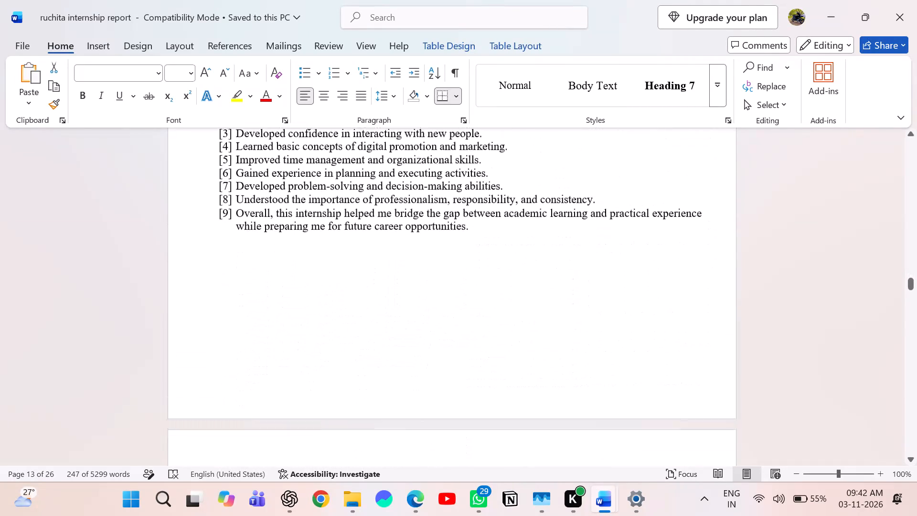
pyautogui.scroll(-2, 612, 333)
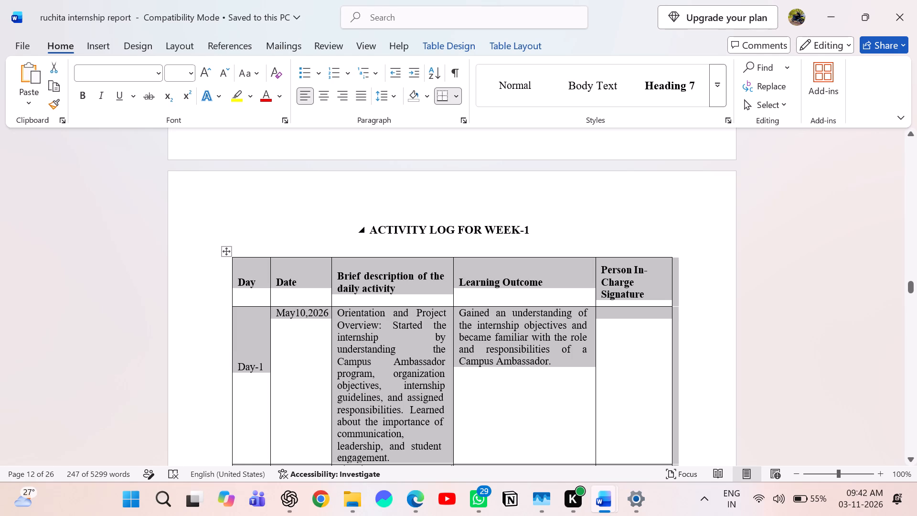
pyautogui.moveTo(533, 229); pyautogui.dragTo(396, 225)
pyautogui.hotkey('ctrl', 'c')
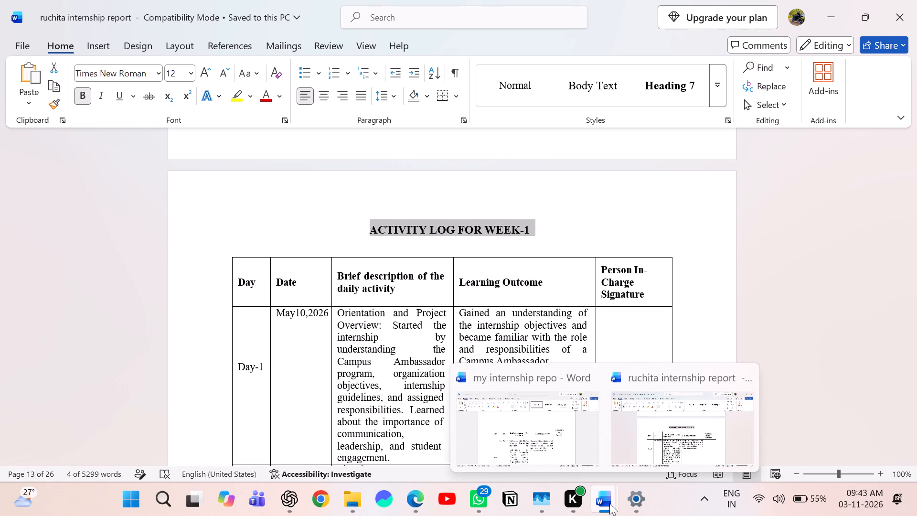
# Paste the heading above the activity log table in "my internship repo" and remove the extra blank line below it.
pyautogui.click(545, 426)
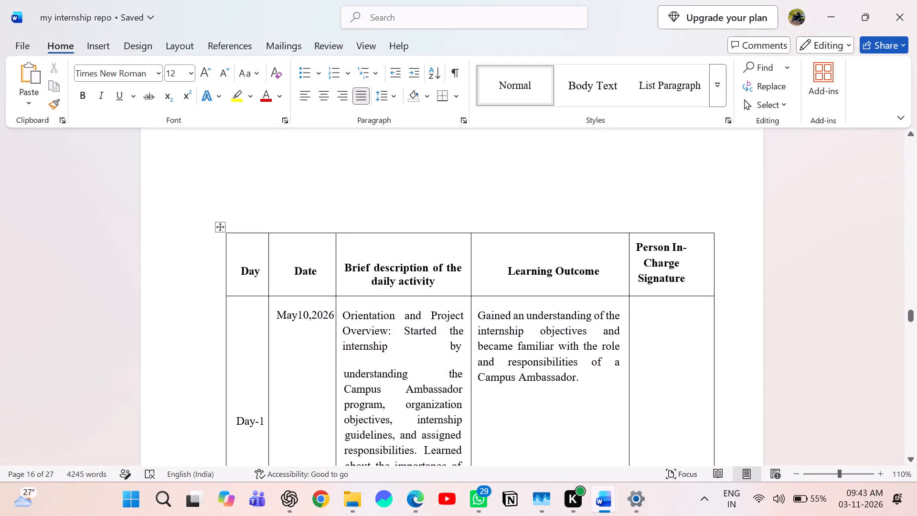
pyautogui.hotkey('ctrl', 'v')
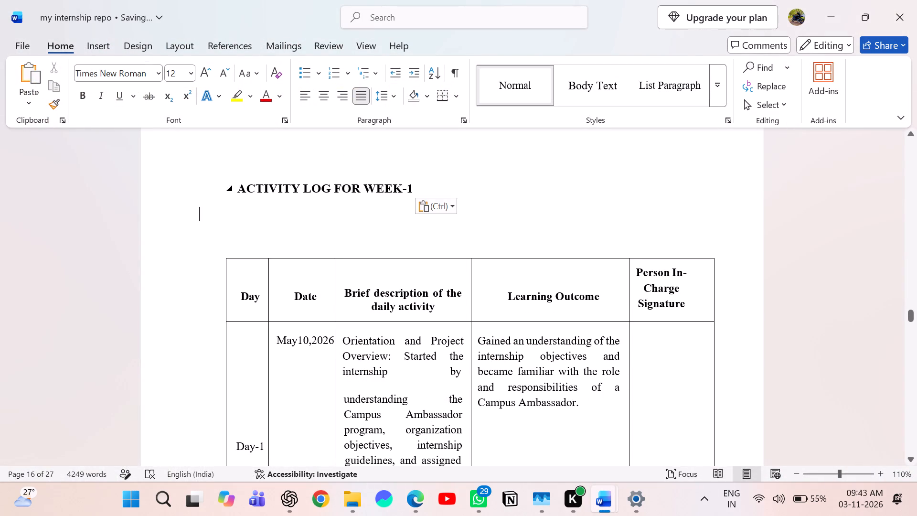
pyautogui.click(245, 226)
pyautogui.press('BackSpace')
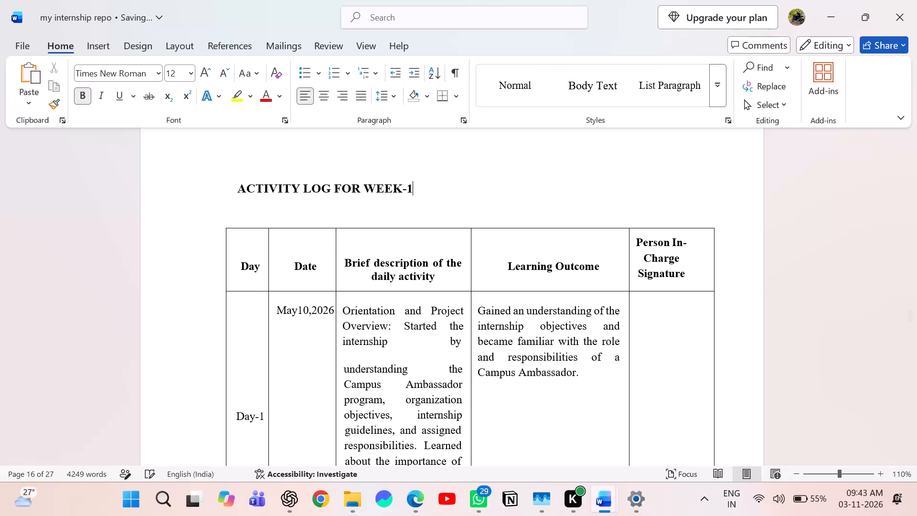
# Format the "ACTIVITY LOG FOR WEEK-1" heading as centred, with 1.5 line spacing and font size 16.
pyautogui.moveTo(239, 187); pyautogui.dragTo(468, 190)
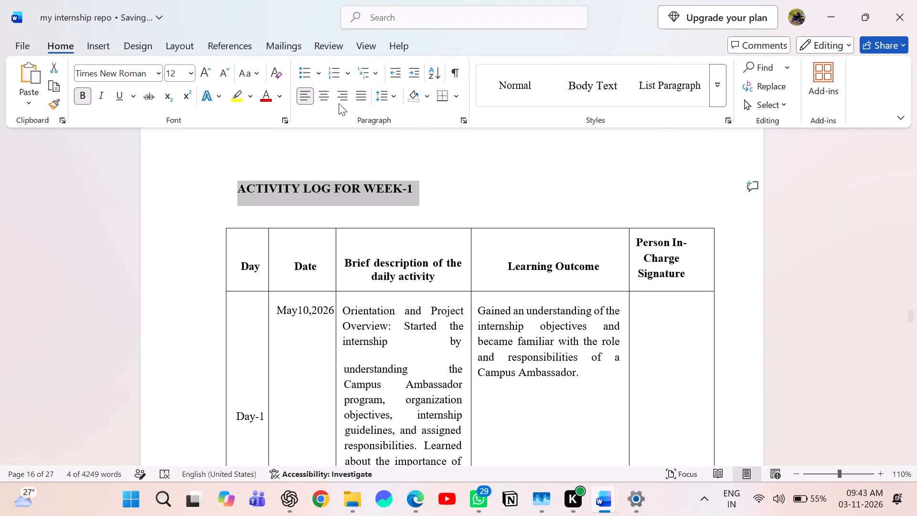
pyautogui.click(322, 92)
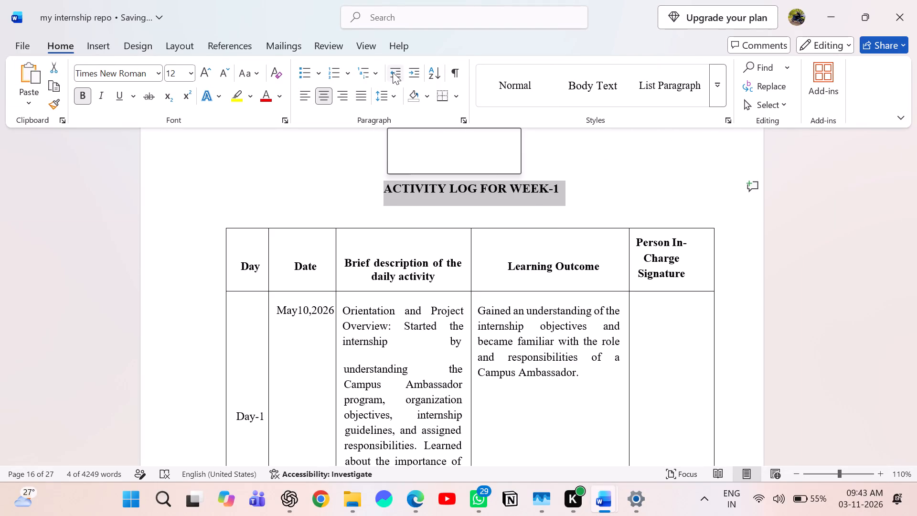
pyautogui.click(394, 95)
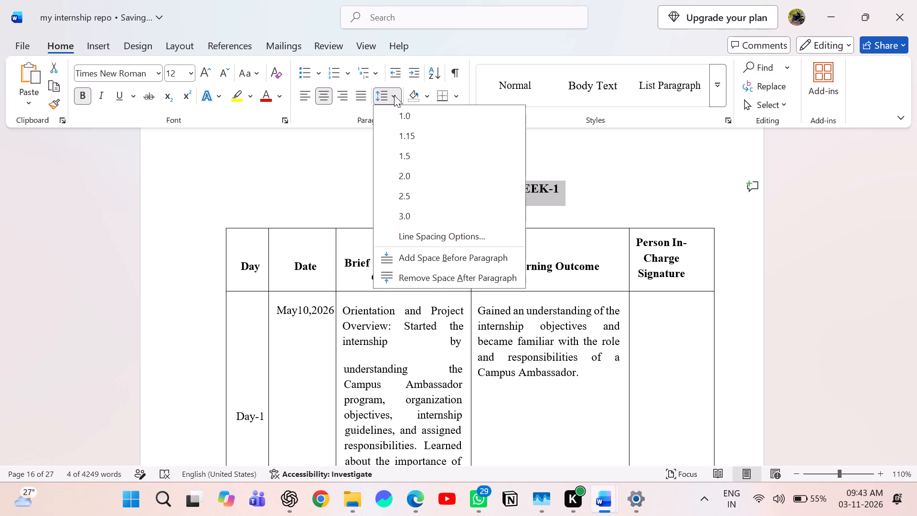
pyautogui.click(415, 154)
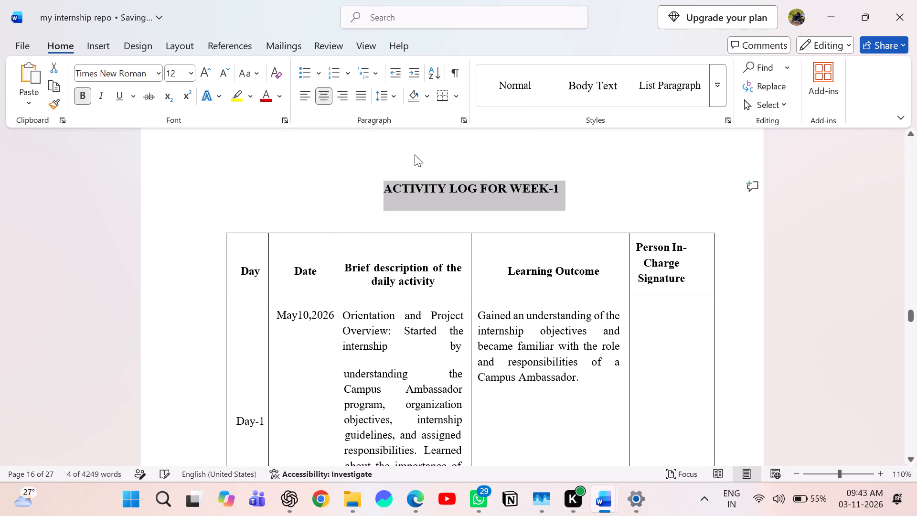
pyautogui.rightClick(445, 184)
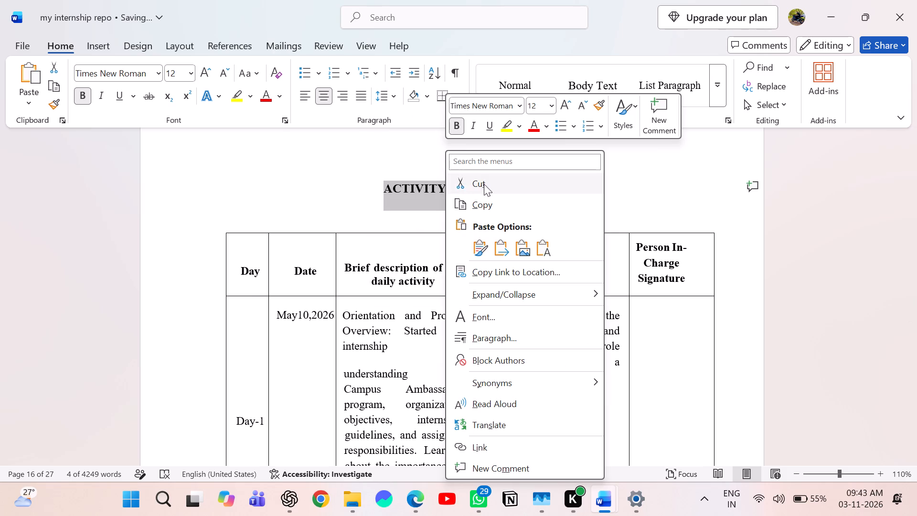
pyautogui.click(540, 102)
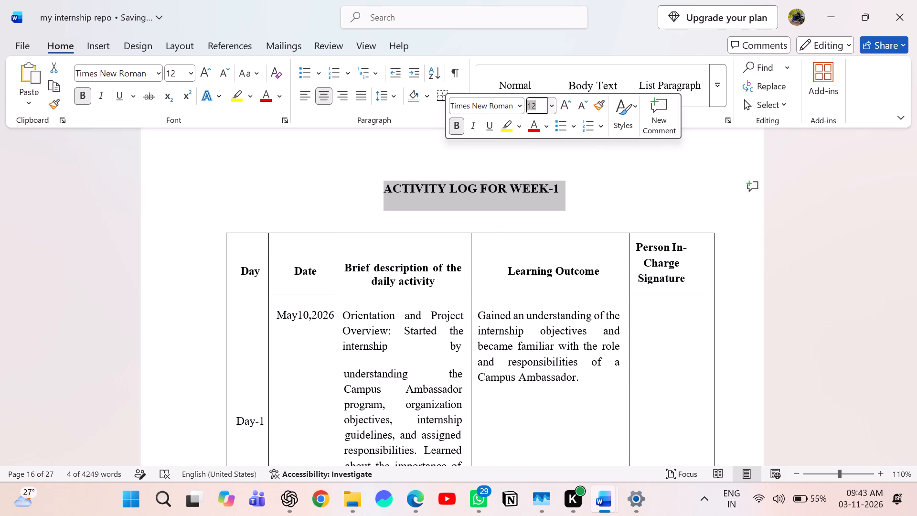
pyautogui.write('16')
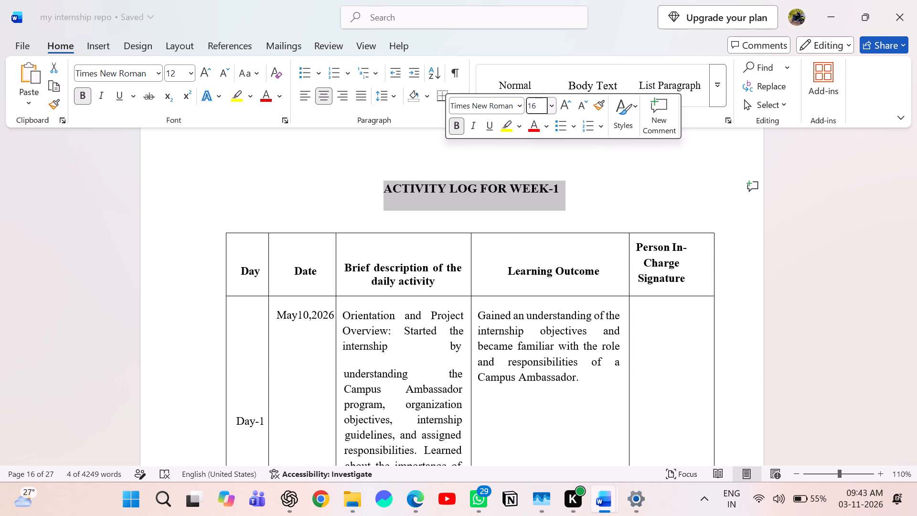
pyautogui.click(629, 204)
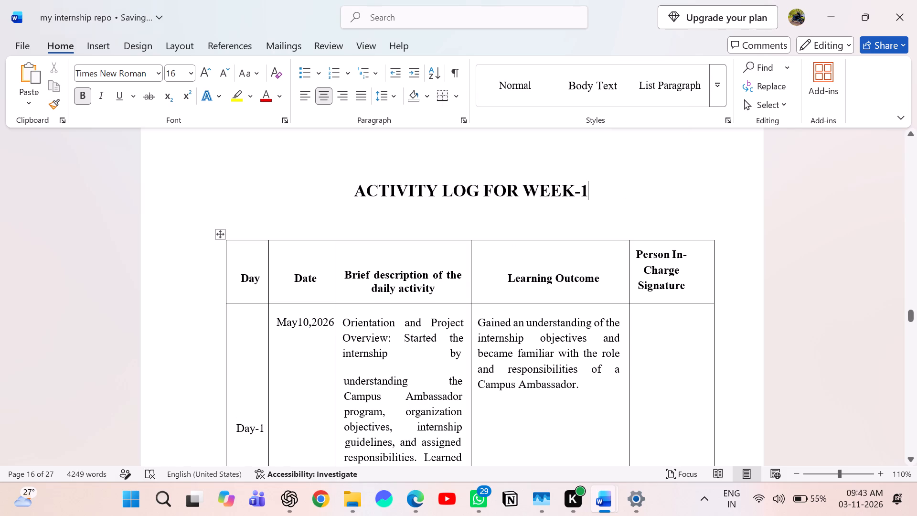
pyautogui.tripleClick(565, 287)
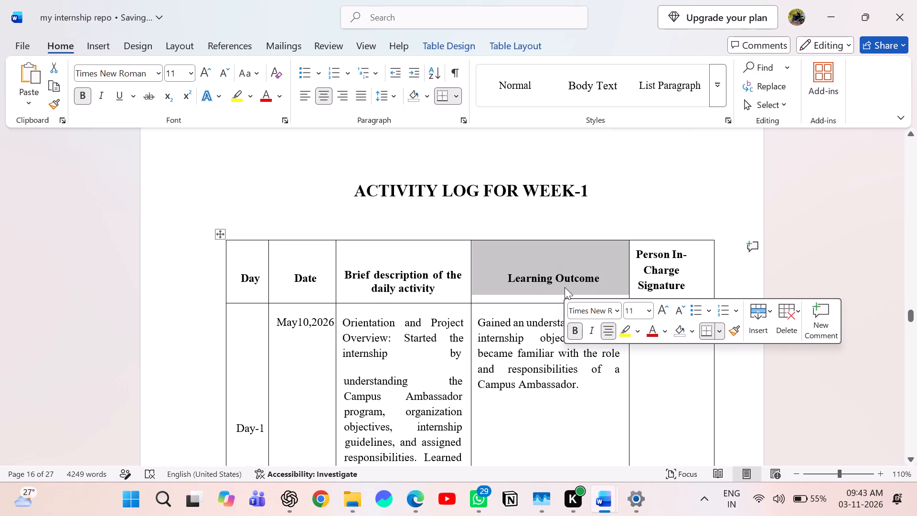
pyautogui.click(614, 205)
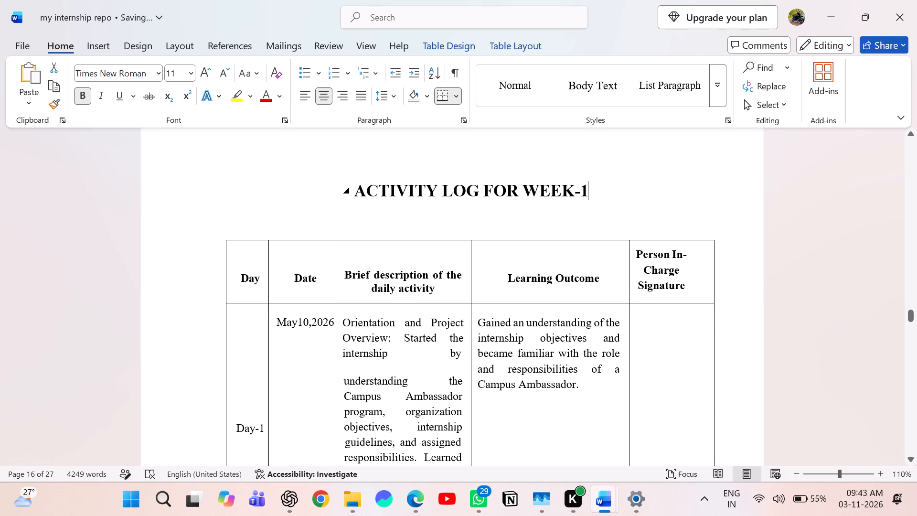
# Copy the whole Week 1 activity log table, from the header row through Day-6, in "my internship repo".
pyautogui.scroll(-6, 564, 315)
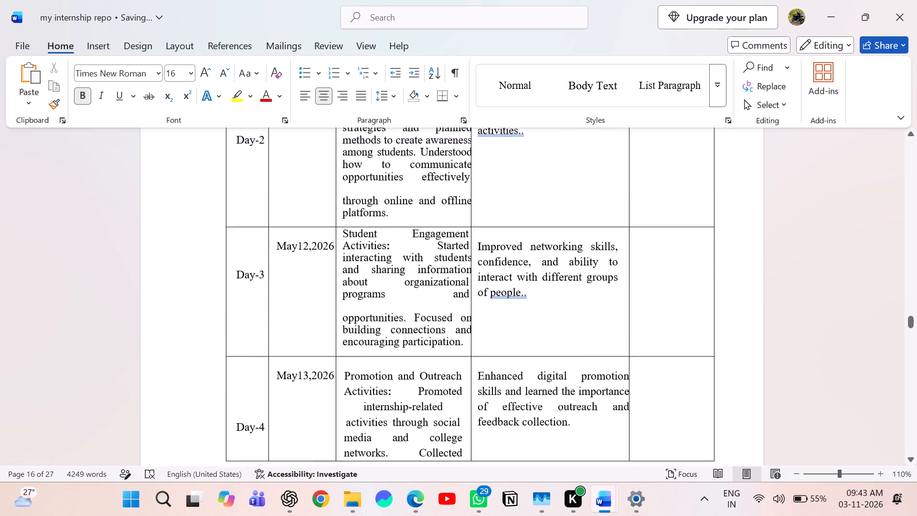
pyautogui.scroll(-6, 564, 315)
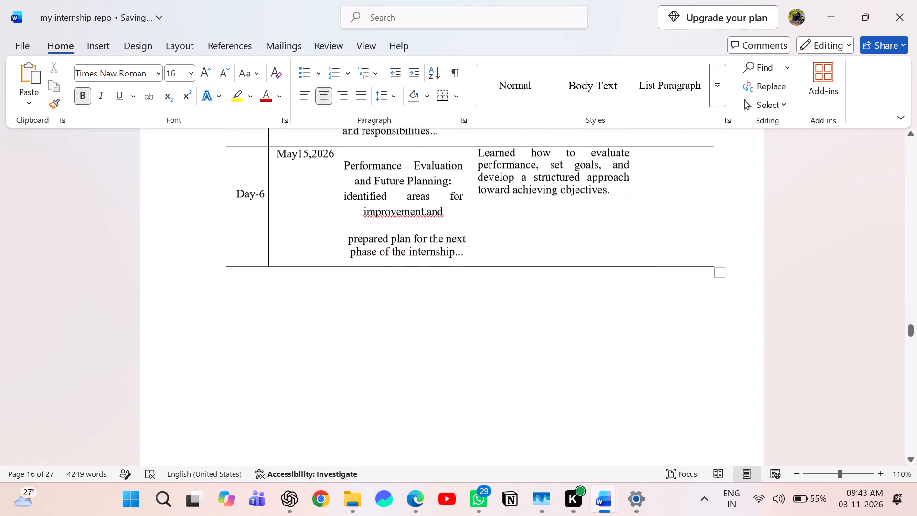
pyautogui.hscroll(1, 564, 315)
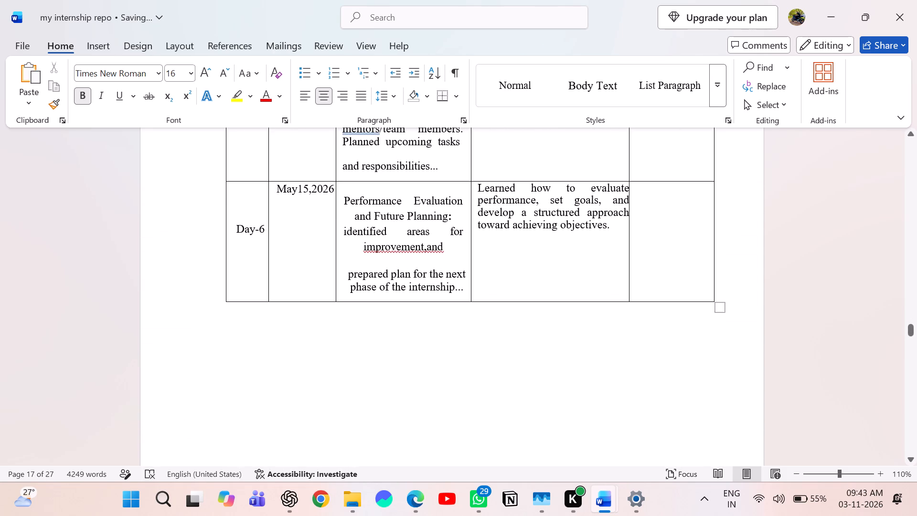
pyautogui.tripleClick(662, 291)
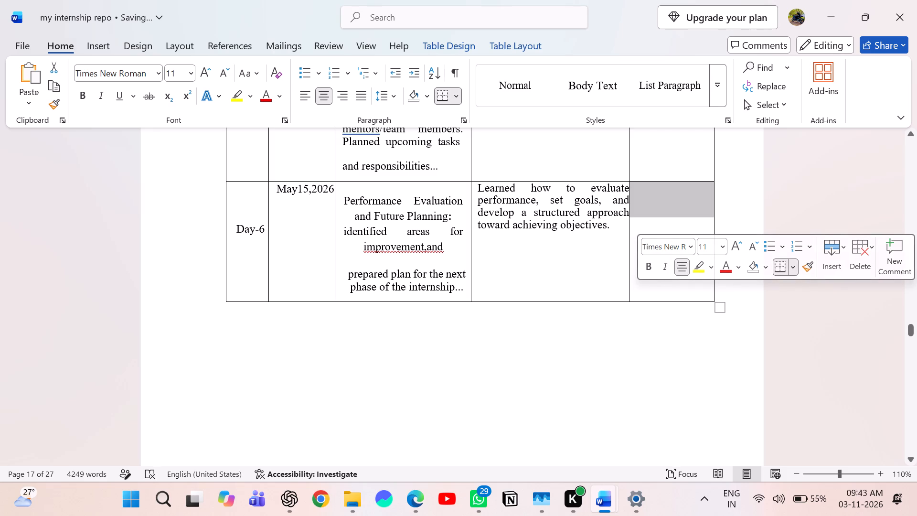
pyautogui.moveTo(728, 300); pyautogui.dragTo(488, 285)
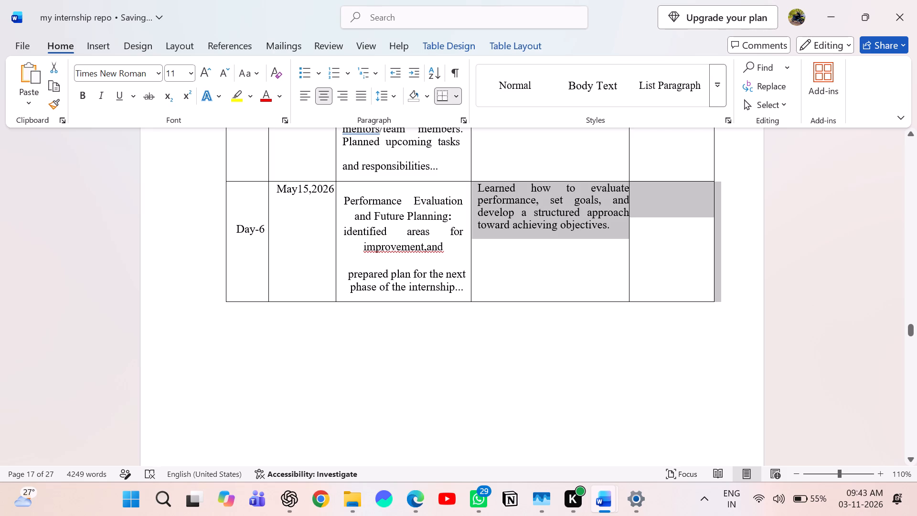
pyautogui.moveTo(488, 285); pyautogui.dragTo(271, 122)
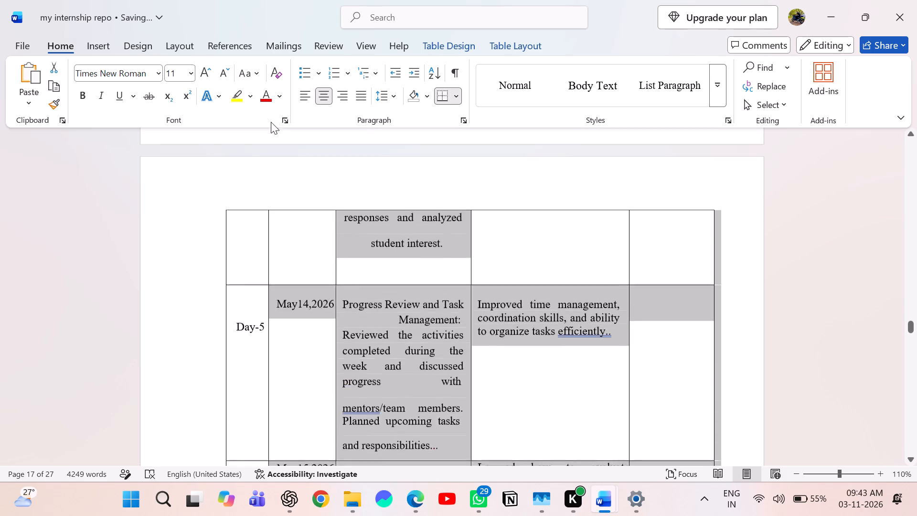
pyautogui.moveTo(271, 122); pyautogui.dragTo(213, 114)
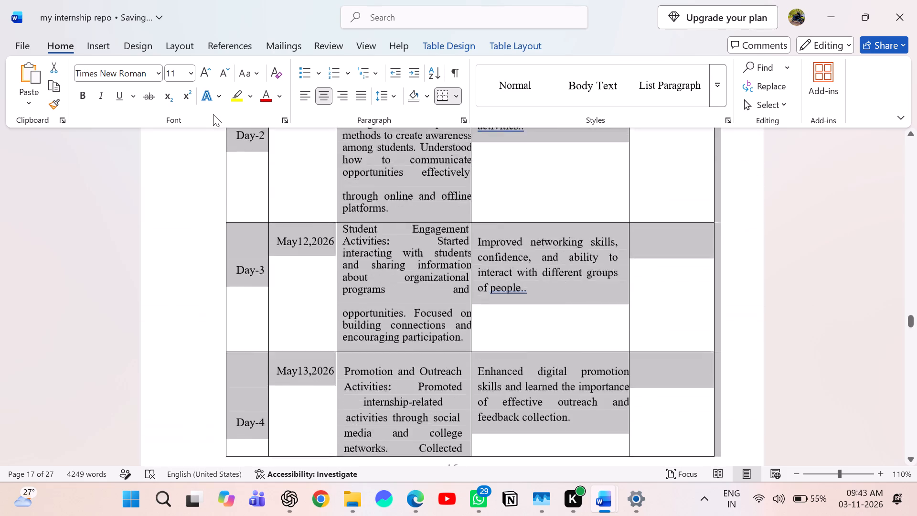
pyautogui.moveTo(213, 114); pyautogui.dragTo(229, 181)
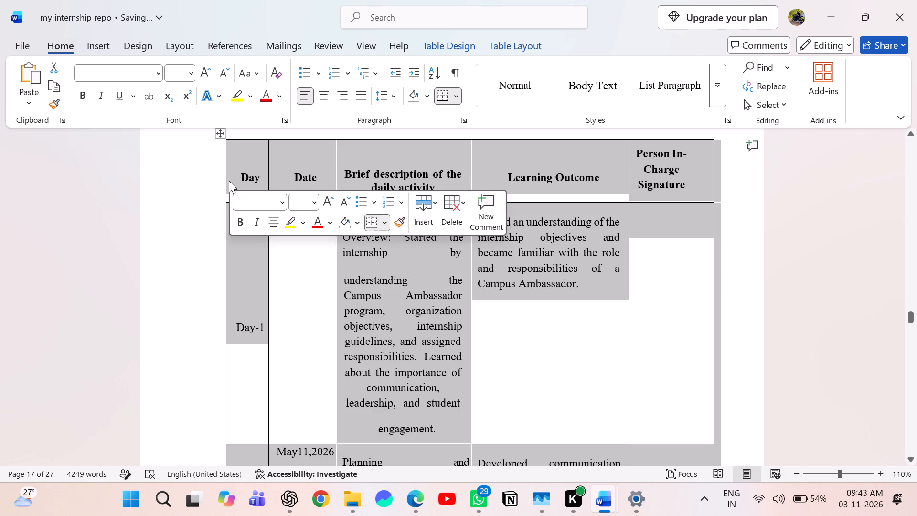
pyautogui.hotkey('ctrl', 'c')
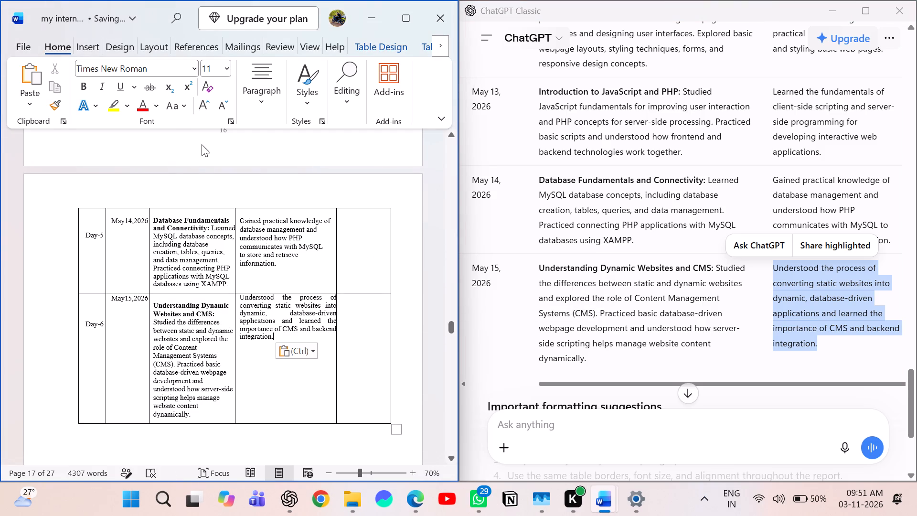
# Left-align the pasted Day-6 learning outcome.
pyautogui.click(259, 86)
pyautogui.click(246, 168)
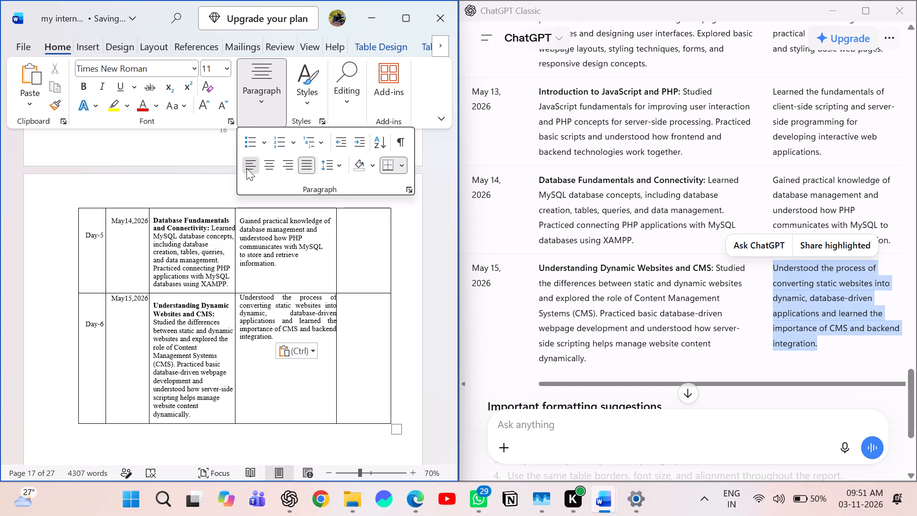
pyautogui.click(415, 279)
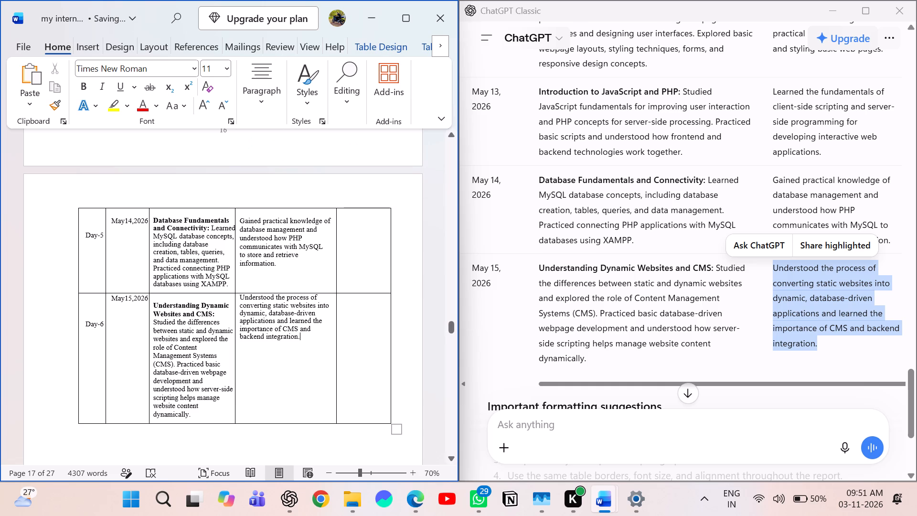
# Maximize the report window and review the Week 1 summary and the Day-1 to Day-6 entries of the activity table.
pyautogui.scroll(3, 415, 279)
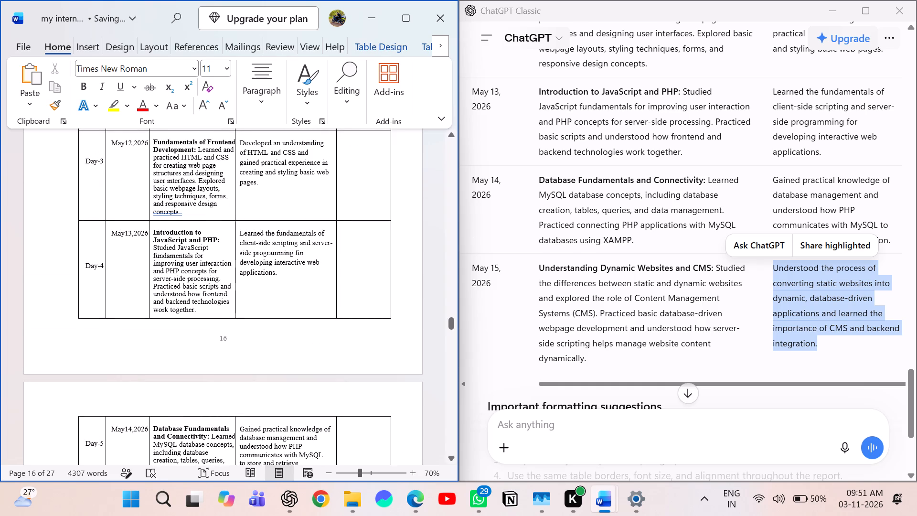
pyautogui.scroll(3, 299, 264)
pyautogui.click(407, 18)
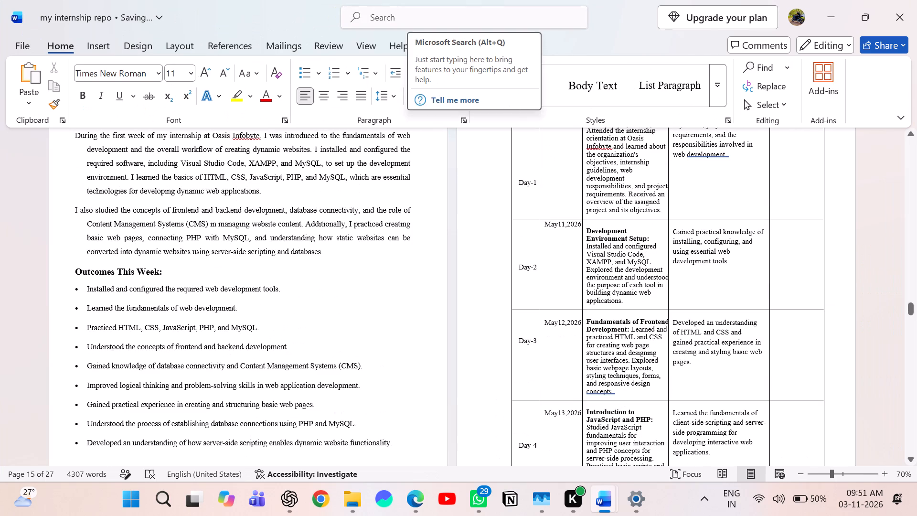
pyautogui.keyDown('ctrl'); pyautogui.scroll(5, 548, 193); pyautogui.keyUp('ctrl')
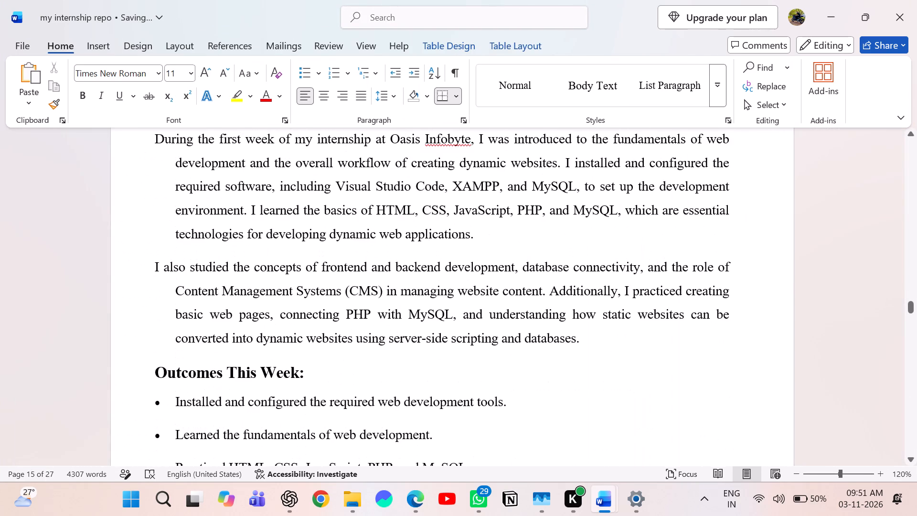
pyautogui.scroll(-5, 548, 193)
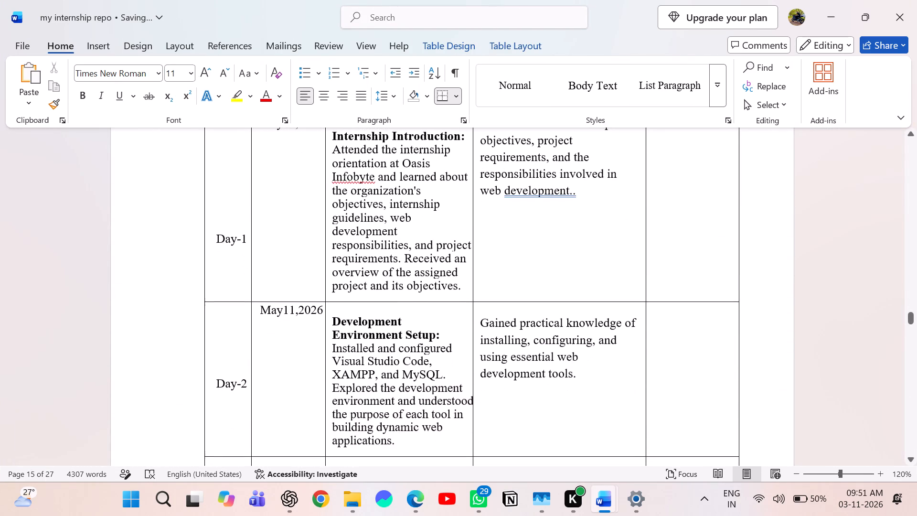
pyautogui.scroll(-5, 548, 193)
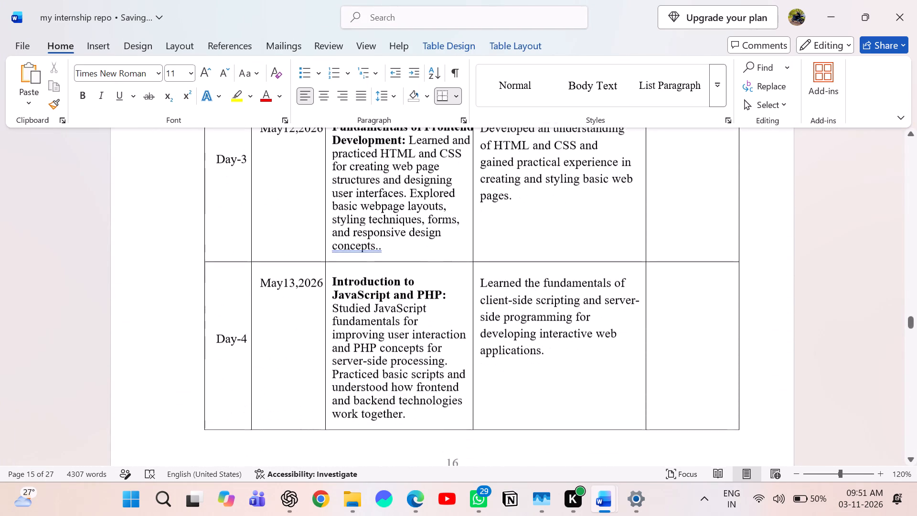
pyautogui.scroll(-3, 548, 193)
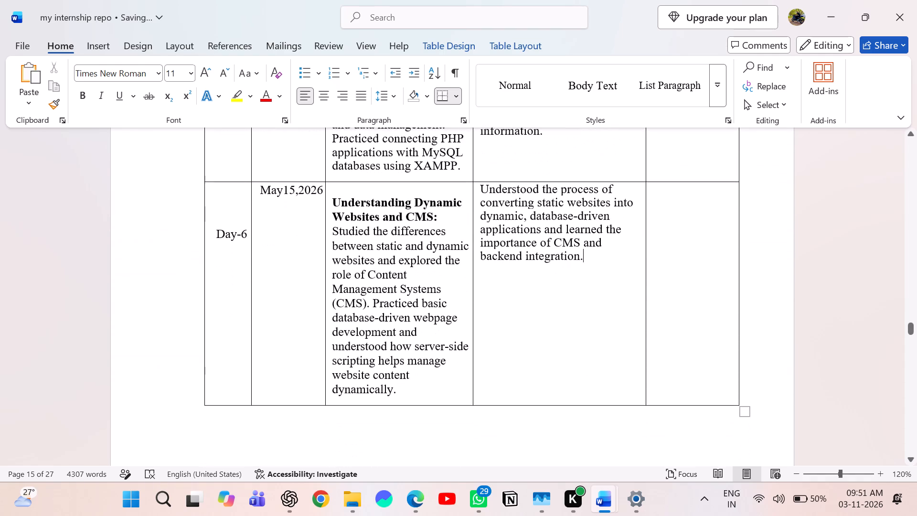
pyautogui.scroll(-2, 548, 193)
pyautogui.scroll(3, 548, 193)
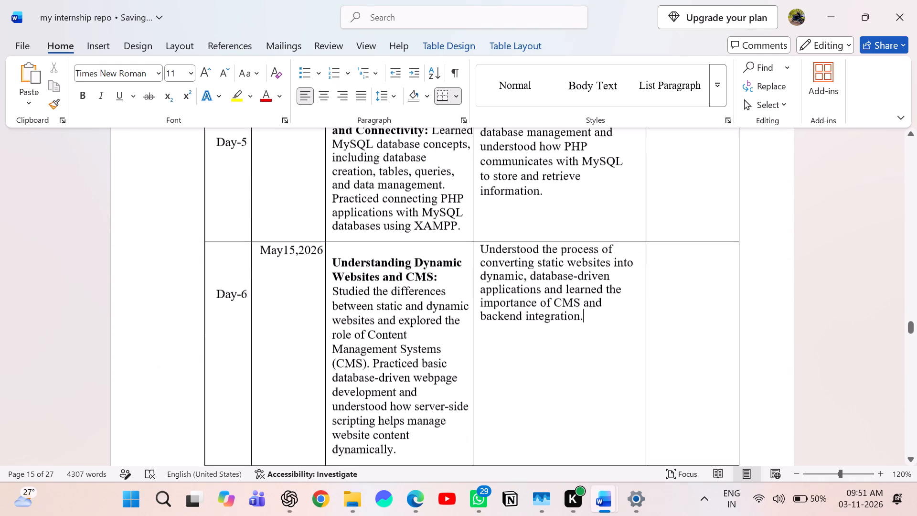
pyautogui.scroll(1, 548, 193)
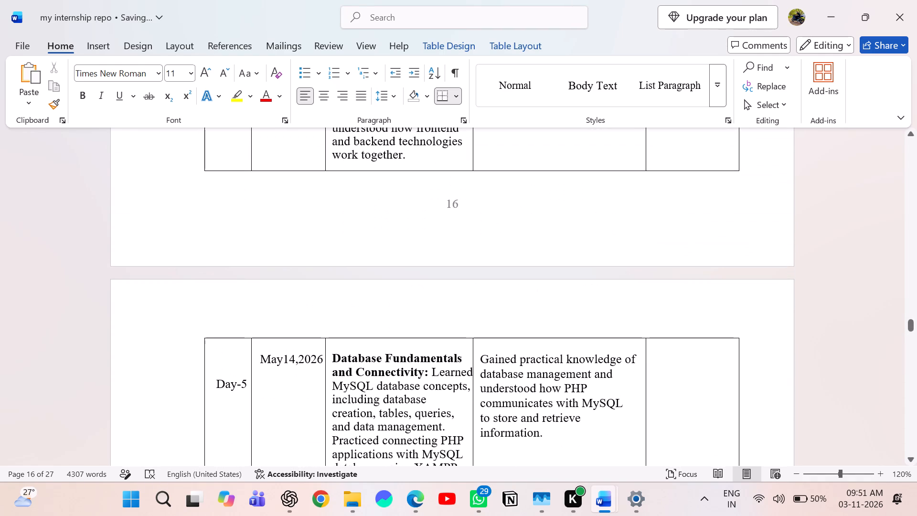
pyautogui.scroll(1, 512, 296)
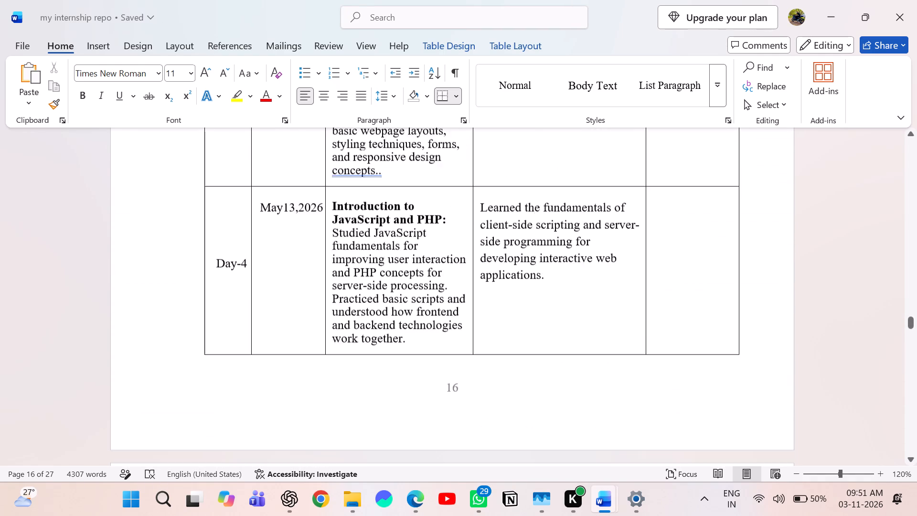
pyautogui.scroll(1, 512, 296)
pyautogui.scroll(-1, 512, 296)
pyautogui.scroll(1, 512, 296)
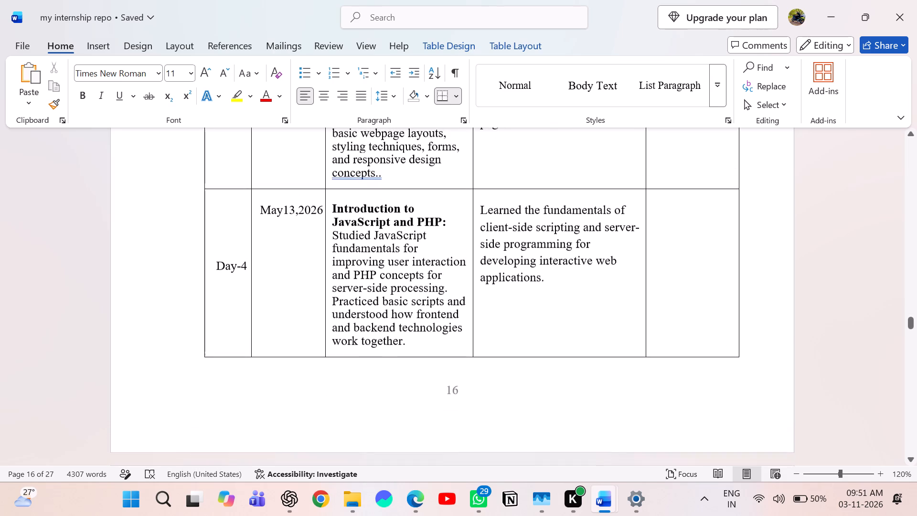
# Delete the closing sentence "Received an overview of the assigned project and its objectives." from the Day-1 activity description.
pyautogui.keyDown('ctrl'); pyautogui.scroll(-1, 512, 296); pyautogui.keyUp('ctrl')
pyautogui.scroll(3, 512, 296)
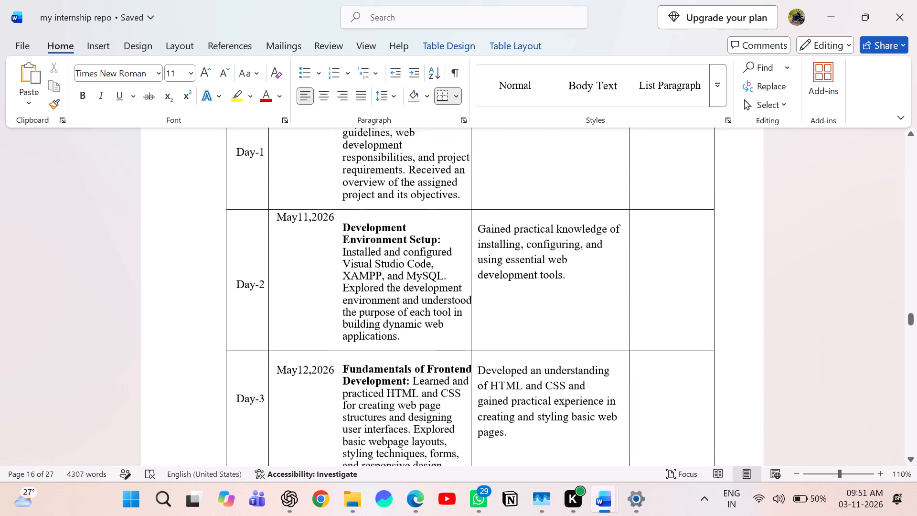
pyautogui.scroll(1, 512, 296)
pyautogui.scroll(-1, 512, 296)
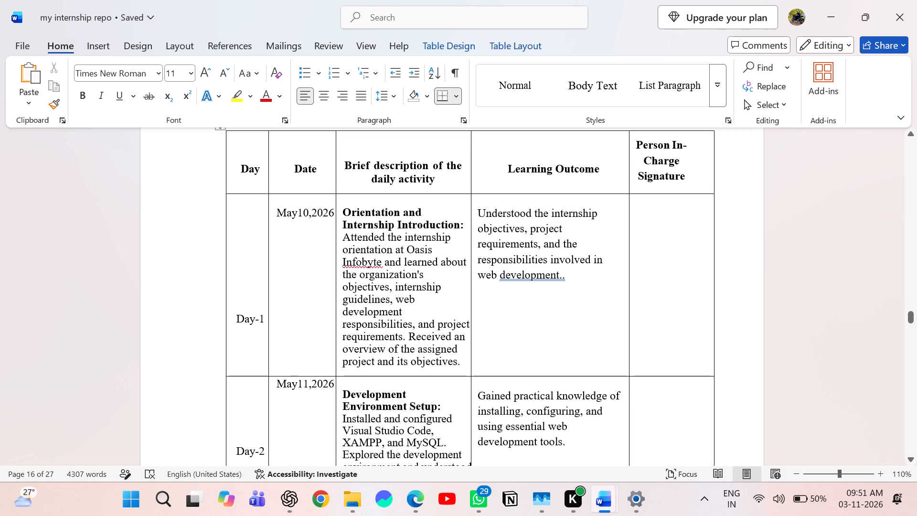
pyautogui.scroll(-1, 415, 314)
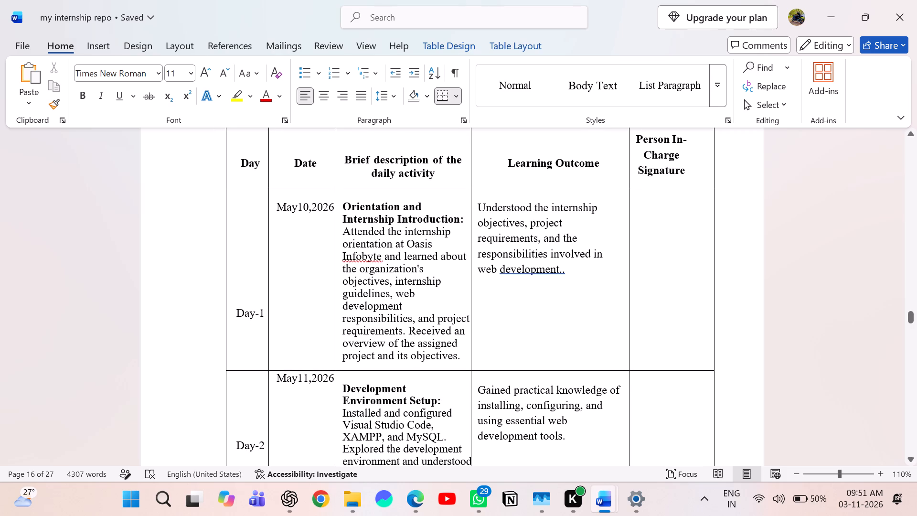
pyautogui.scroll(-1, 399, 316)
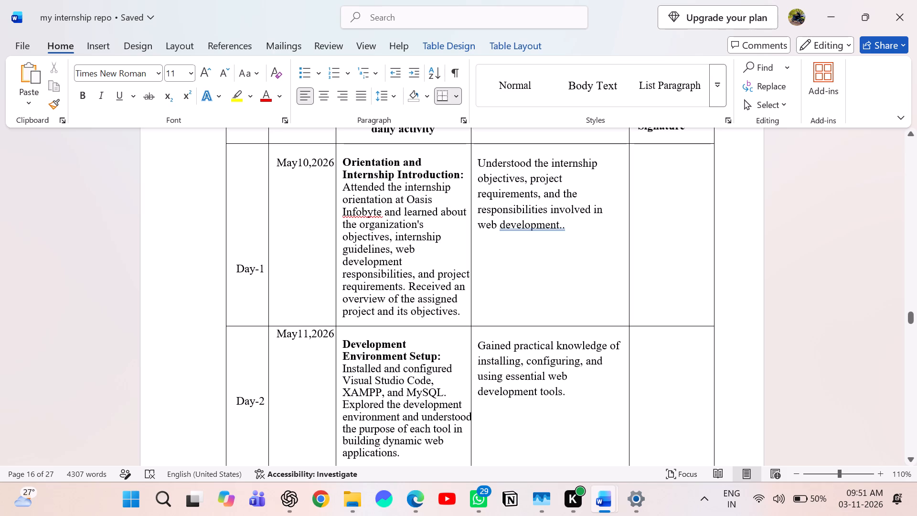
pyautogui.scroll(-2, 399, 316)
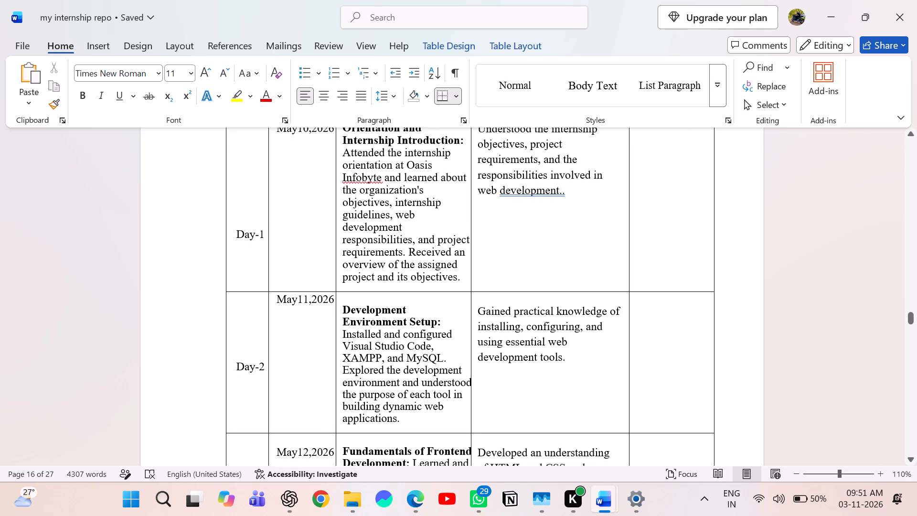
pyautogui.moveTo(408, 254); pyautogui.dragTo(437, 280)
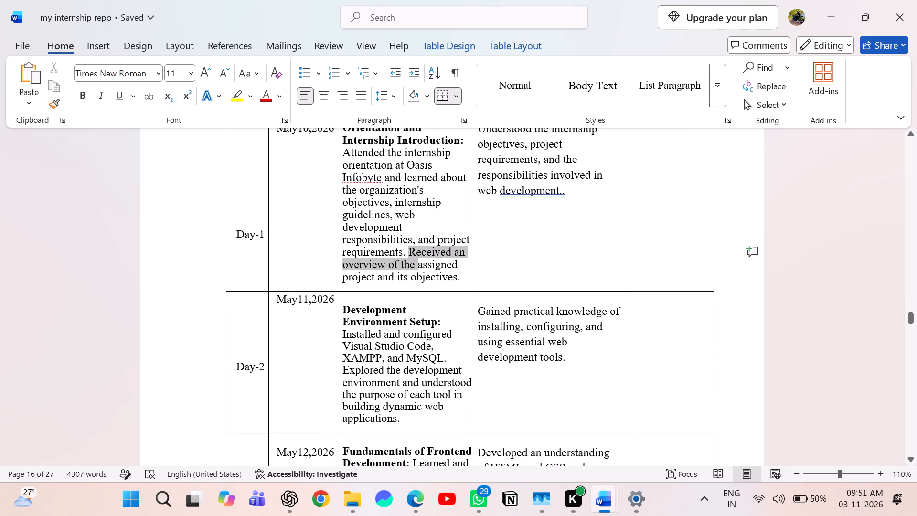
pyautogui.moveTo(437, 280); pyautogui.dragTo(465, 277)
pyautogui.press('BackSpace')
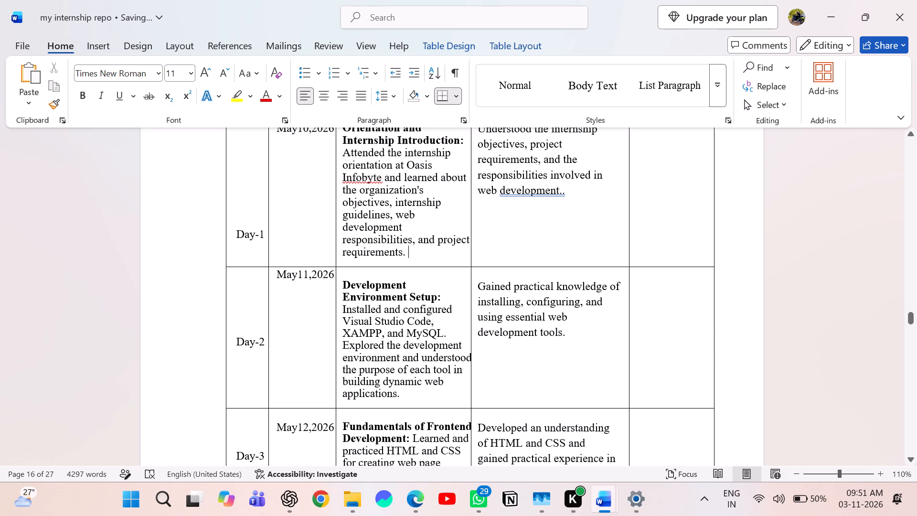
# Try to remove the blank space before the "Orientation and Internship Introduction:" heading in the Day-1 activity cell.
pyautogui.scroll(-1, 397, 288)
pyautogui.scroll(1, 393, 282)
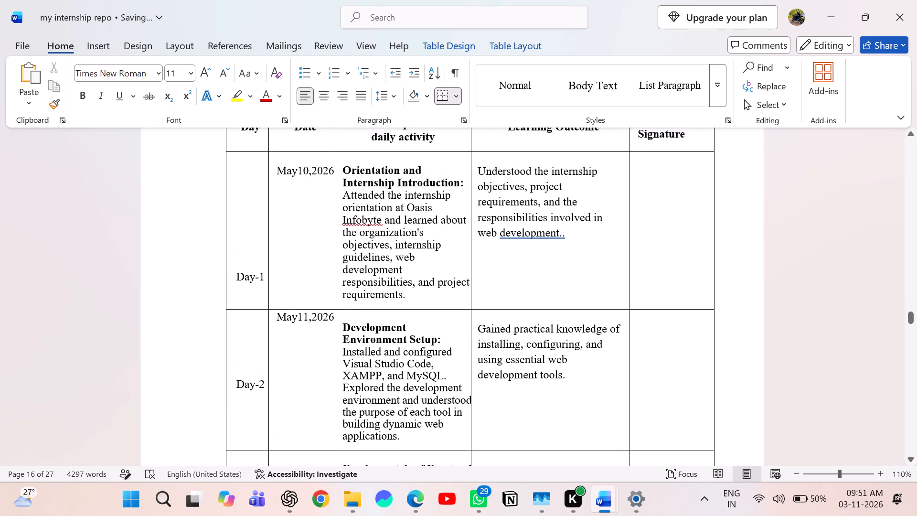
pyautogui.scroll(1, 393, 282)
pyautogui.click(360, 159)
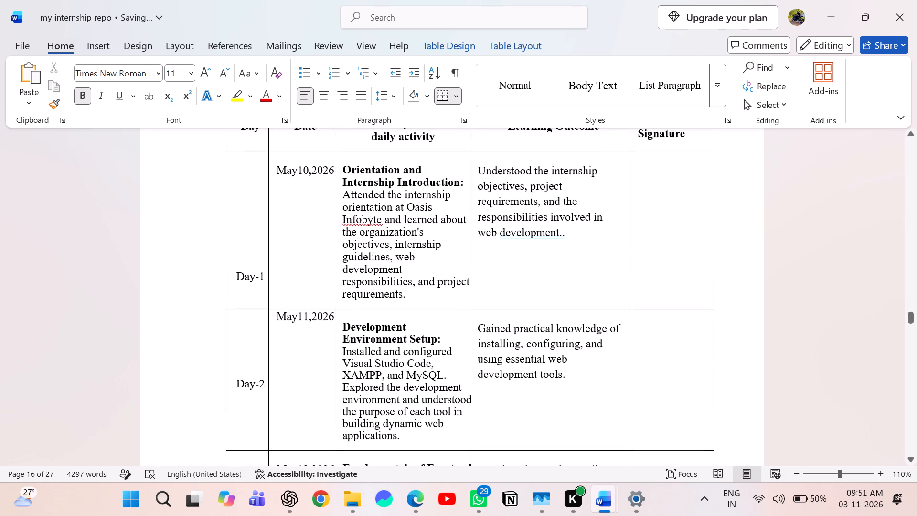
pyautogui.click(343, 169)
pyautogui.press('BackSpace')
# Delete the closing words "the purpose of each tool in building dynamic web applications." from the Day-2 activity description.
pyautogui.scroll(-1, 406, 266)
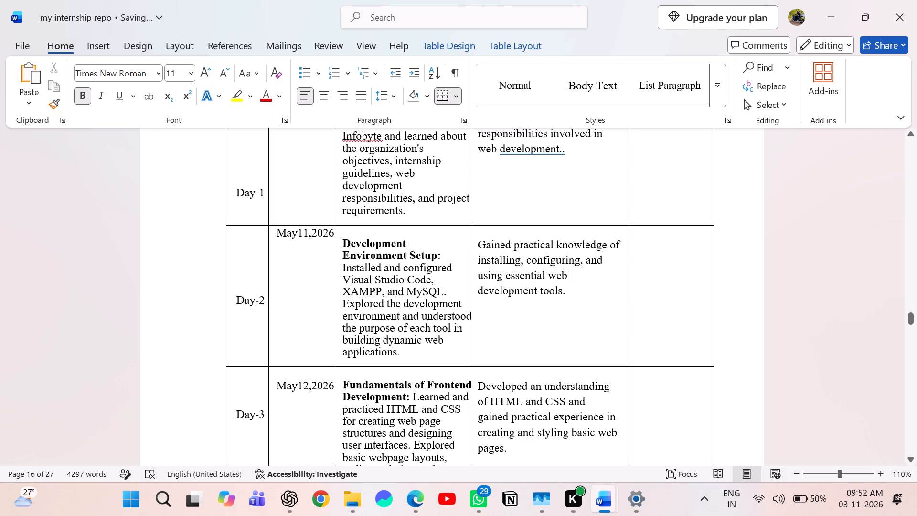
pyautogui.moveTo(342, 328); pyautogui.dragTo(421, 352)
pyautogui.press('BackSpace')
# Delete the last sentence of the Day-3 activity description, starting with "Explored basic webpage layouts".
pyautogui.scroll(-1, 421, 352)
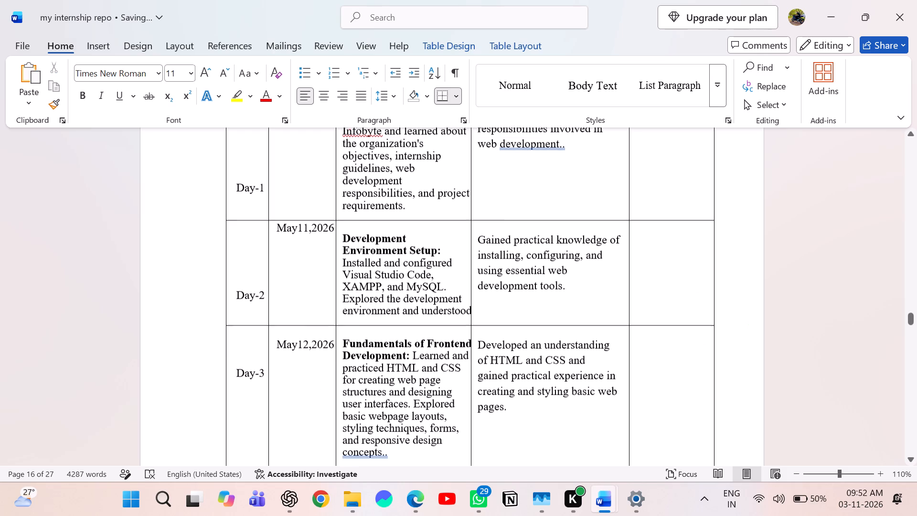
pyautogui.scroll(-1, 421, 352)
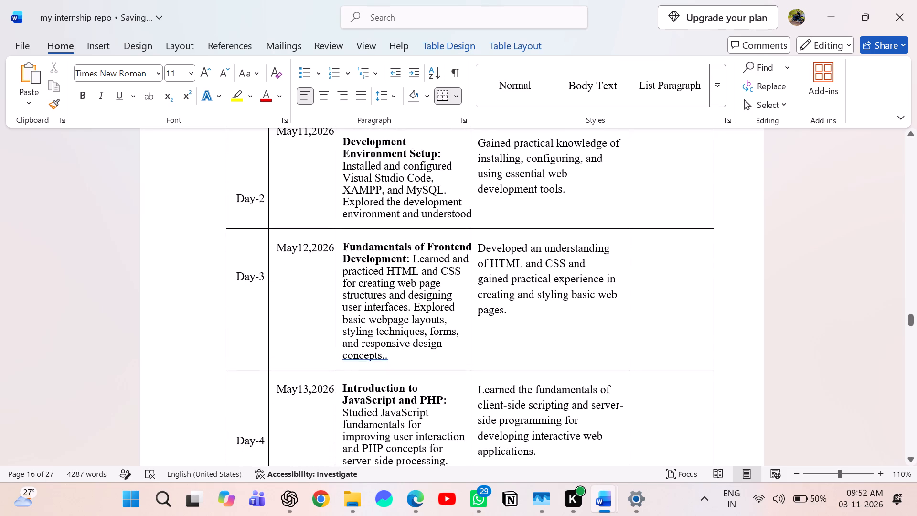
pyautogui.moveTo(412, 308); pyautogui.dragTo(426, 352)
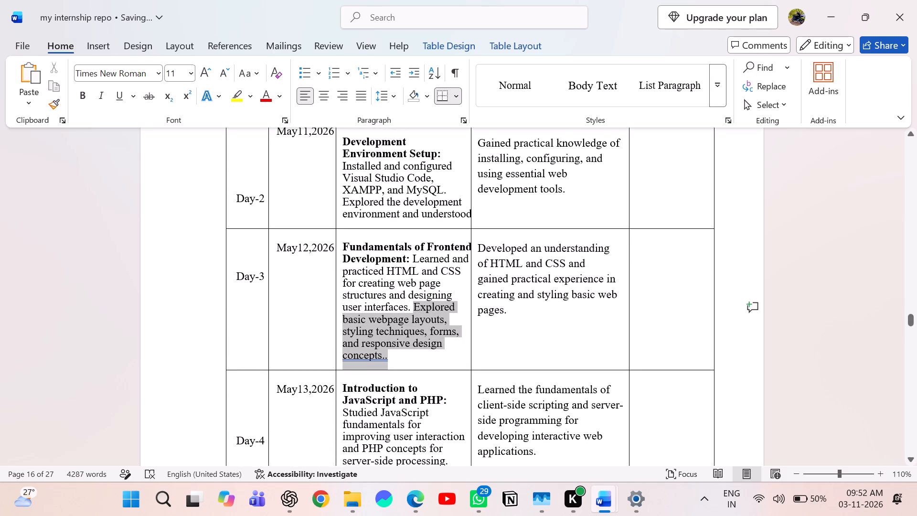
pyautogui.moveTo(426, 352); pyautogui.dragTo(426, 355)
pyautogui.press('BackSpace')
# Delete the last sentence of the Day-4 activity description, starting with "Practiced basic scripts".
pyautogui.scroll(-1, 426, 355)
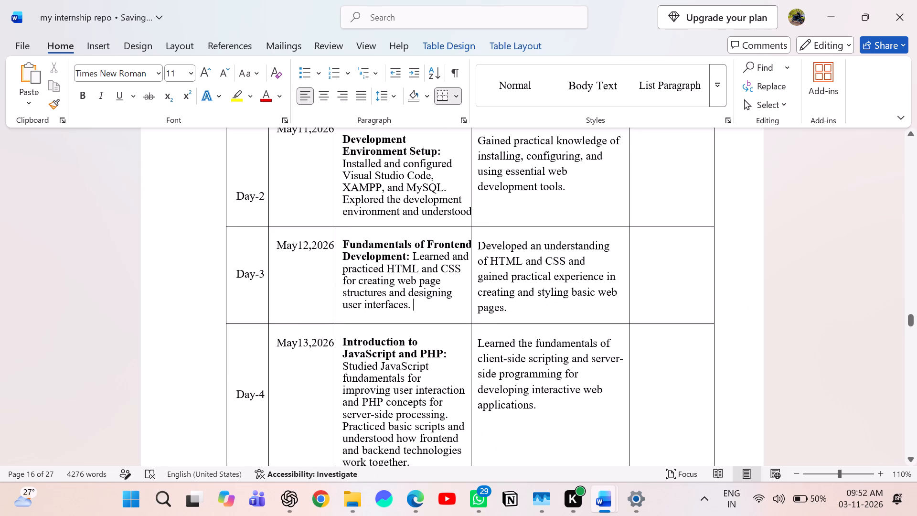
pyautogui.scroll(-2, 426, 355)
pyautogui.scroll(1, 426, 355)
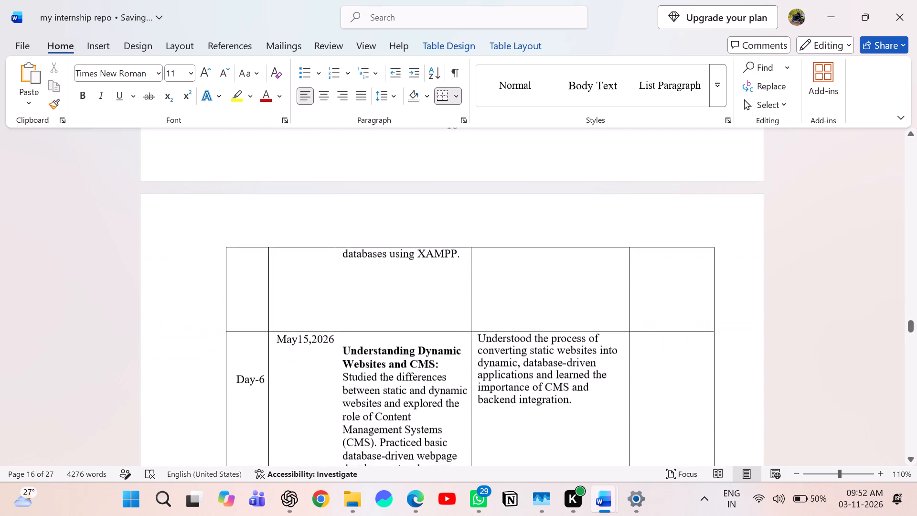
pyautogui.scroll(1, 426, 355)
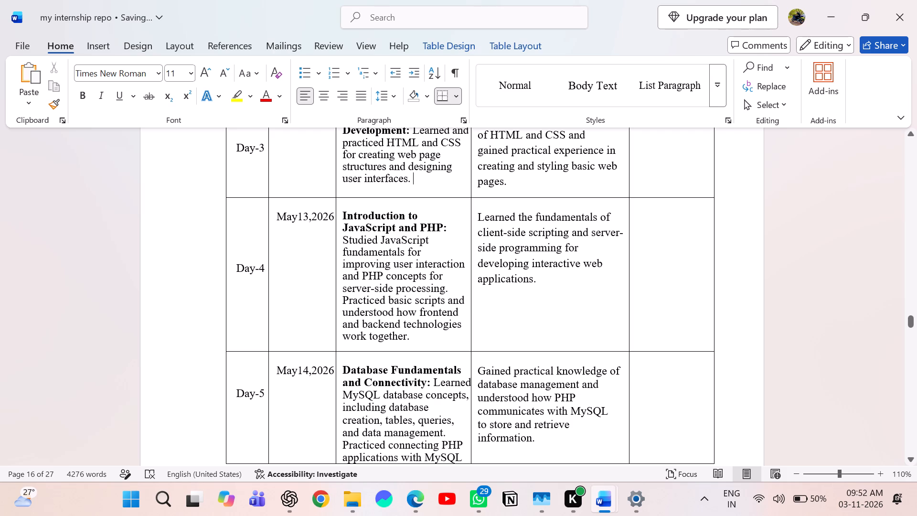
pyautogui.moveTo(344, 301); pyautogui.dragTo(413, 333)
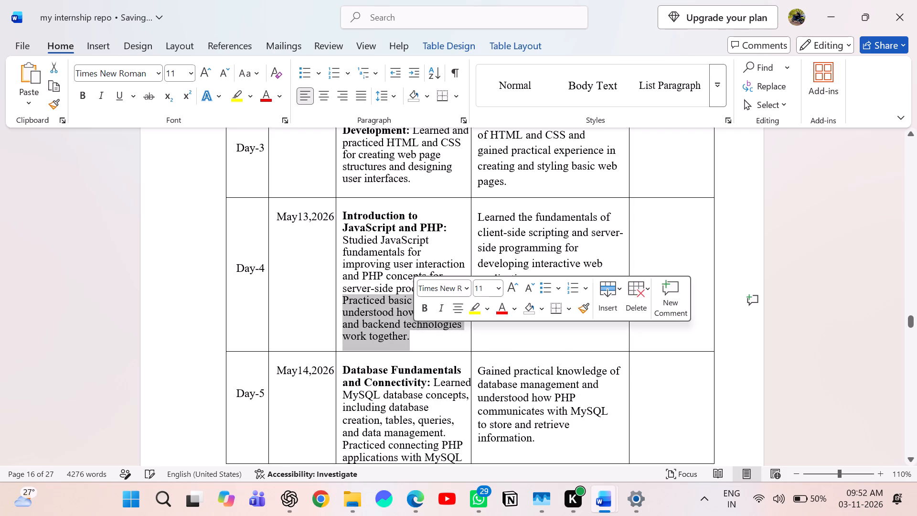
pyautogui.press('BackSpace')
# Review how the shortened activity table flows across the pages, from the Day-6 row back to the Day-1 row.
pyautogui.scroll(-1, 413, 333)
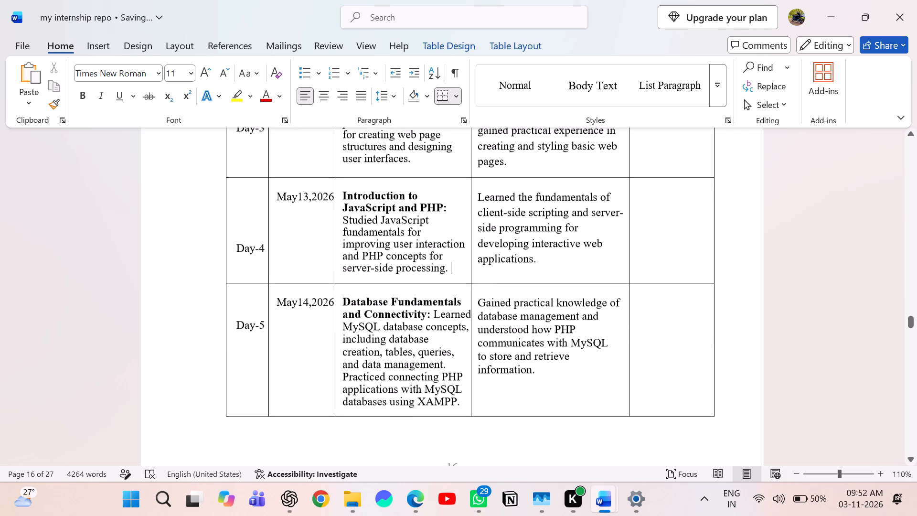
pyautogui.scroll(-4, 413, 333)
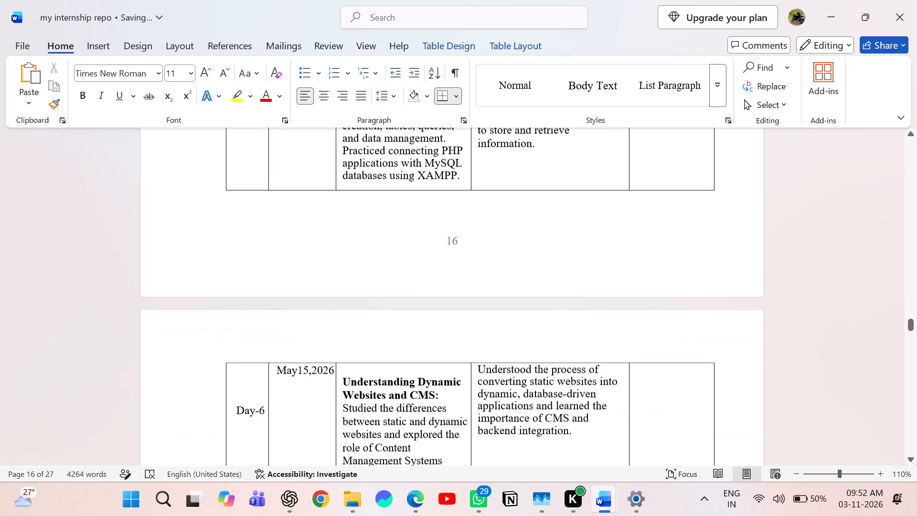
pyautogui.scroll(-1, 413, 333)
pyautogui.scroll(3, 413, 333)
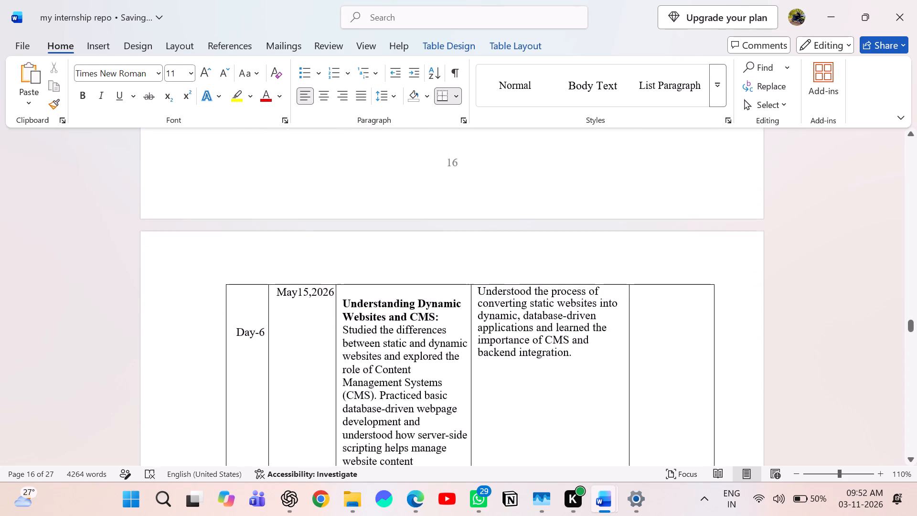
pyautogui.scroll(4, 413, 333)
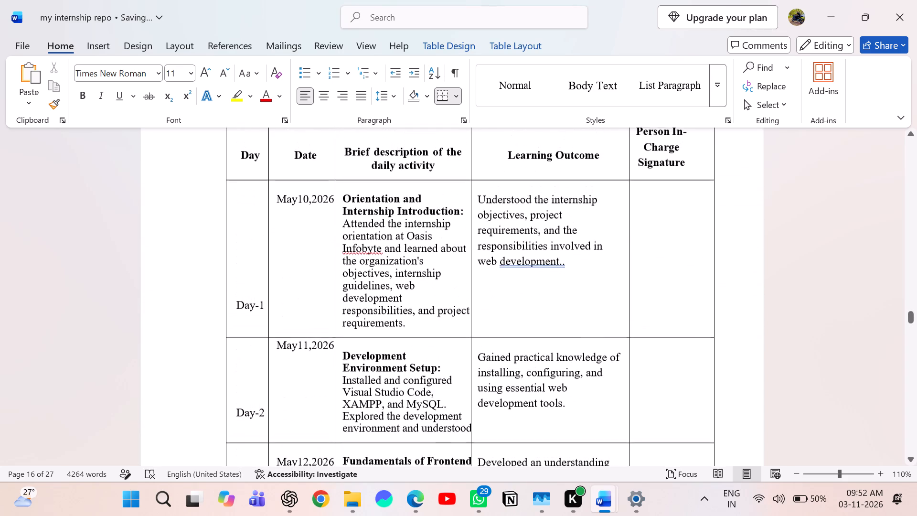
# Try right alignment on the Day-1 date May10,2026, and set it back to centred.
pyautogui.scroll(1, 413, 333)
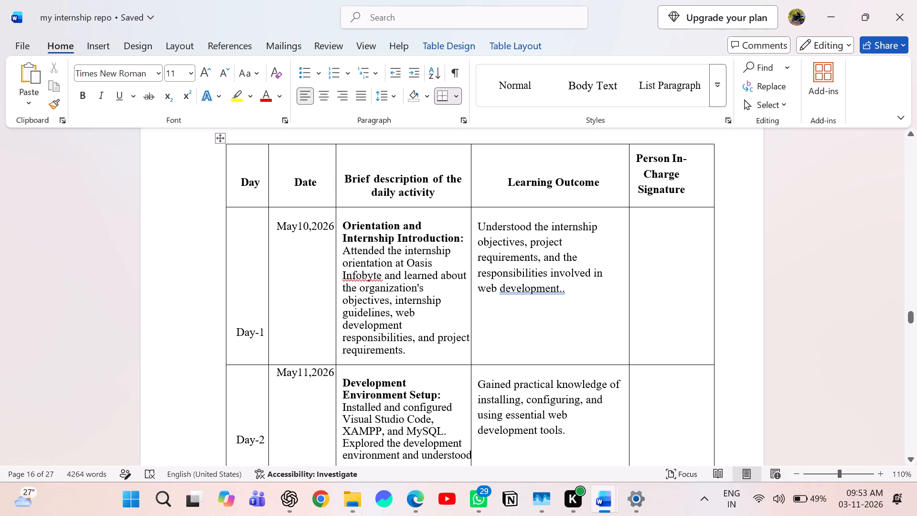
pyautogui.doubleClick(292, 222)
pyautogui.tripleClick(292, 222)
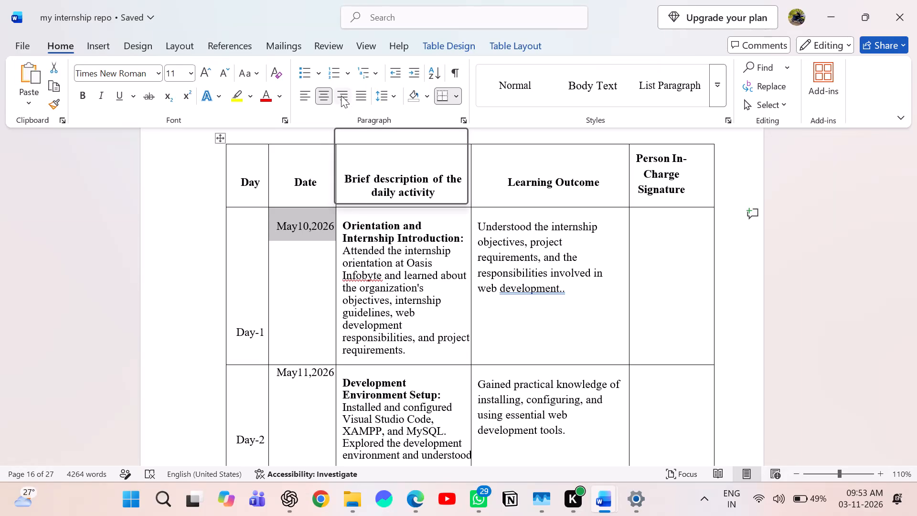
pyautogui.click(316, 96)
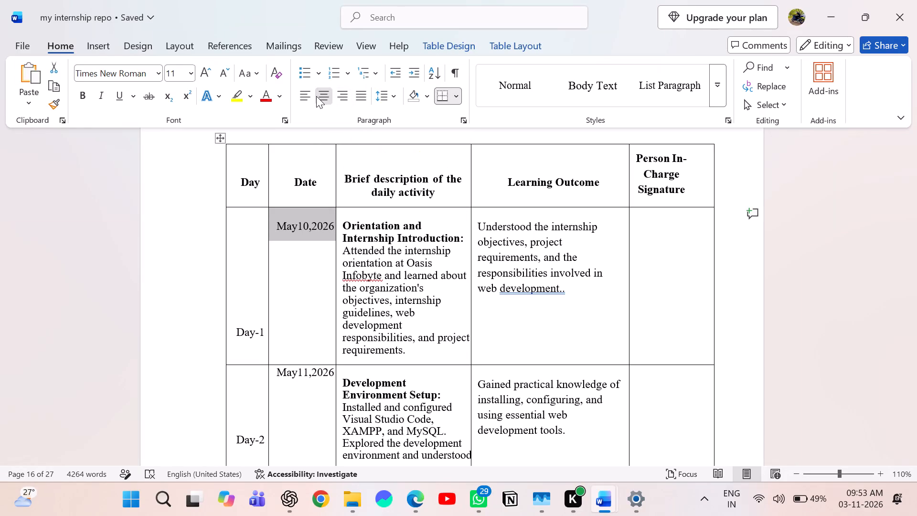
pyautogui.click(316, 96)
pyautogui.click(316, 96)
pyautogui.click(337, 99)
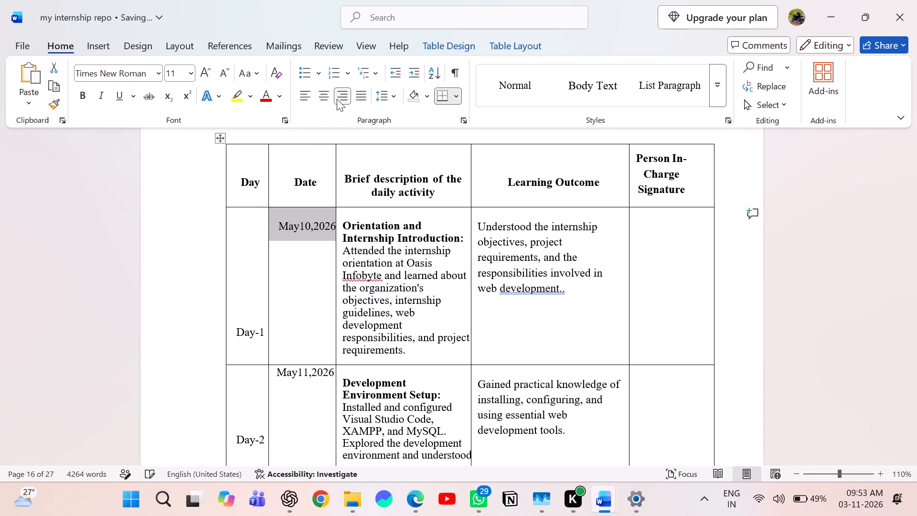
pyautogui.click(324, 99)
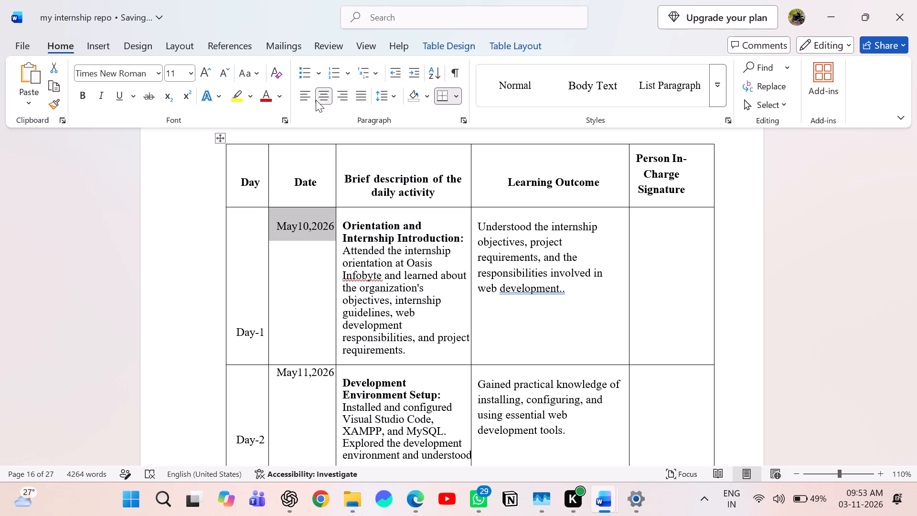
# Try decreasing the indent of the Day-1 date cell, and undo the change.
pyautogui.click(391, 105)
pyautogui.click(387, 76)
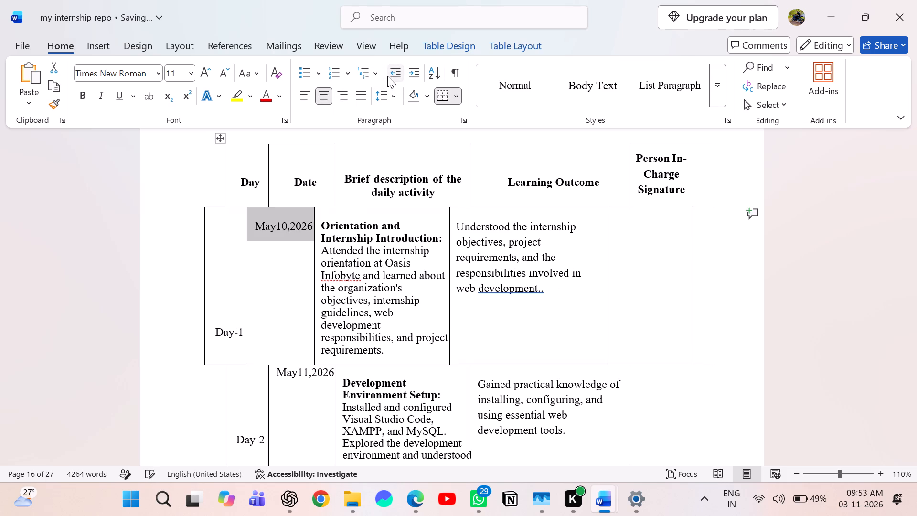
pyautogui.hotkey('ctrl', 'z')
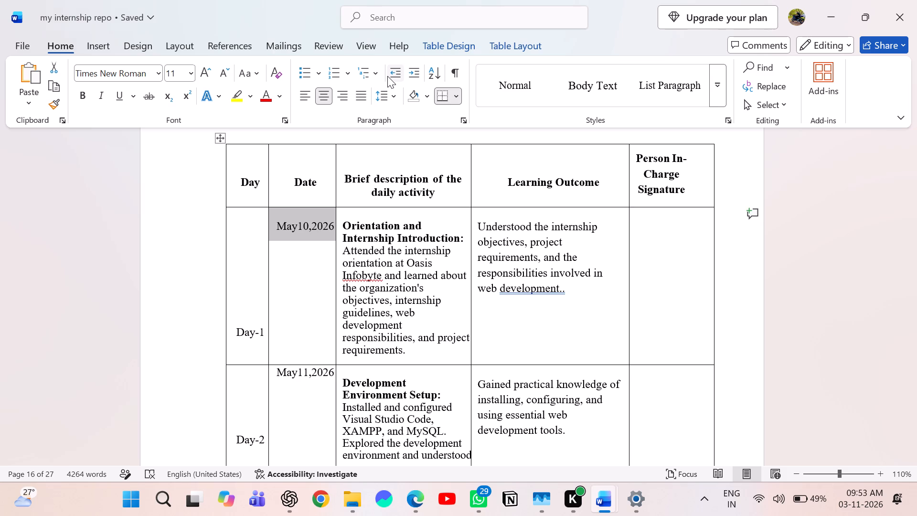
# Review how the Week-1 activity table's rows fit across pages 16 and 17, from the Day-6 row back to the log's heading.
pyautogui.scroll(-2, 387, 76)
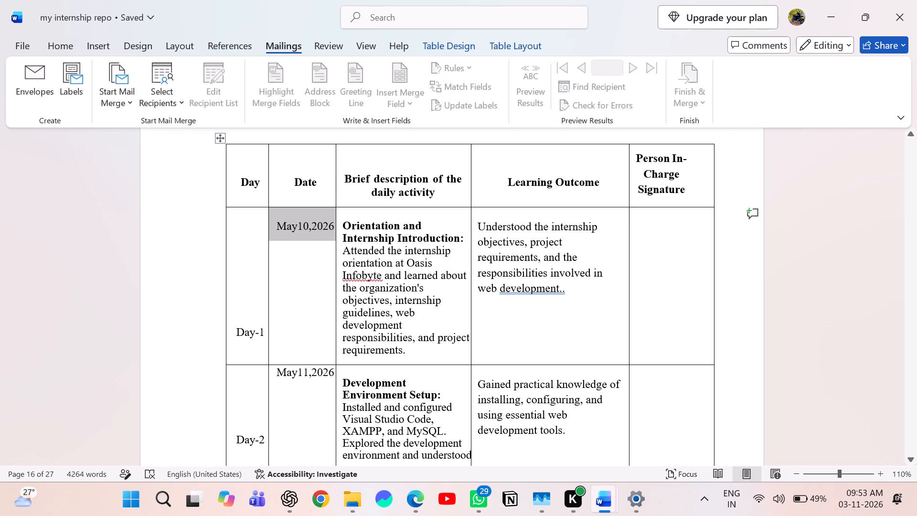
pyautogui.scroll(-7, 679, 289)
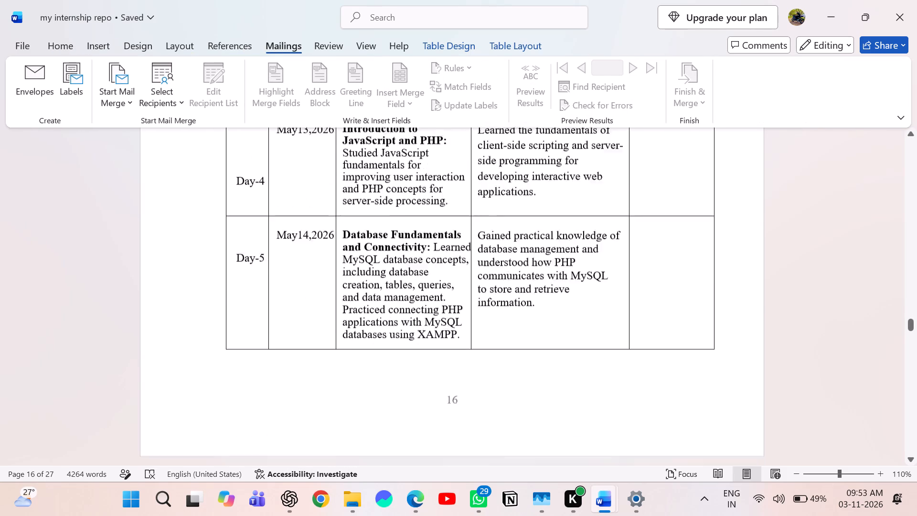
pyautogui.scroll(-2, 679, 289)
pyautogui.scroll(1, 679, 289)
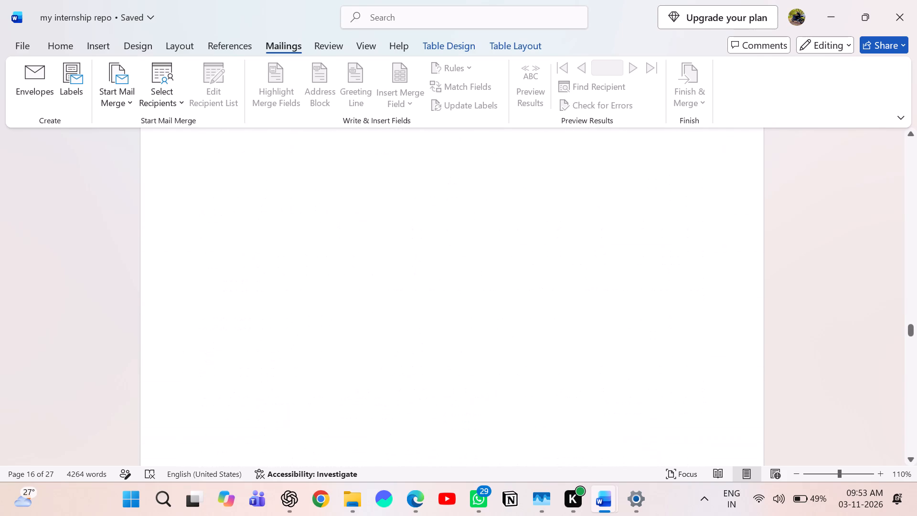
pyautogui.scroll(1, 679, 289)
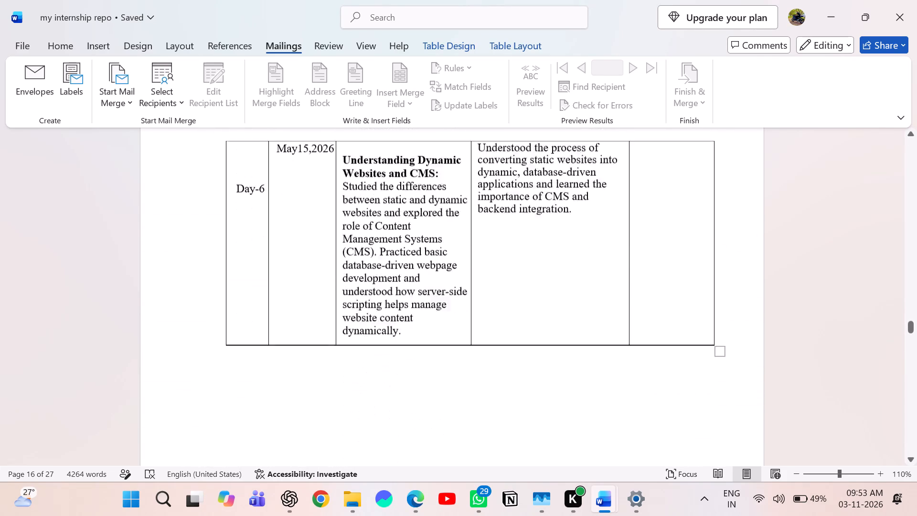
pyautogui.scroll(1, 679, 289)
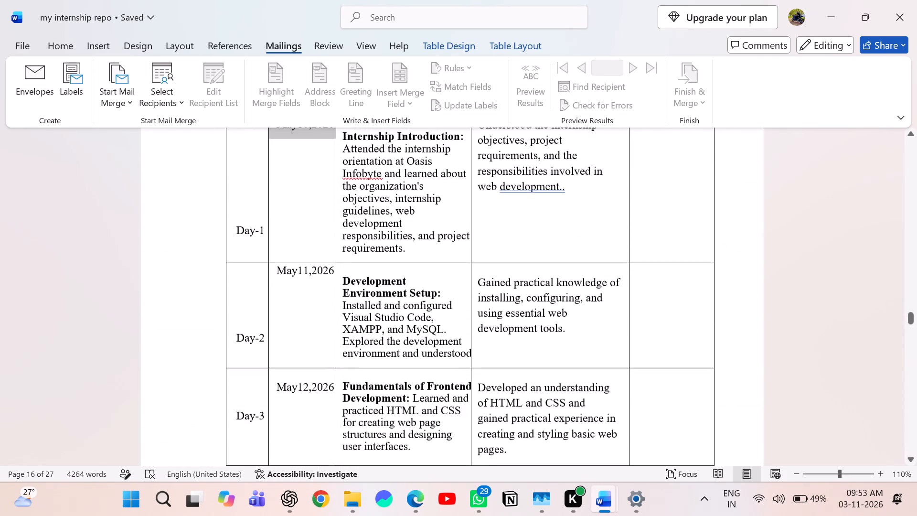
pyautogui.scroll(1, 679, 289)
pyautogui.keyDown('ctrl'); pyautogui.scroll(-2, 679, 289); pyautogui.keyUp('ctrl')
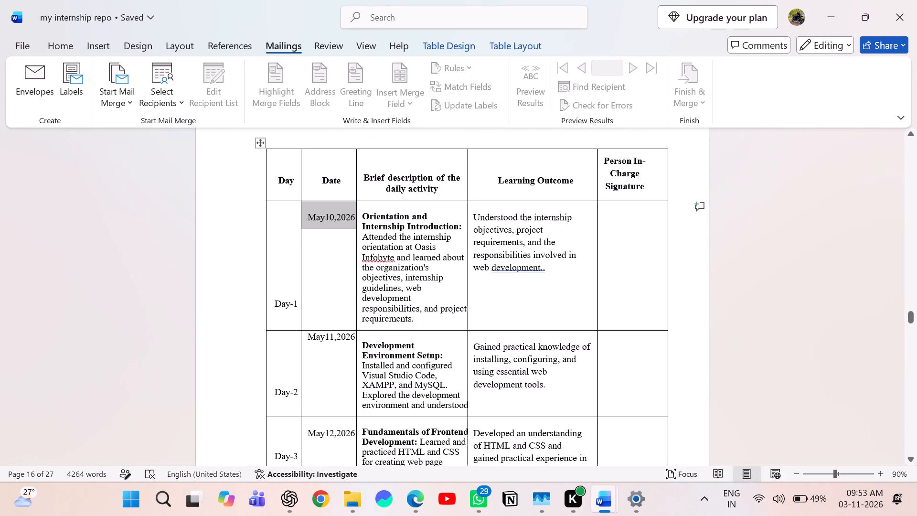
pyautogui.scroll(-3, 679, 289)
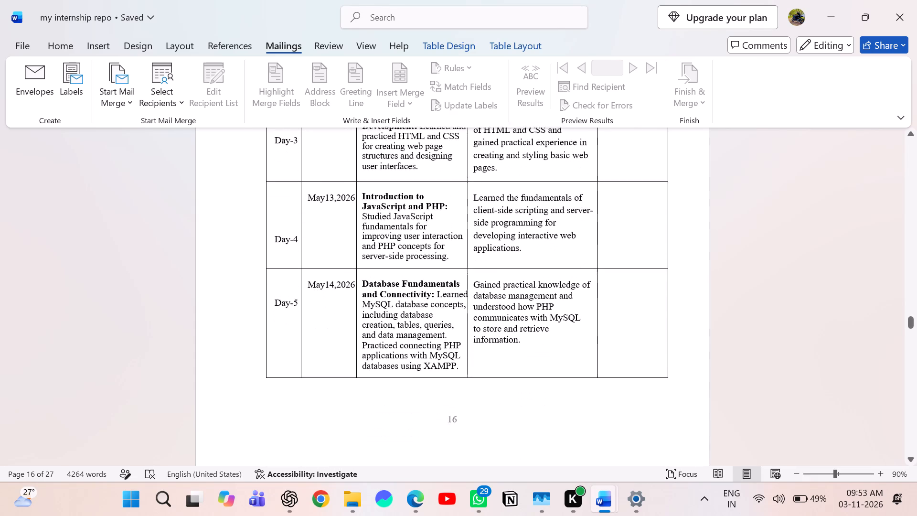
pyautogui.scroll(-1, 679, 289)
pyautogui.scroll(1, 679, 289)
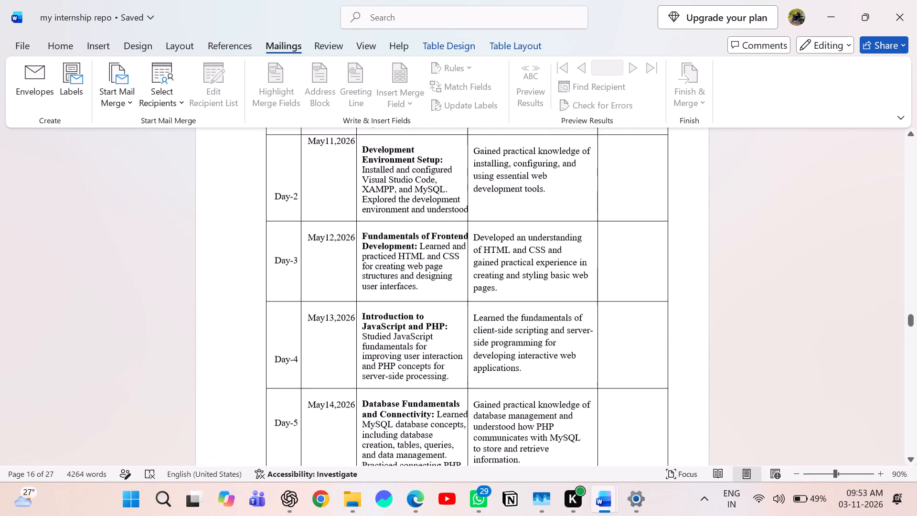
pyautogui.scroll(4, 679, 289)
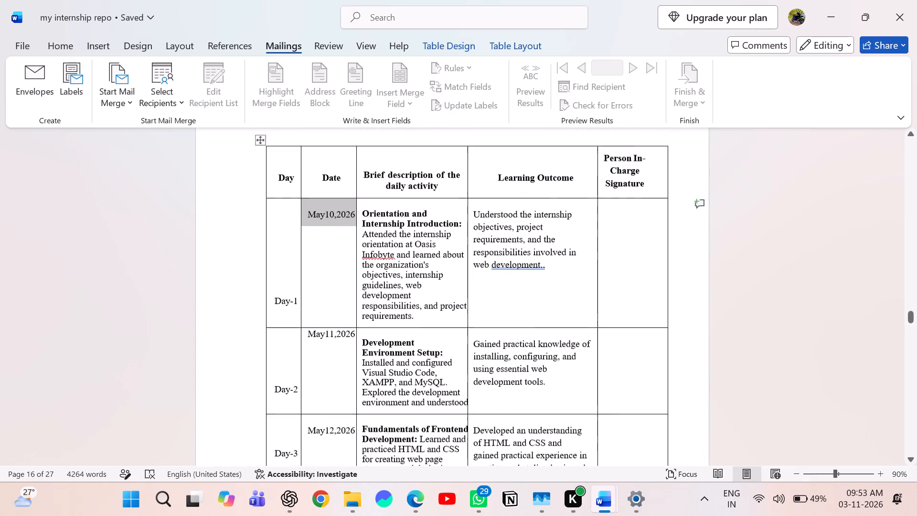
pyautogui.scroll(1, 679, 289)
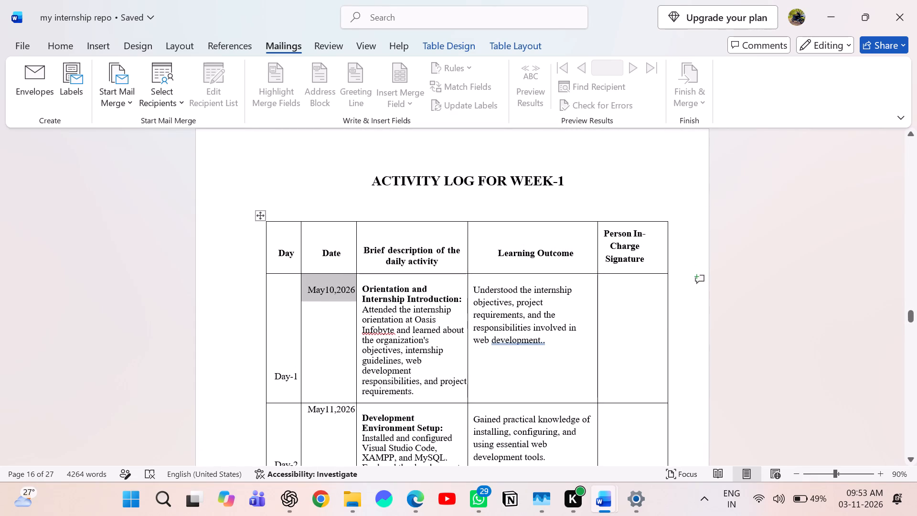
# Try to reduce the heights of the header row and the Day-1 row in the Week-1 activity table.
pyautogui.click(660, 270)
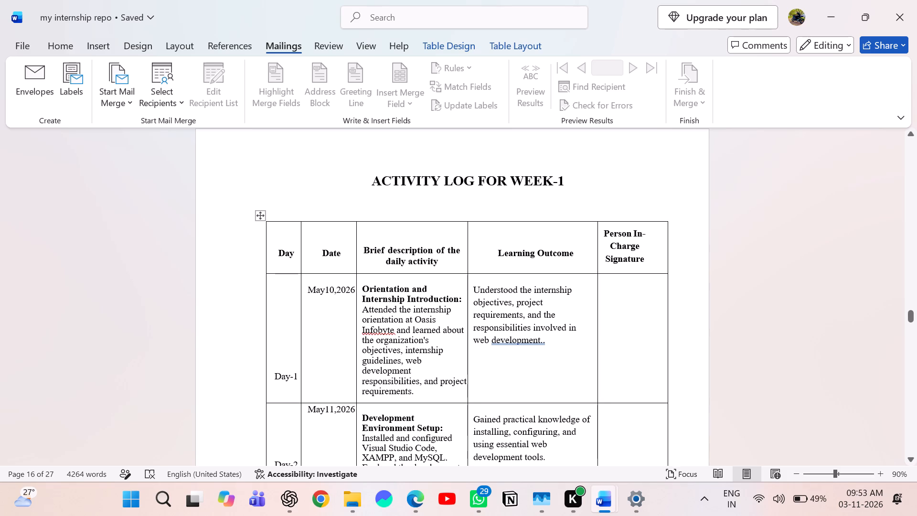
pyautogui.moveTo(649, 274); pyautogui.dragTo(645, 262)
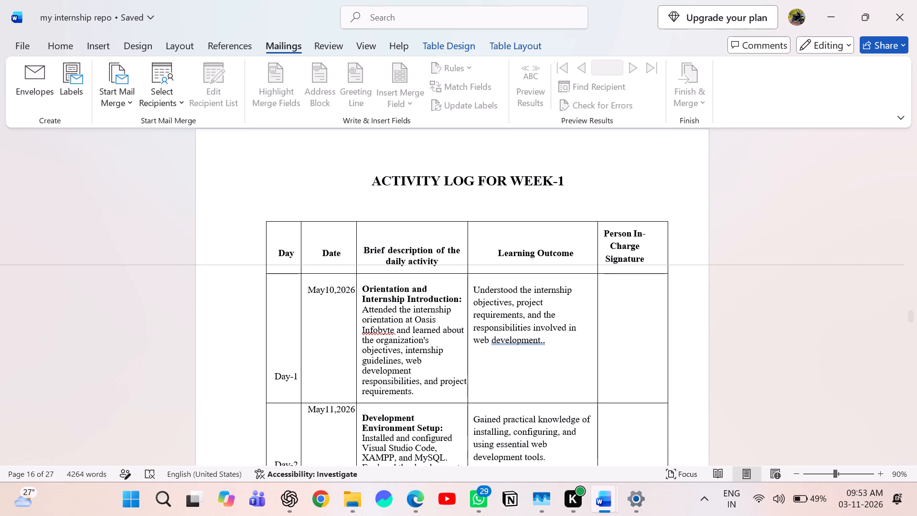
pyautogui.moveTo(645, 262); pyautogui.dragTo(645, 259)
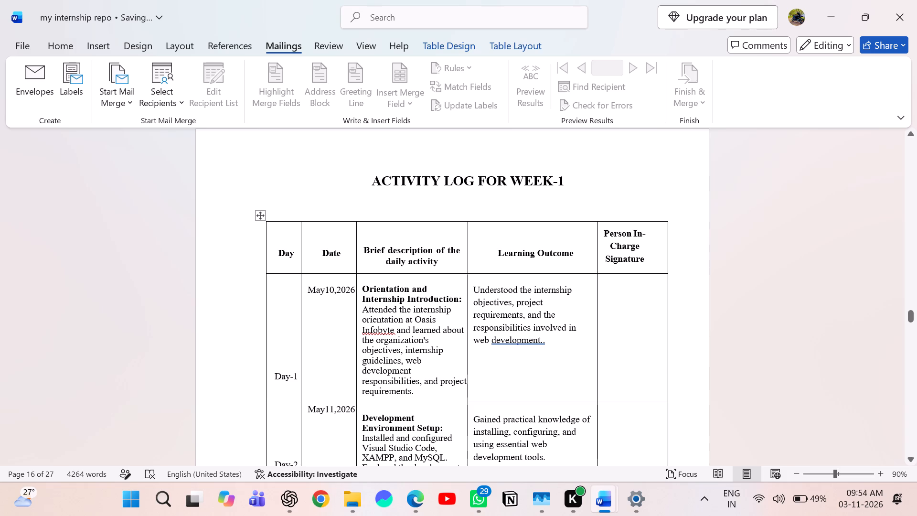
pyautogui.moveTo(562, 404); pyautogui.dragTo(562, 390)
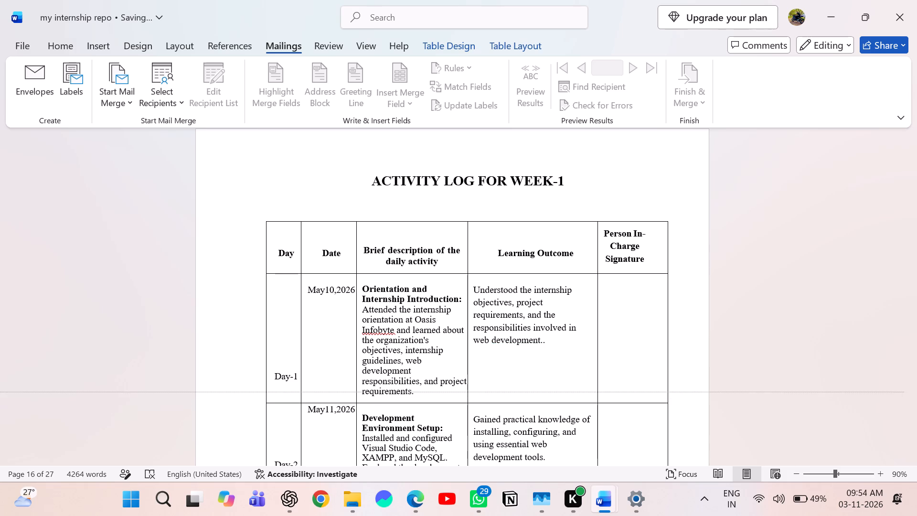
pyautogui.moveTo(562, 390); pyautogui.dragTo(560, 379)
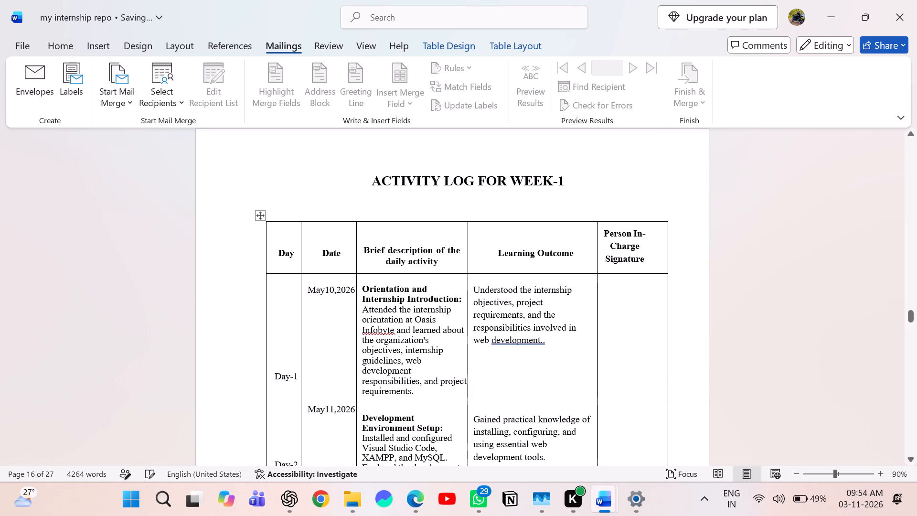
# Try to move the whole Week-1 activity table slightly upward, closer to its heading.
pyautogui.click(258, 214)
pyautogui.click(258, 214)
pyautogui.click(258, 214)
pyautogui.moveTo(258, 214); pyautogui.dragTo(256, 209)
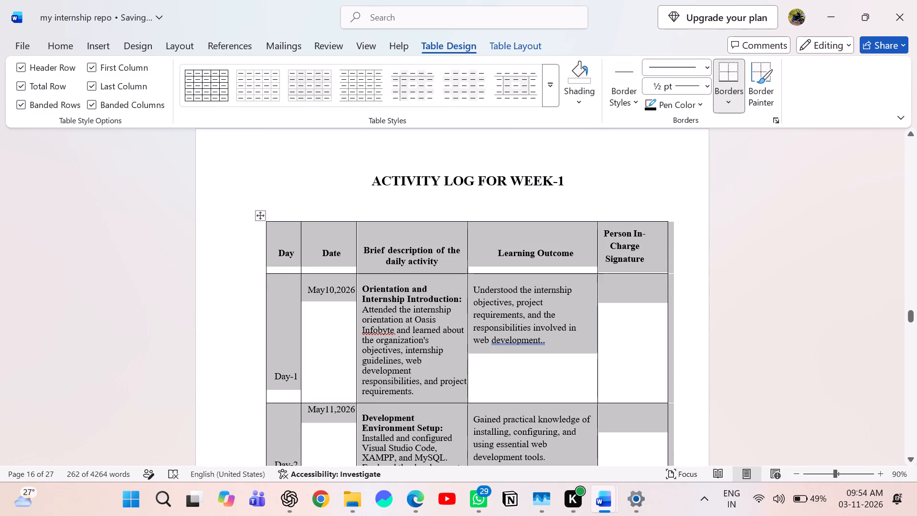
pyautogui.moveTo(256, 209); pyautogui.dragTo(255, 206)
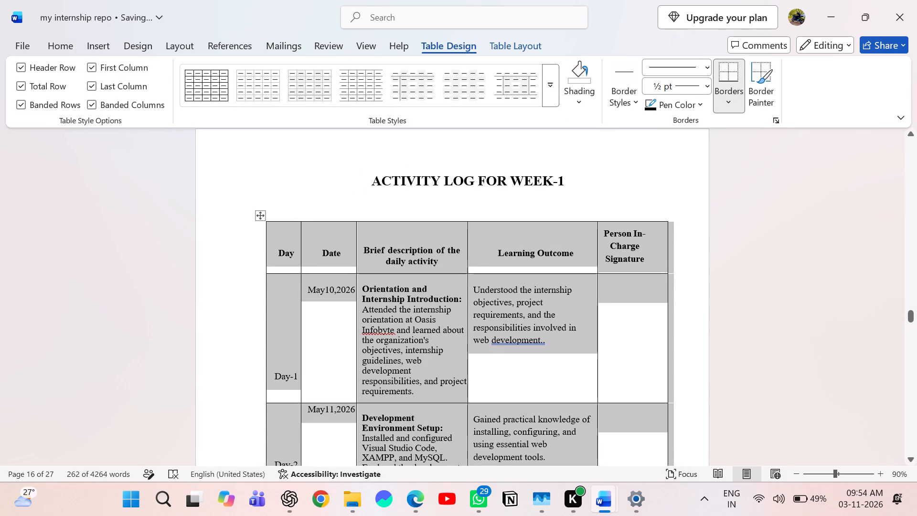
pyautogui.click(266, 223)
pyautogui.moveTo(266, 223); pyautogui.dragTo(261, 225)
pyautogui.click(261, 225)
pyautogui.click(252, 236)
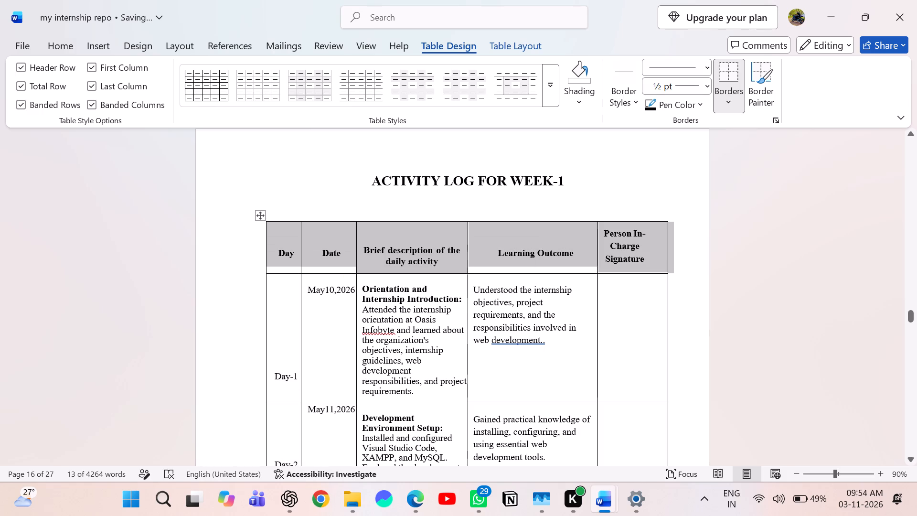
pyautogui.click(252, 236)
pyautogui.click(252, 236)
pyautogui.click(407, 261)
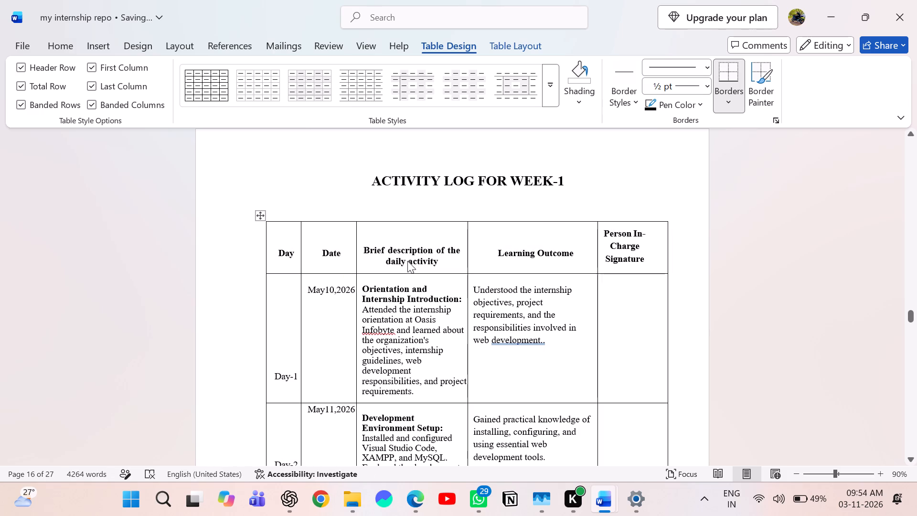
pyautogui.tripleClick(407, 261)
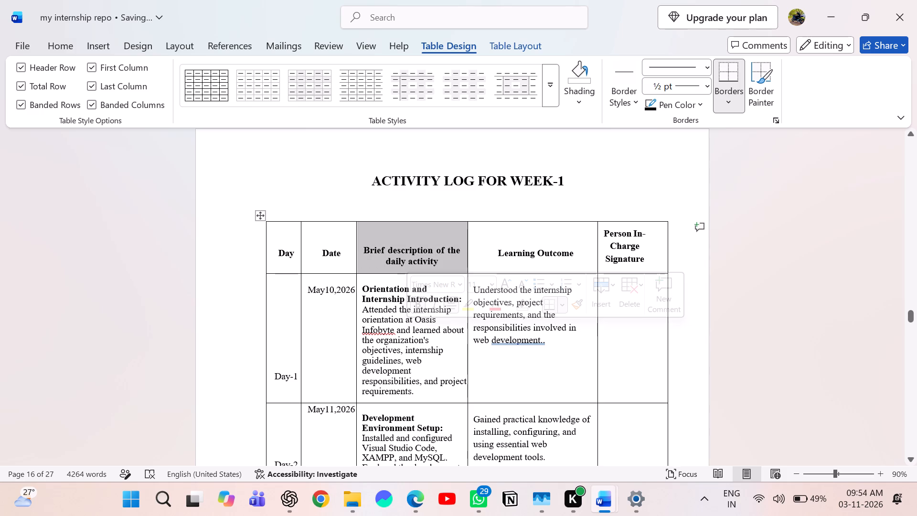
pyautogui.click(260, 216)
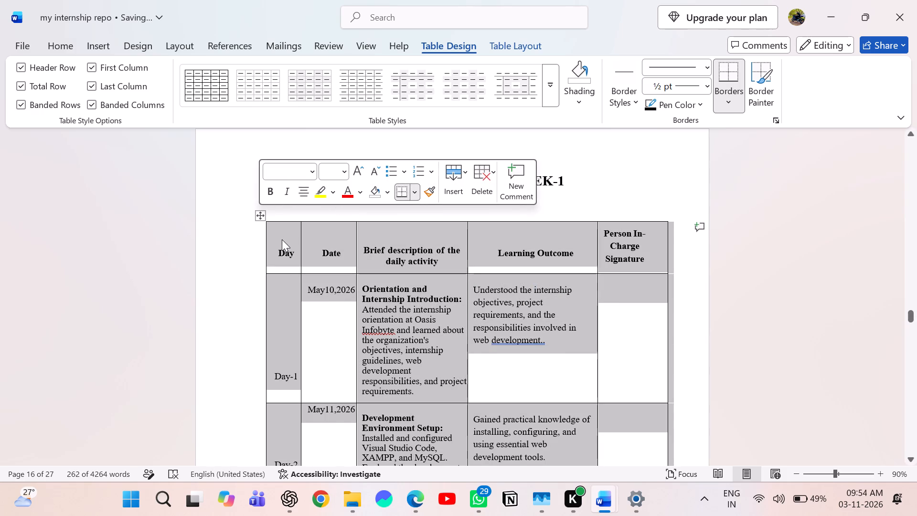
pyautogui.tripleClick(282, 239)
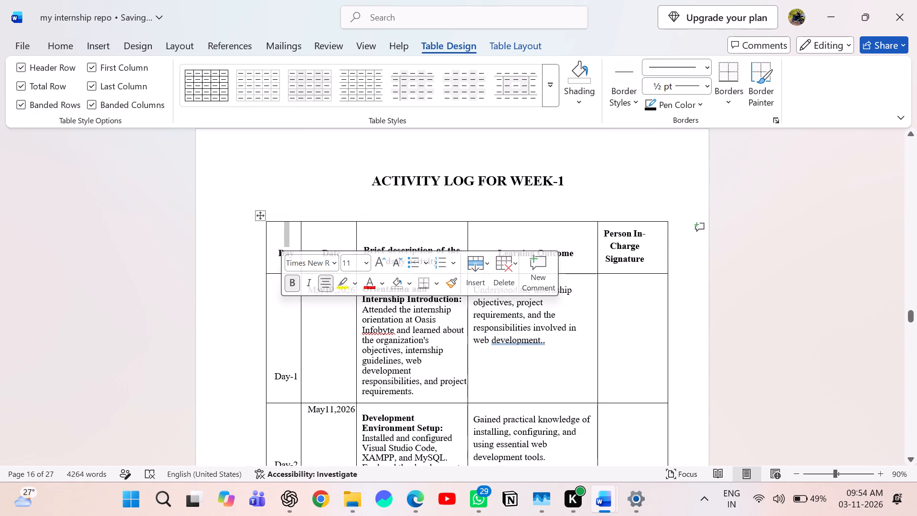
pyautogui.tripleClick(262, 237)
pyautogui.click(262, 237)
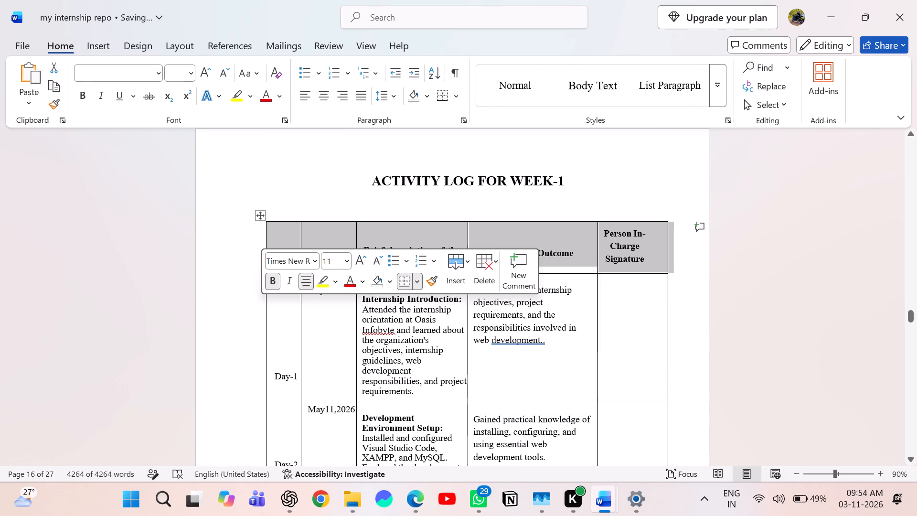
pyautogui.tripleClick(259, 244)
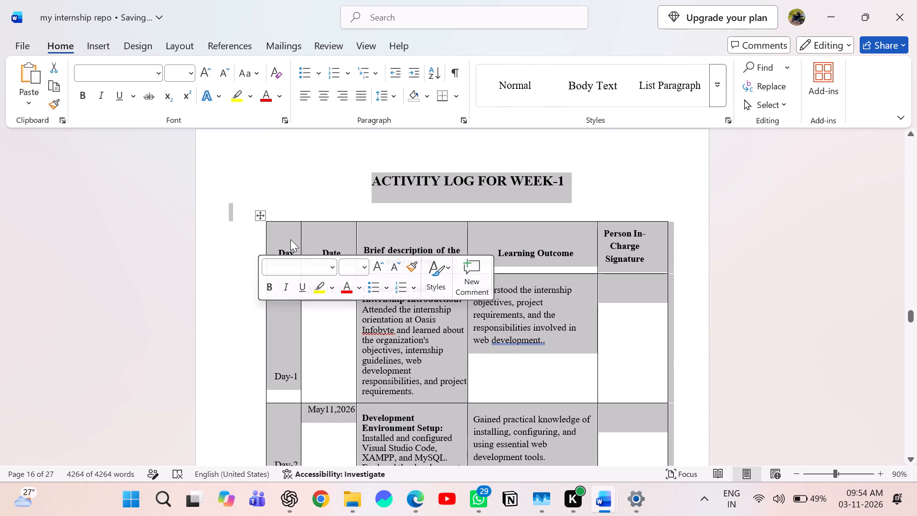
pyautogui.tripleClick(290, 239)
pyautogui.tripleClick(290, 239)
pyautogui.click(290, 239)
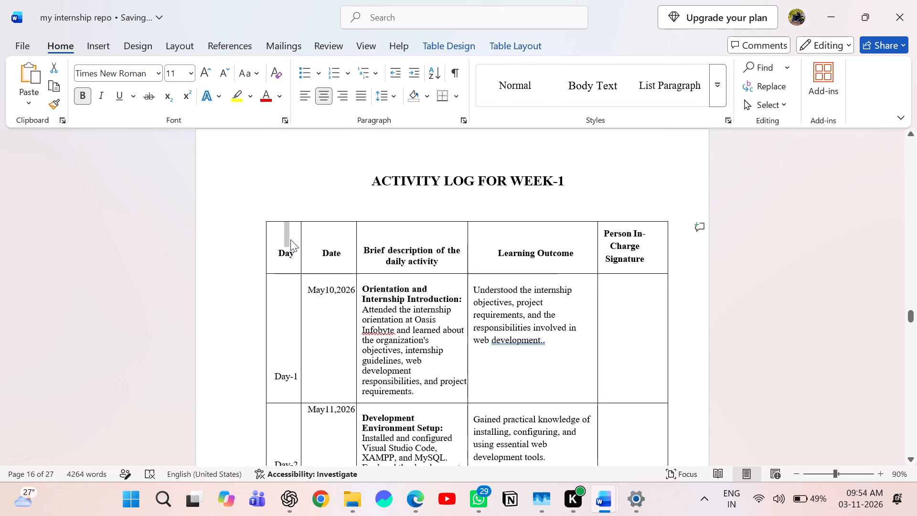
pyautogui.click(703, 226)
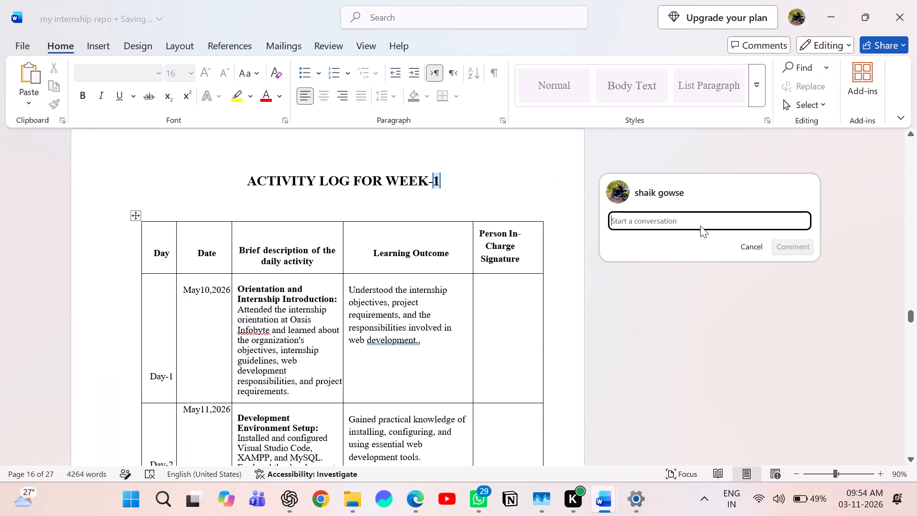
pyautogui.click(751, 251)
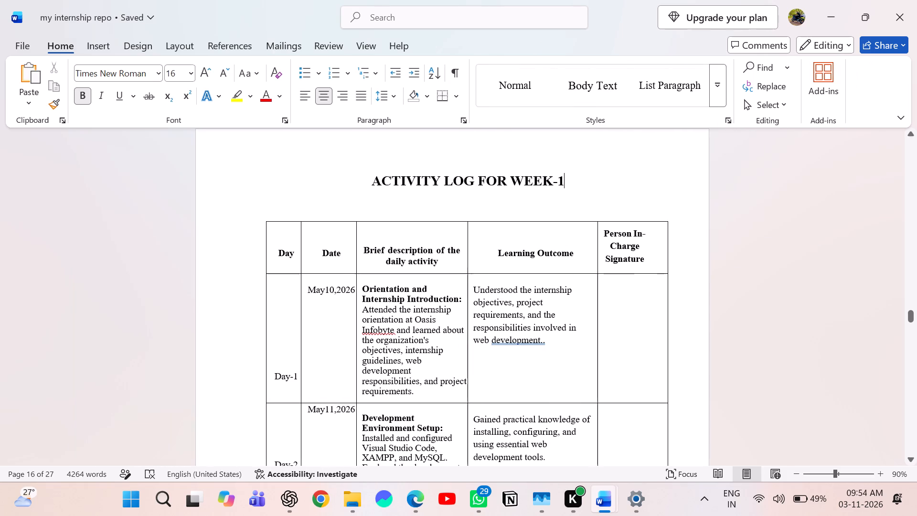
# Review the Week-1 activity table's last rows and the pages that follow, up to the start of the Week 2 weekly report.
pyautogui.scroll(-8, 537, 272)
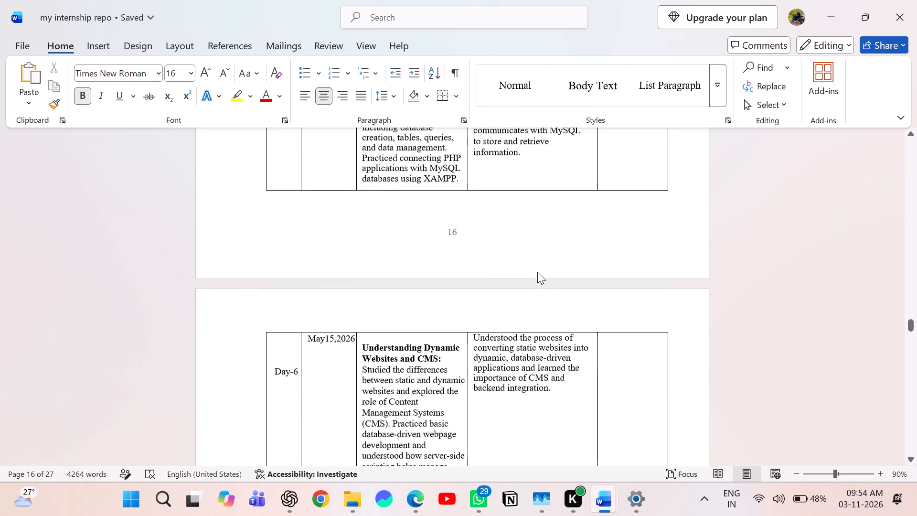
pyautogui.scroll(-2, 537, 272)
pyautogui.scroll(3, 537, 272)
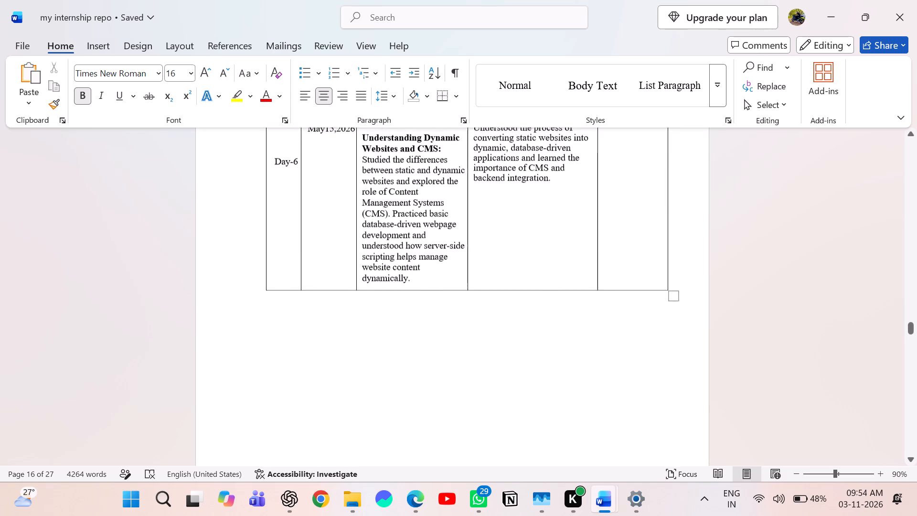
pyautogui.scroll(3, 537, 272)
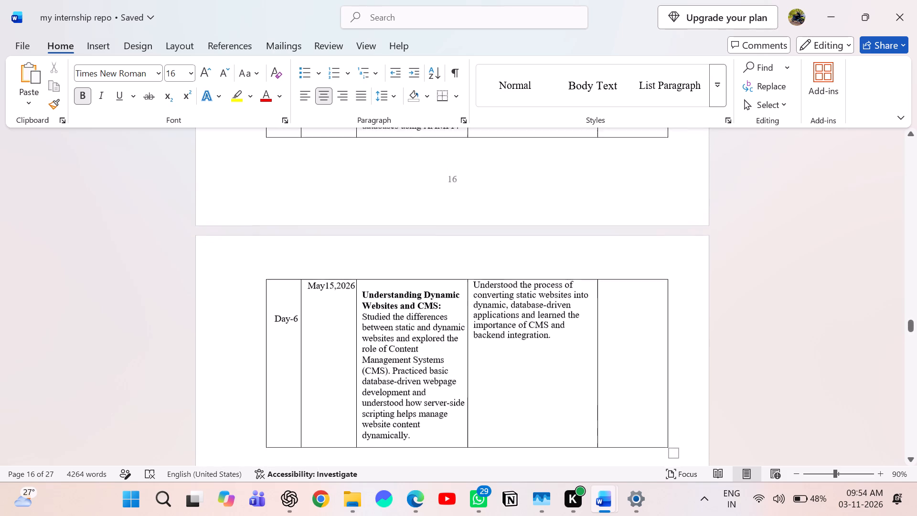
pyautogui.scroll(1, 537, 272)
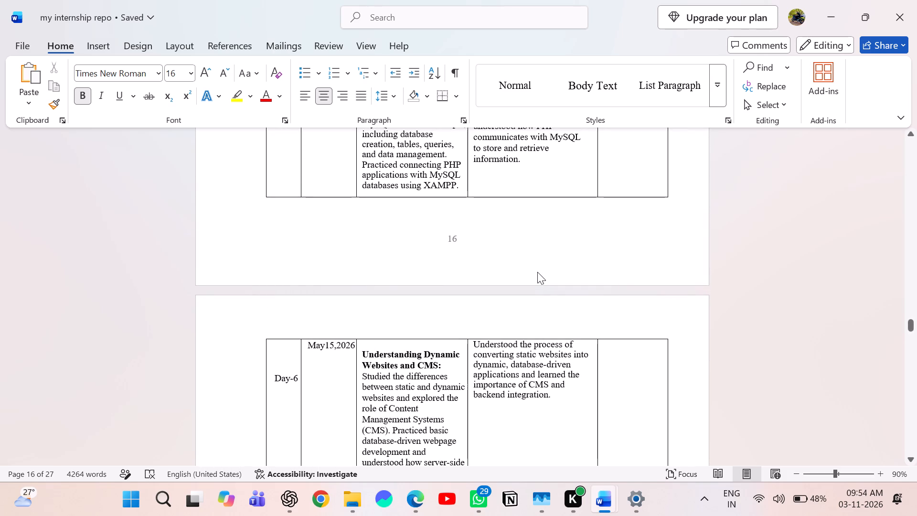
pyautogui.scroll(5, 537, 272)
pyautogui.scroll(-4, 537, 272)
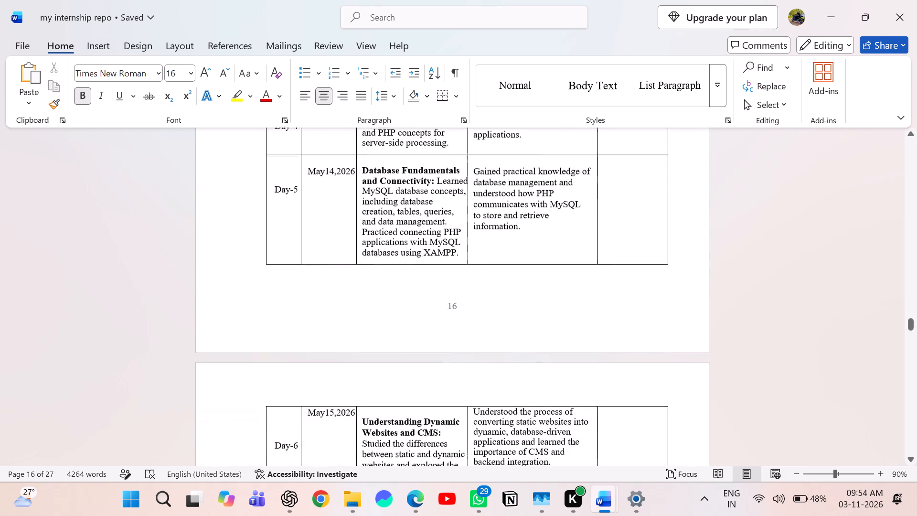
pyautogui.scroll(-3, 537, 272)
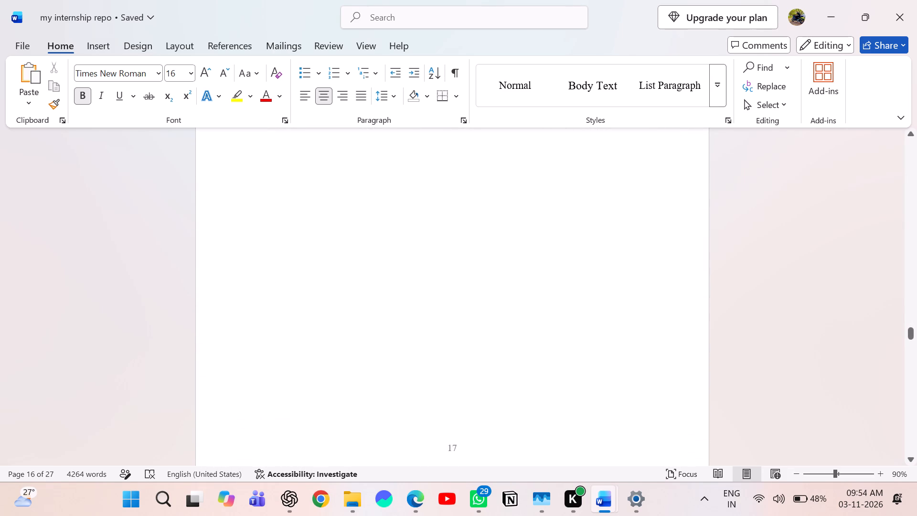
pyautogui.scroll(-3, 537, 272)
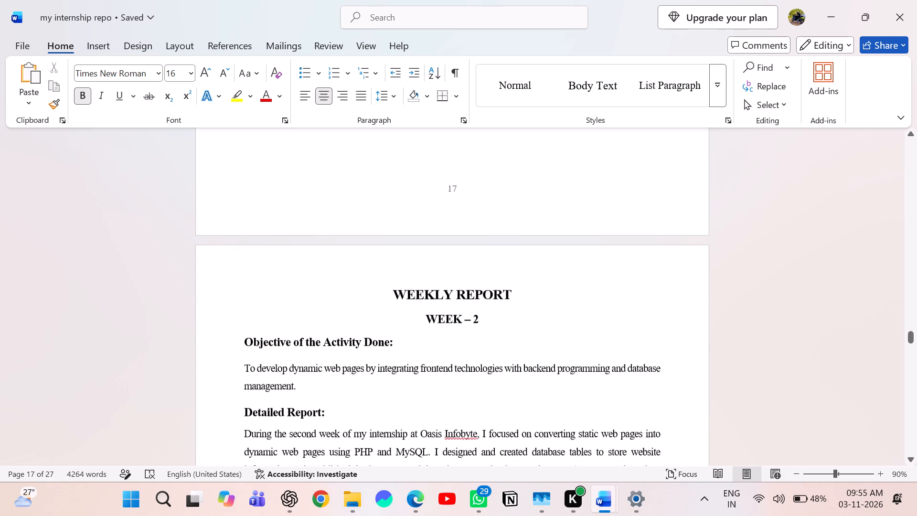
# Review the pages from the Week-1 activity table's Day-6 row back to the Week 1 weekly report's objective and outcomes.
pyautogui.scroll(1, 537, 272)
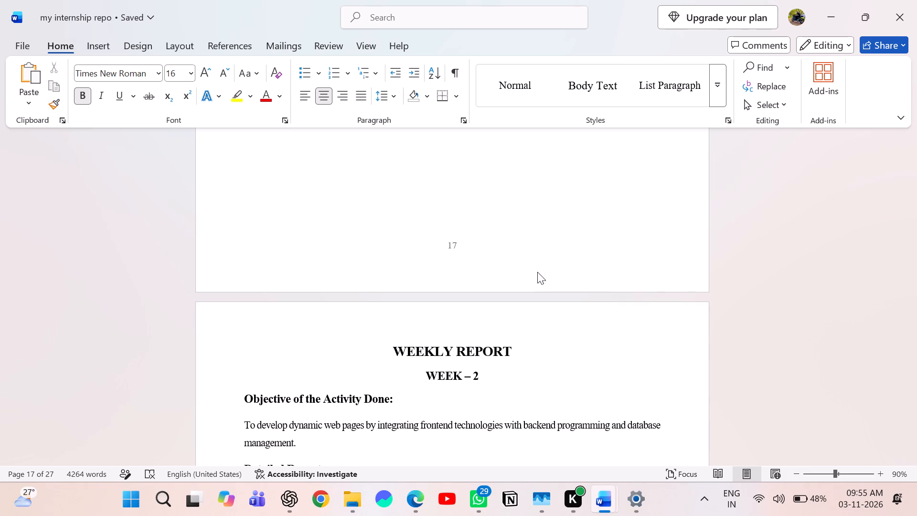
pyautogui.scroll(8, 537, 272)
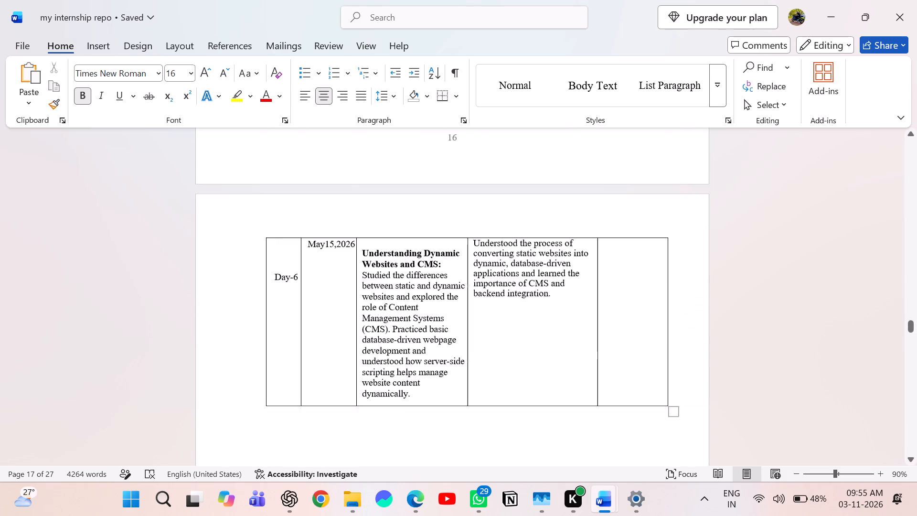
pyautogui.scroll(2, 537, 272)
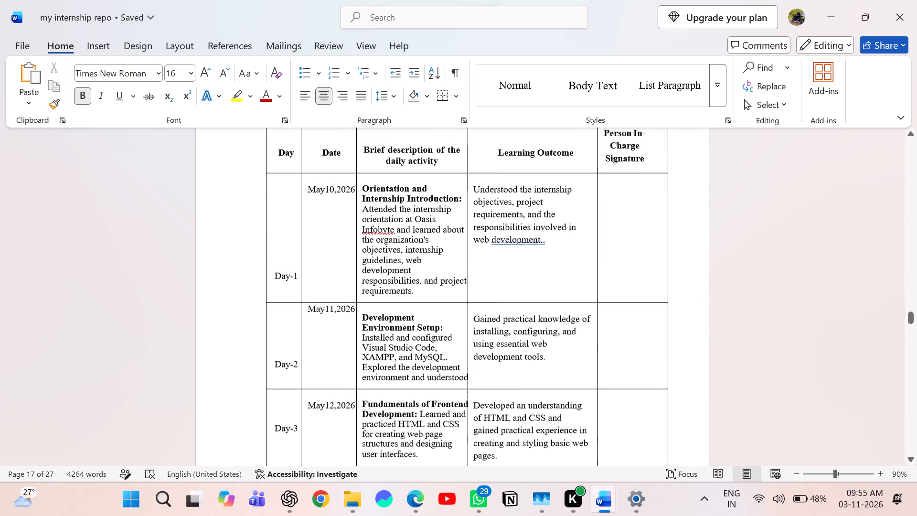
pyautogui.scroll(3, 537, 272)
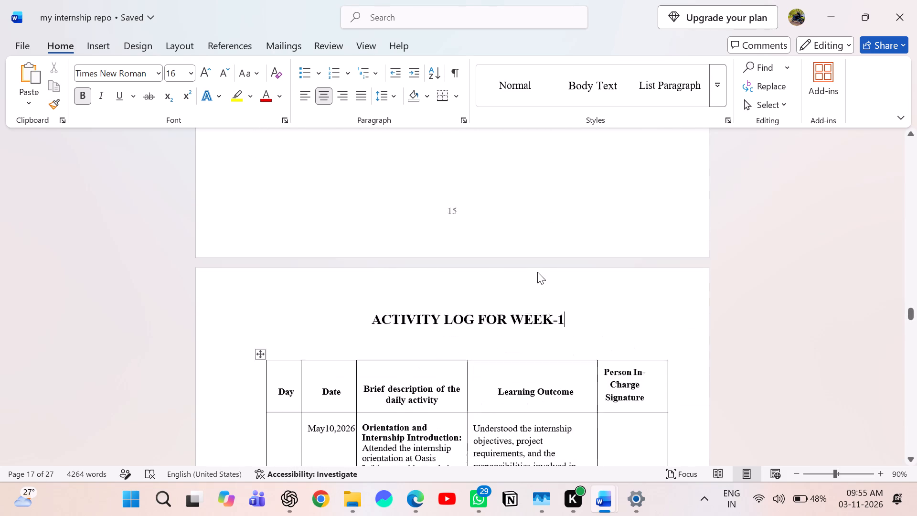
pyautogui.scroll(4, 537, 272)
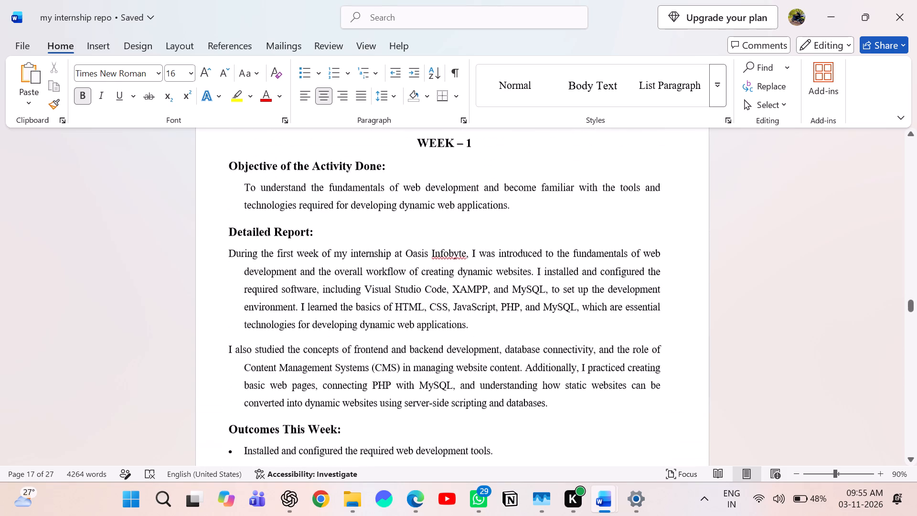
pyautogui.scroll(1, 537, 272)
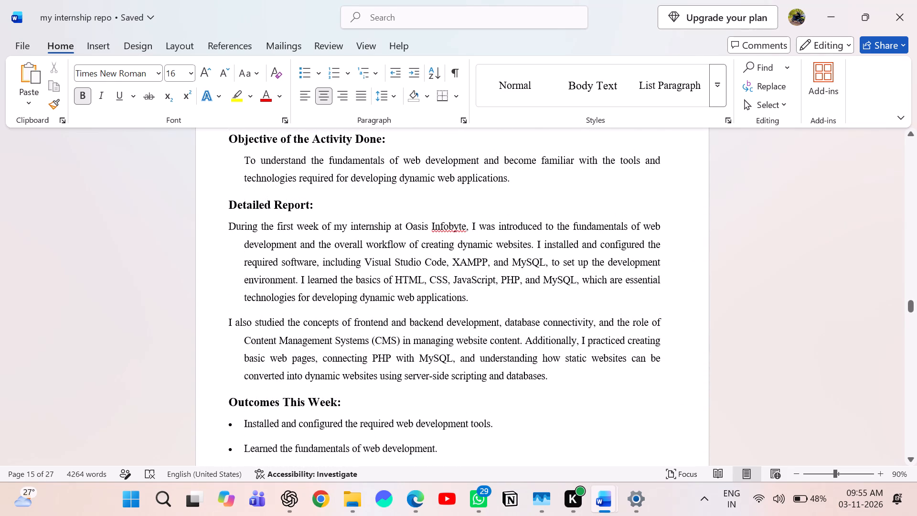
pyautogui.scroll(1, 461, 241)
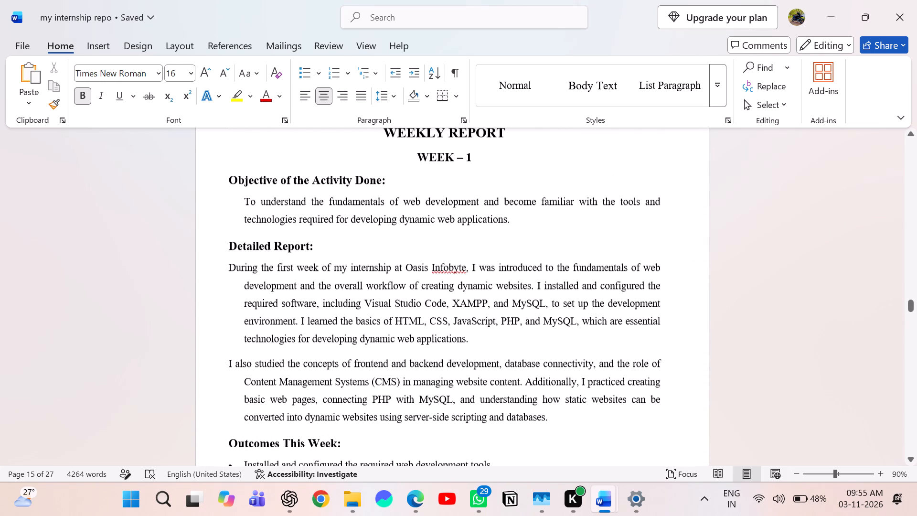
pyautogui.scroll(1, 461, 241)
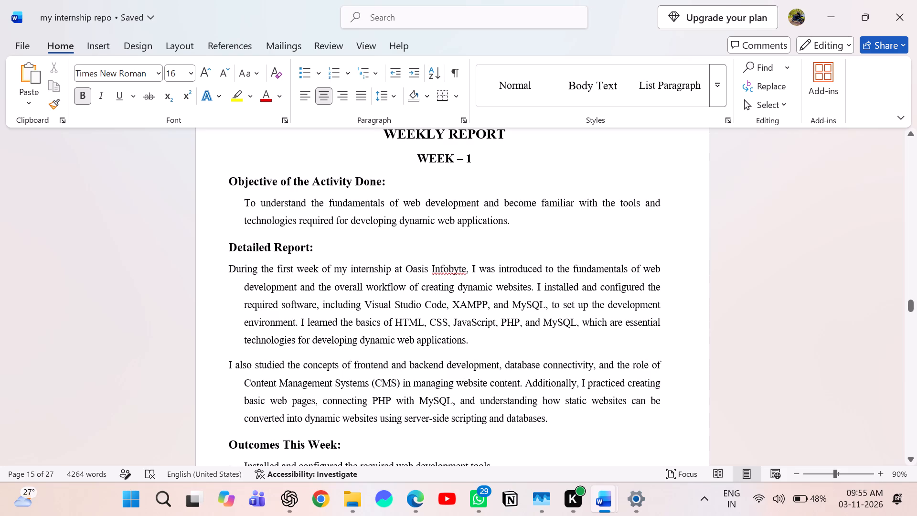
pyautogui.scroll(1, 461, 241)
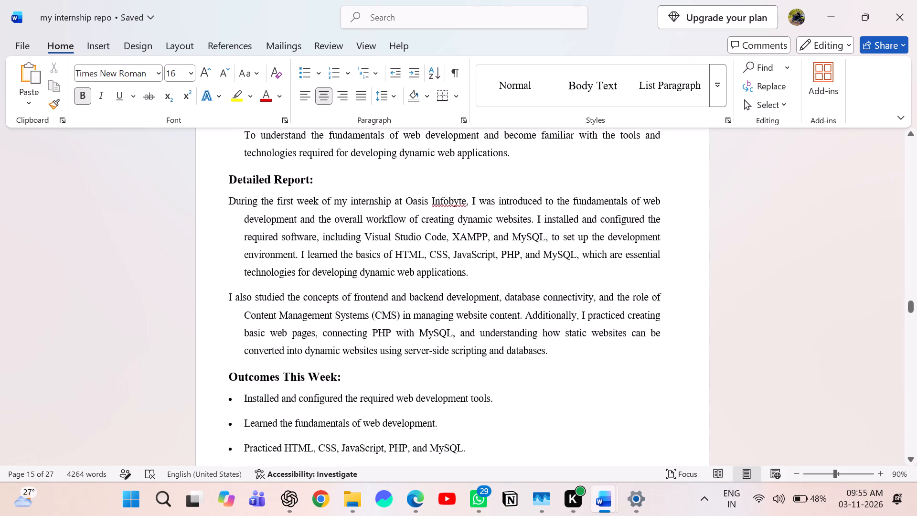
pyautogui.scroll(1, 461, 241)
pyautogui.scroll(-1, 461, 241)
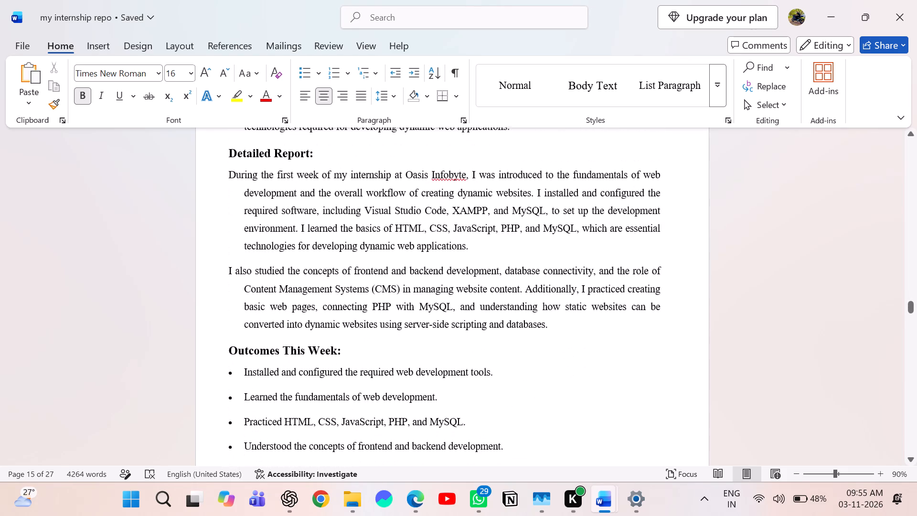
pyautogui.scroll(1, 461, 241)
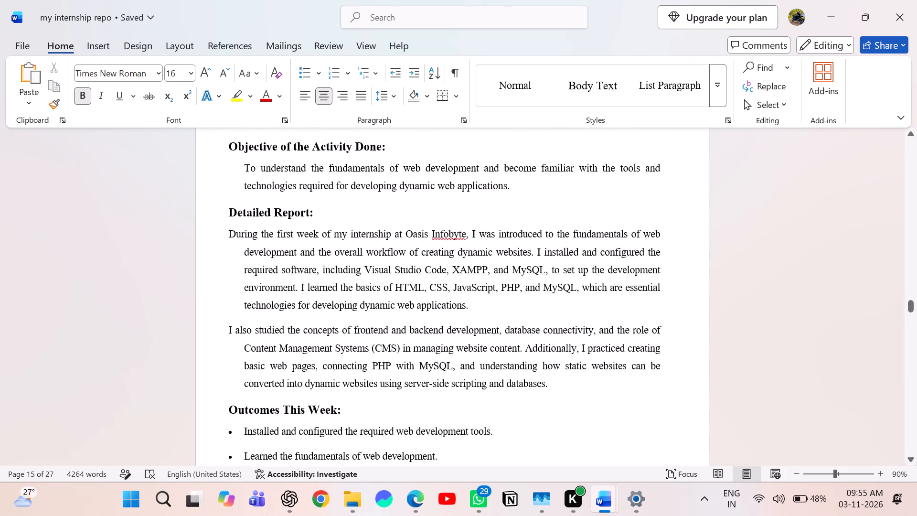
# Look back through the report's earlier chapters, from the Chapter 3 project description to the acknowledgement page.
pyautogui.scroll(4, 461, 241)
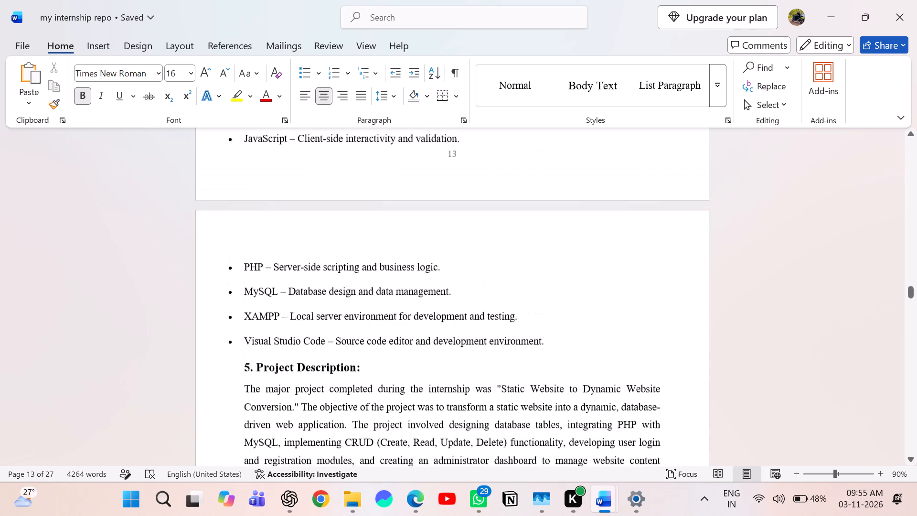
pyautogui.scroll(5, 461, 241)
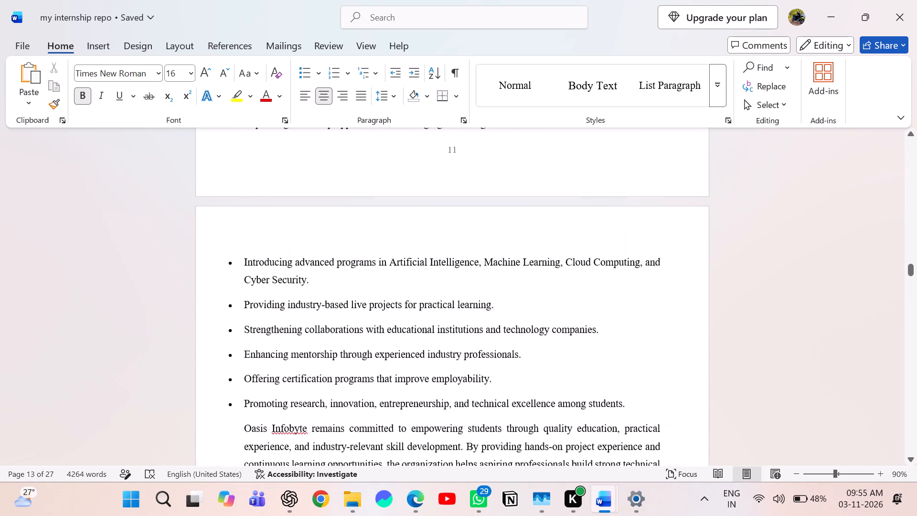
pyautogui.scroll(12, 461, 241)
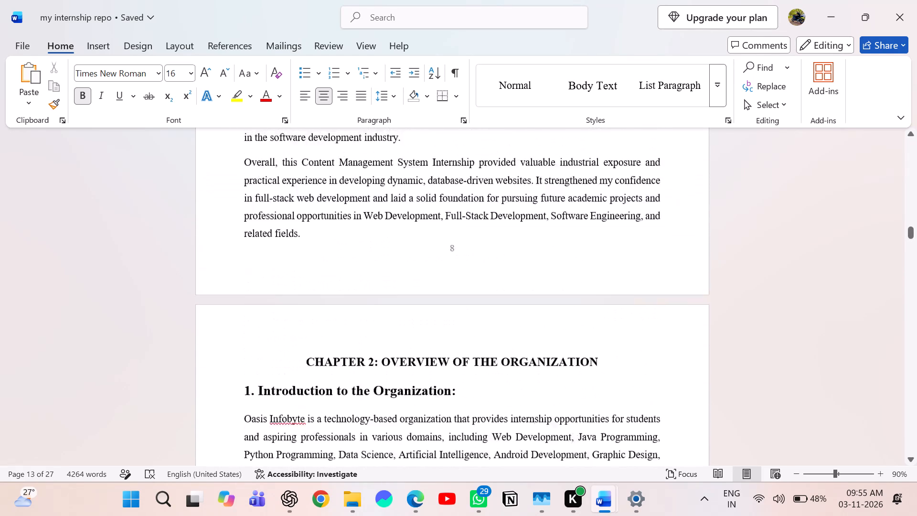
pyautogui.scroll(3, 461, 241)
pyautogui.scroll(-2, 461, 241)
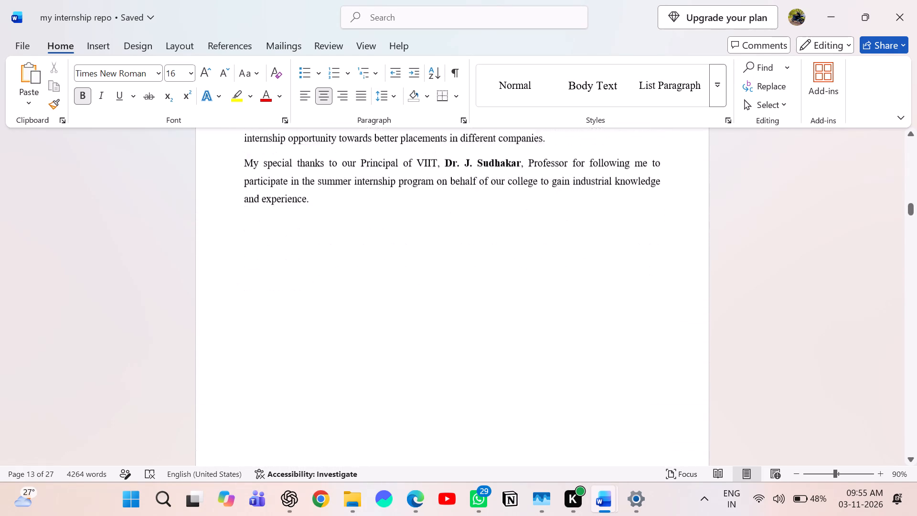
# Look through Chapter 2, Chapter 3 and the Week 1 weekly report on the way back to the activity log.
pyautogui.scroll(-8, 461, 241)
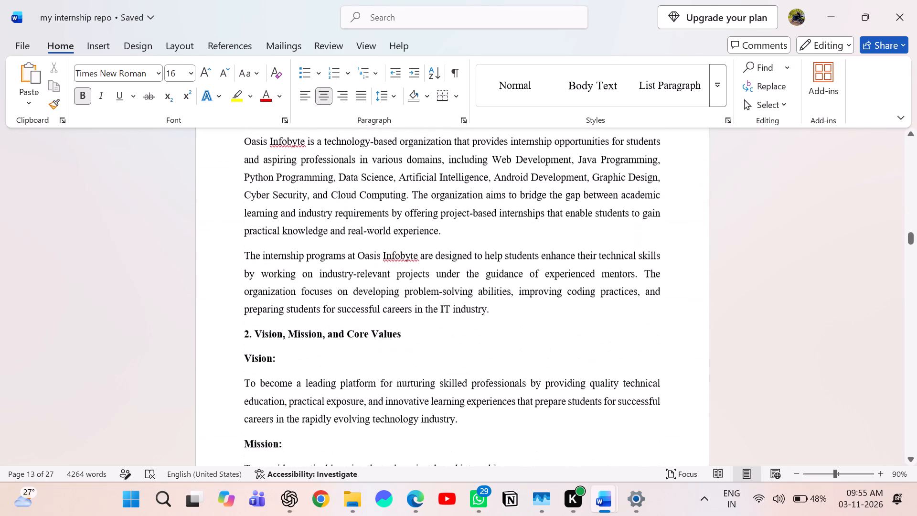
pyautogui.scroll(-7, 461, 241)
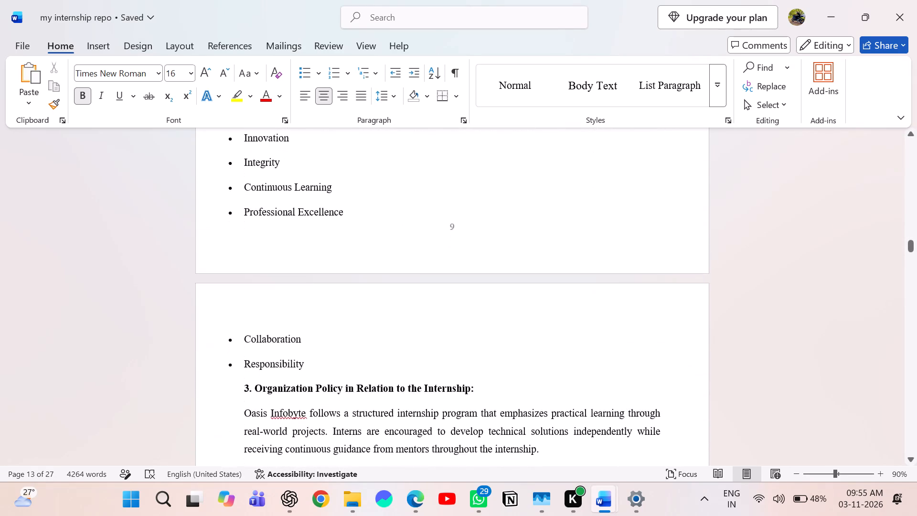
pyautogui.scroll(-7, 461, 241)
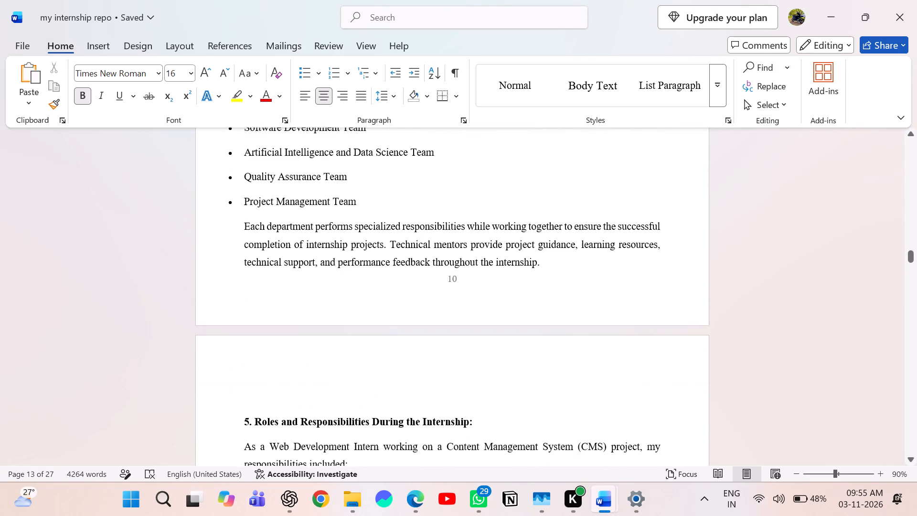
pyautogui.scroll(-7, 461, 241)
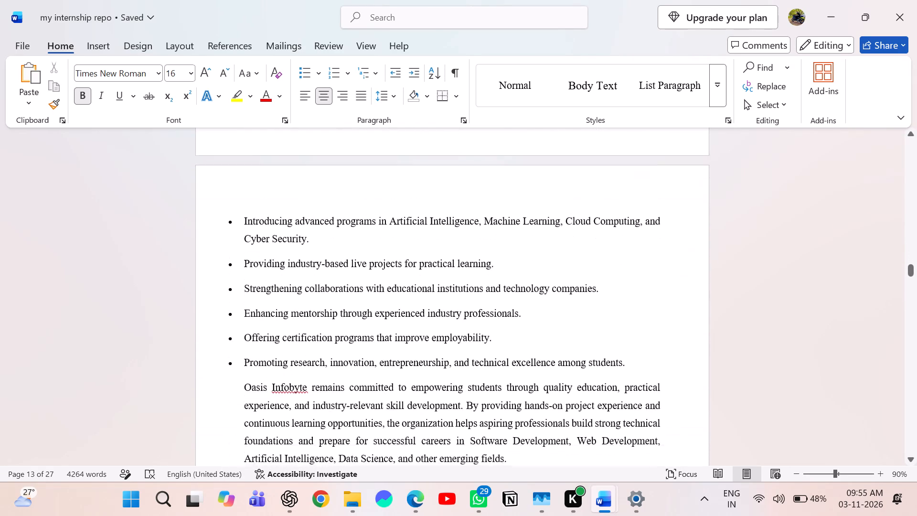
pyautogui.scroll(-6, 461, 241)
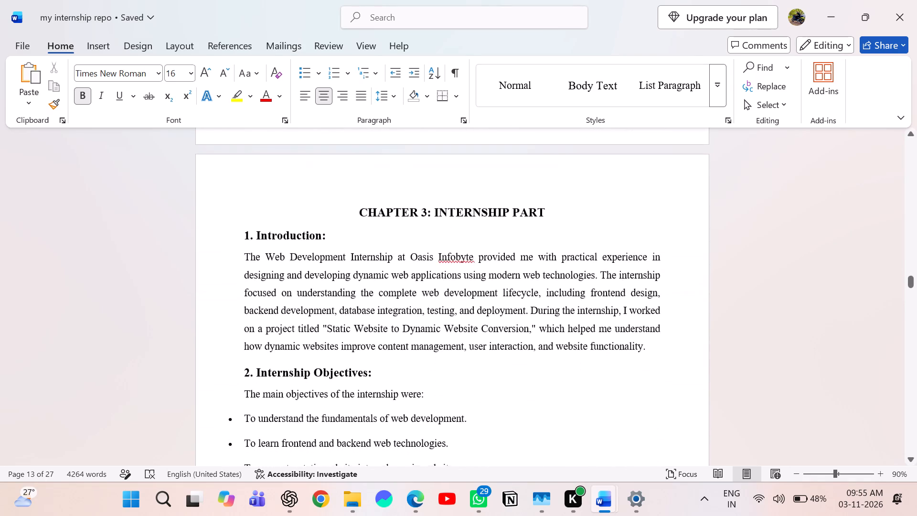
pyautogui.scroll(-7, 461, 241)
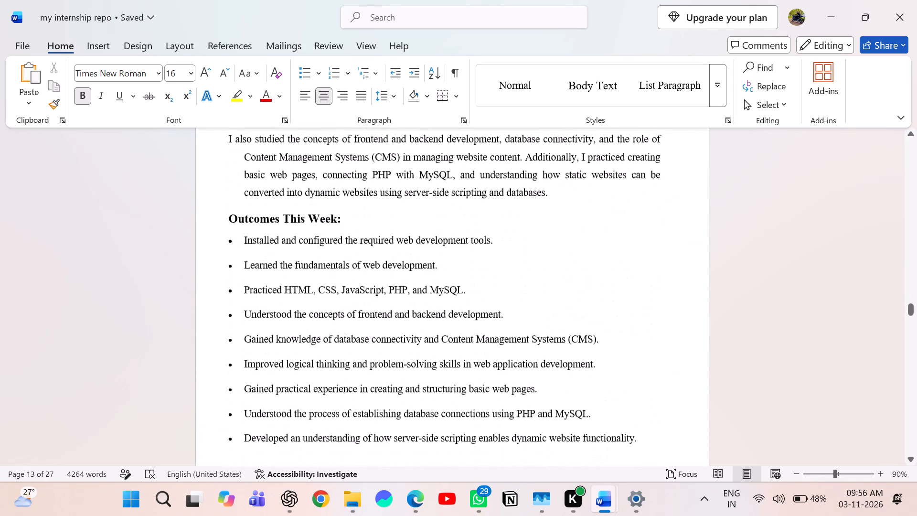
pyautogui.scroll(-1, 461, 241)
pyautogui.scroll(4, 461, 241)
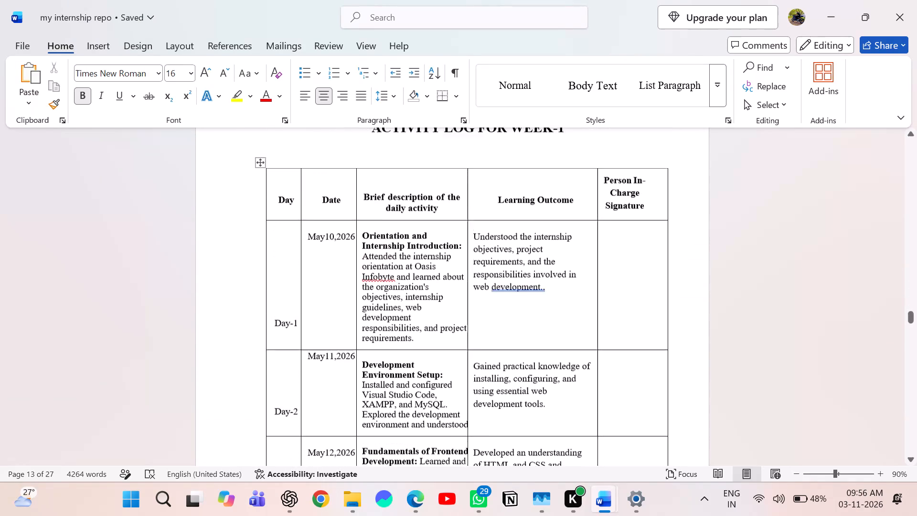
pyautogui.scroll(-1, 461, 241)
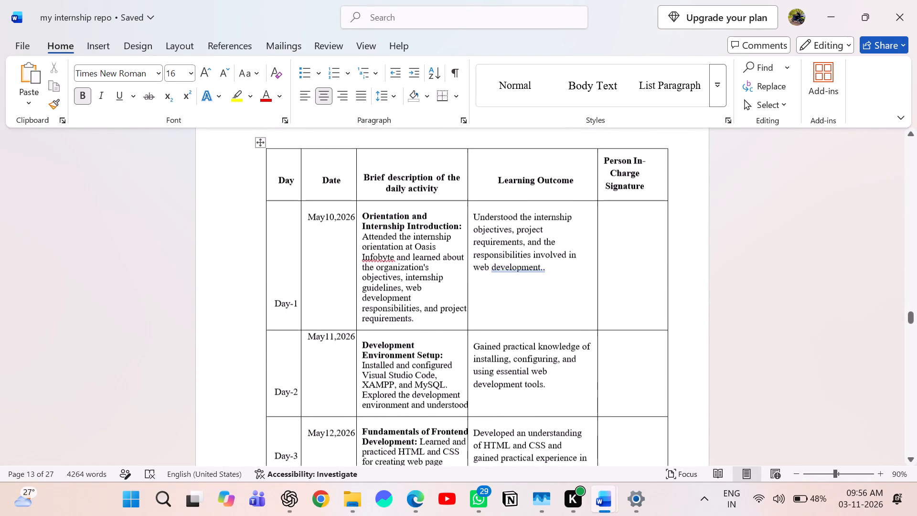
pyautogui.scroll(-2, 461, 241)
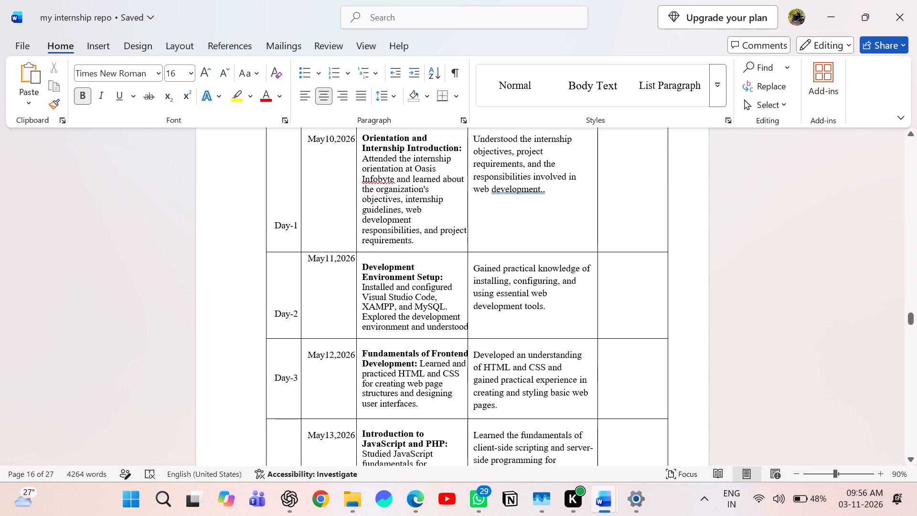
pyautogui.scroll(1, 437, 202)
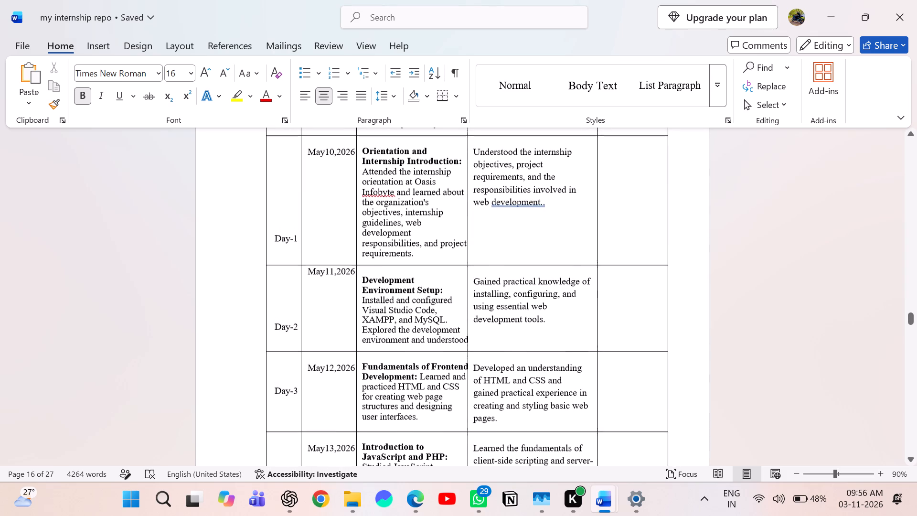
pyautogui.scroll(1, 437, 202)
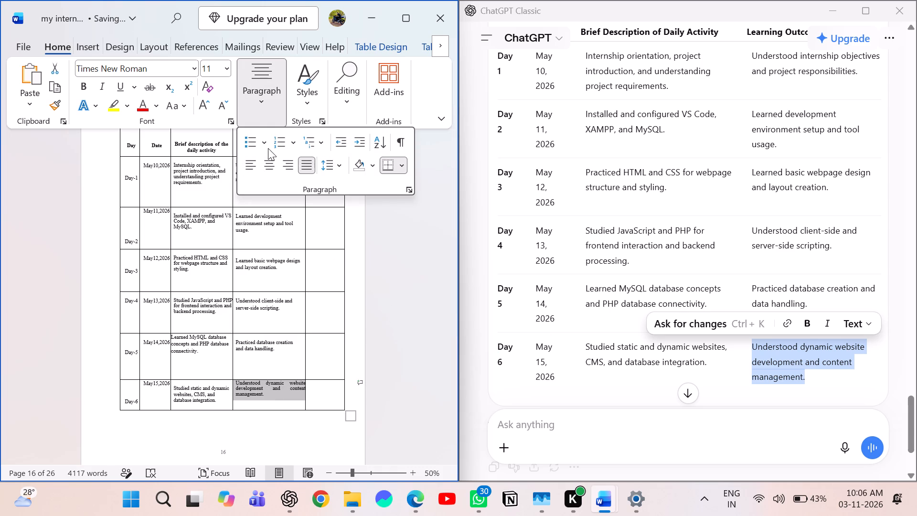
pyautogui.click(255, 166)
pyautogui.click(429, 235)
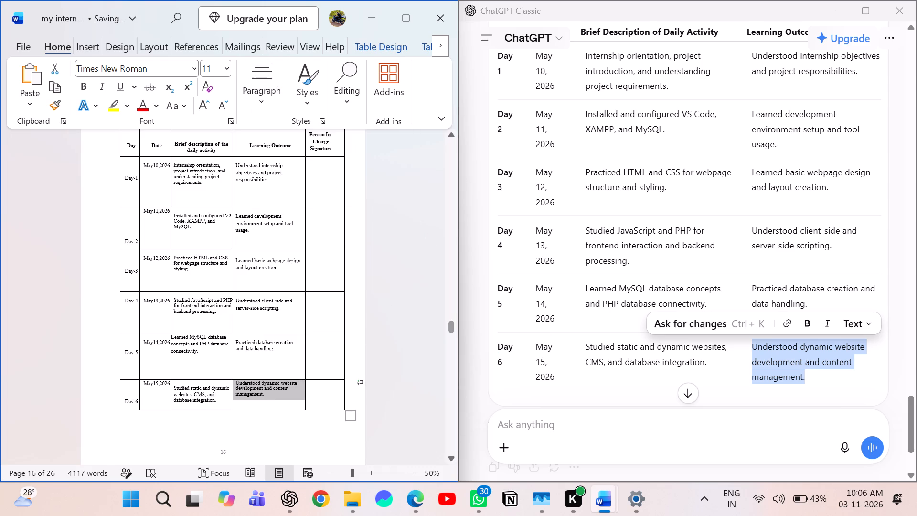
# Maximize the Word window and review the Week-1 report alongside the activity log table.
pyautogui.scroll(1, 374, 269)
pyautogui.keyDown('ctrl'); pyautogui.scroll(-1, 374, 269); pyautogui.keyUp('ctrl')
pyautogui.keyDown('ctrl'); pyautogui.scroll(1, 374, 269); pyautogui.keyUp('ctrl')
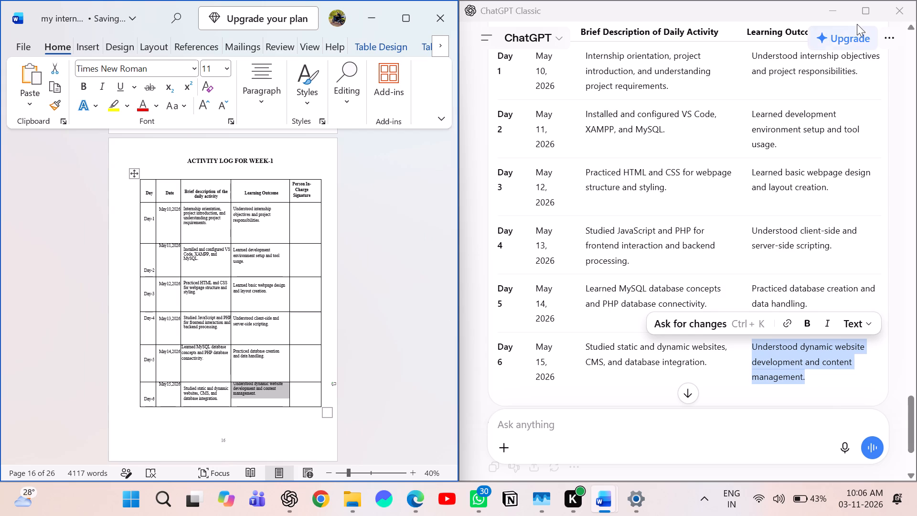
pyautogui.click(415, 21)
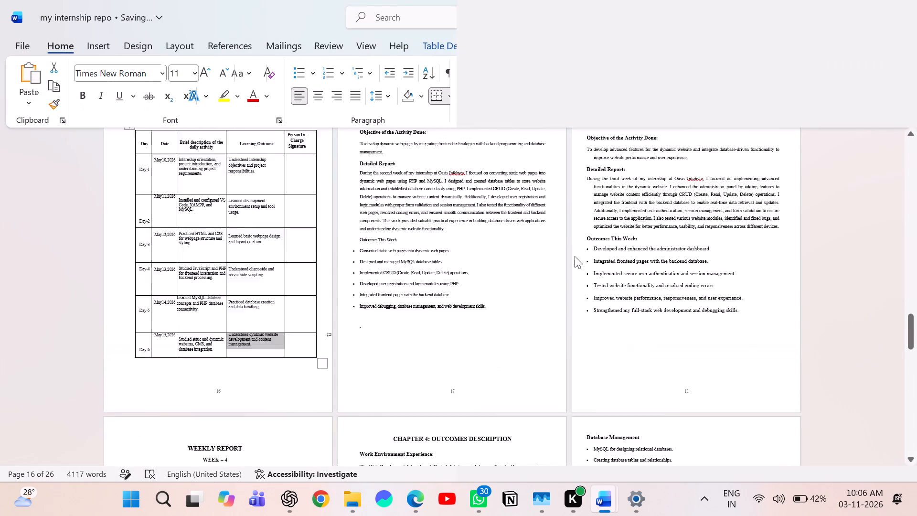
pyautogui.keyDown('ctrl'); pyautogui.scroll(5, 575, 264); pyautogui.keyUp('ctrl')
pyautogui.scroll(1, 575, 264)
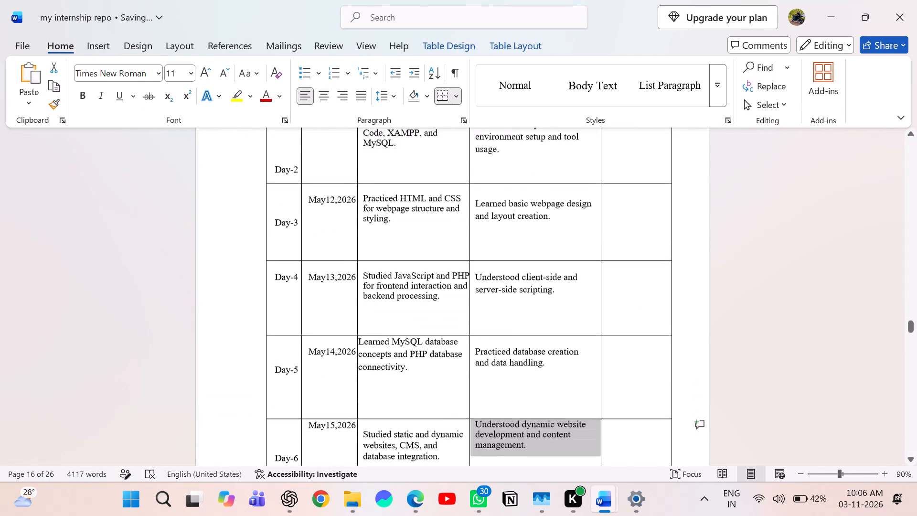
pyautogui.scroll(2, 575, 264)
pyautogui.keyDown('ctrl'); pyautogui.scroll(-2, 575, 264); pyautogui.keyUp('ctrl')
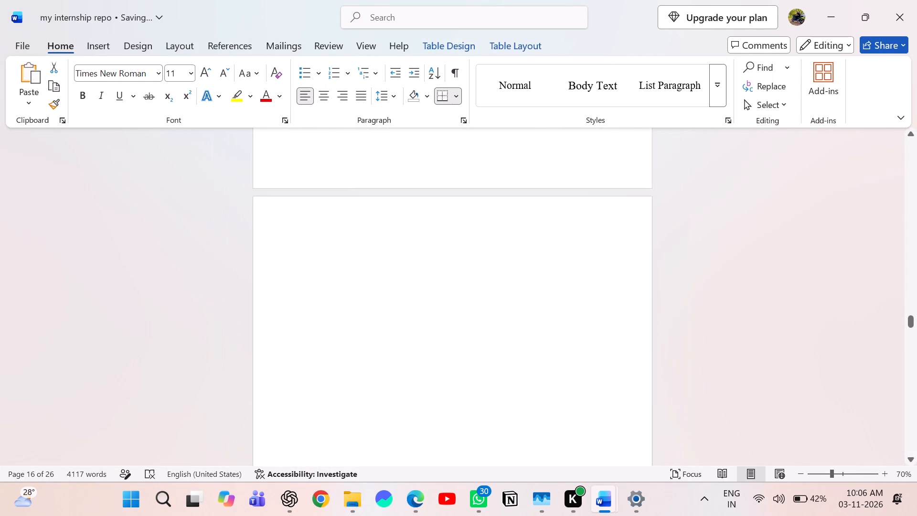
pyautogui.scroll(3, 575, 264)
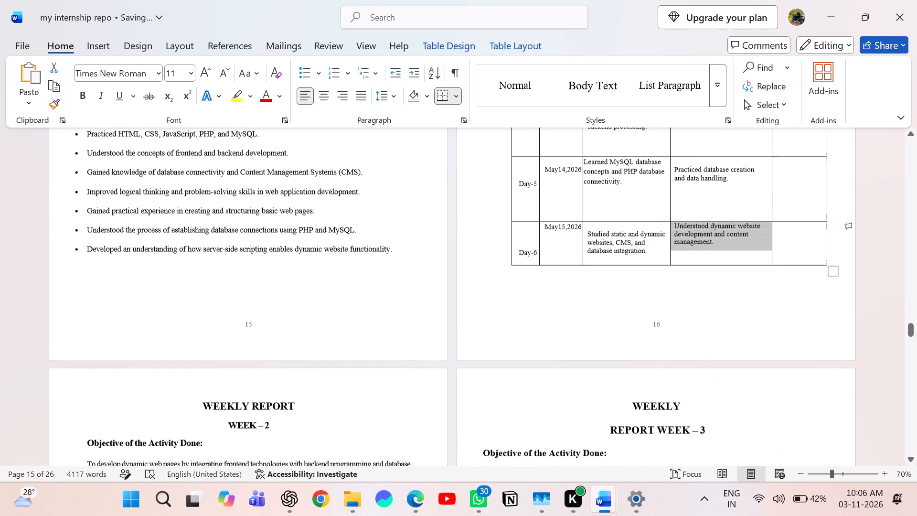
pyautogui.scroll(2, 575, 264)
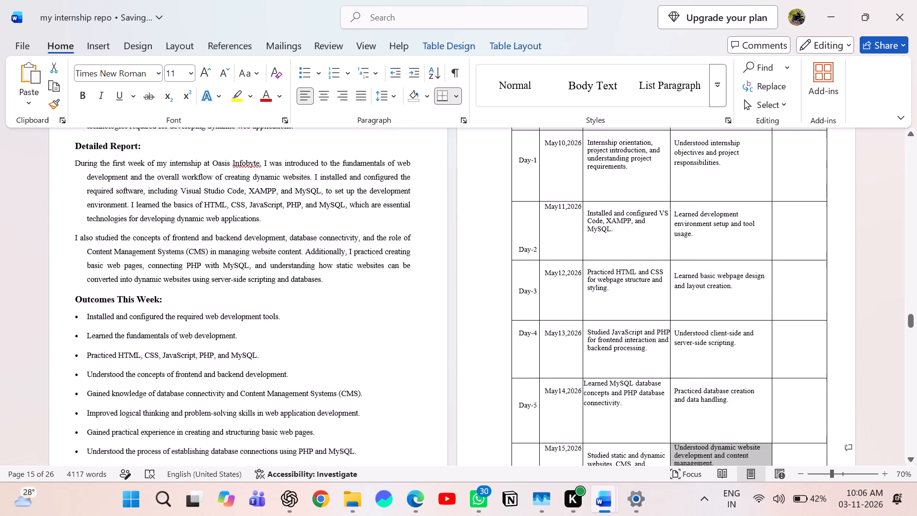
pyautogui.scroll(1, 575, 264)
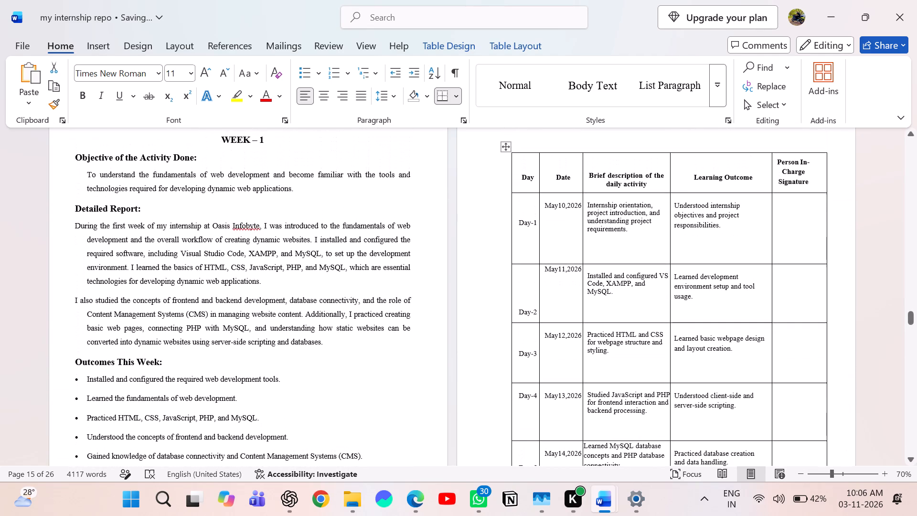
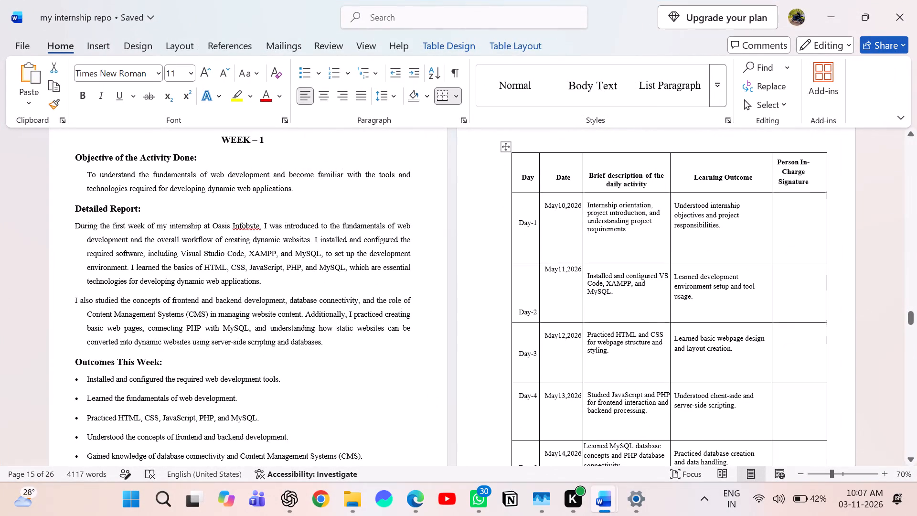
# Review the Week 1 weekly report and the Week-1 activity log table from Day-1 to Day-6.
pyautogui.scroll(1, 323, 276)
pyautogui.scroll(-2, 323, 276)
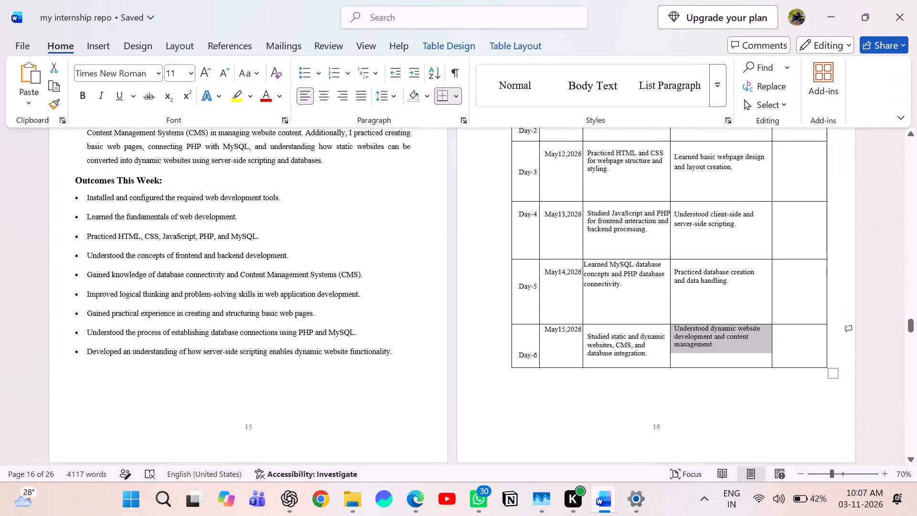
pyautogui.click(722, 392)
pyautogui.scroll(2, 650, 342)
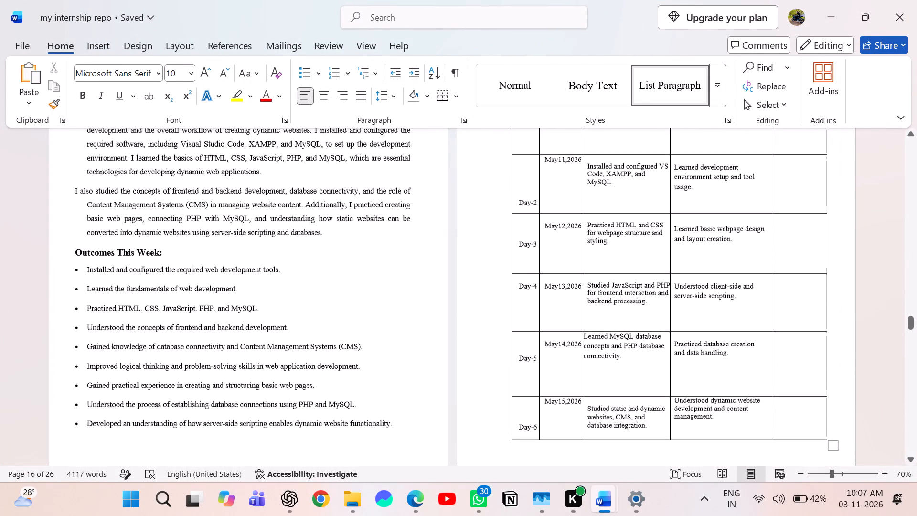
pyautogui.scroll(3, 650, 342)
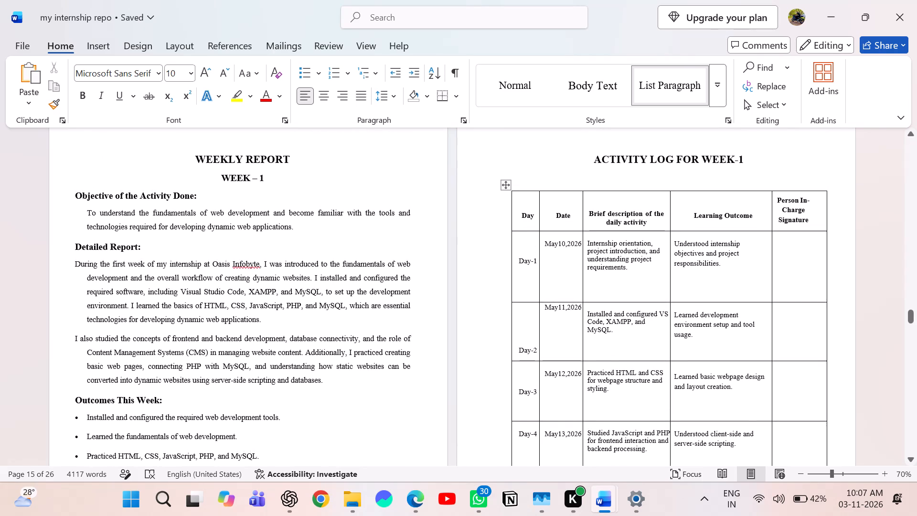